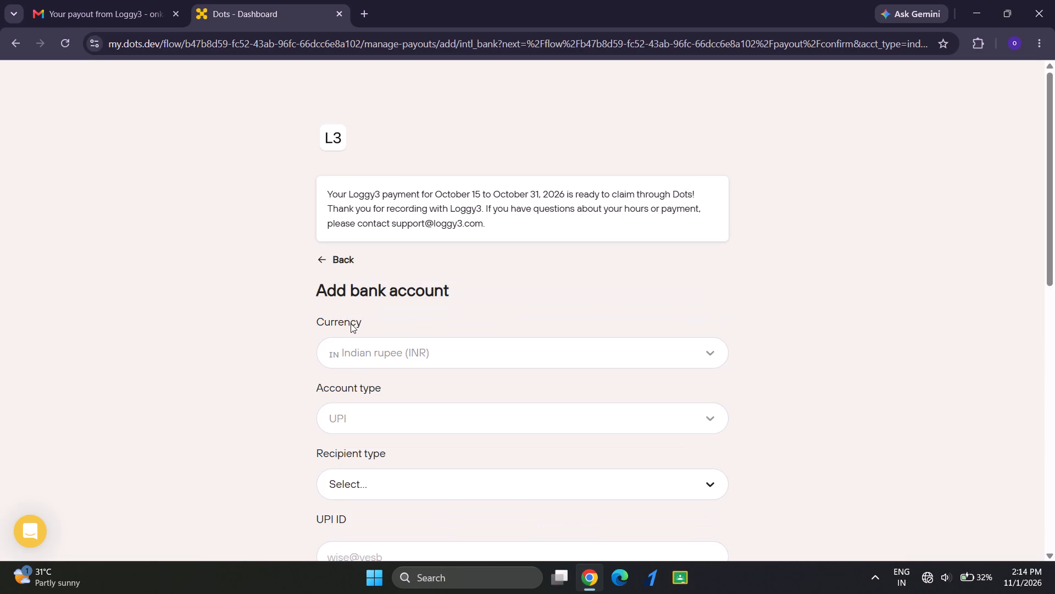
# Set the recipient type of the new bank account to Person.
pyautogui.click(364, 341)
pyautogui.scroll(-1, 364, 341)
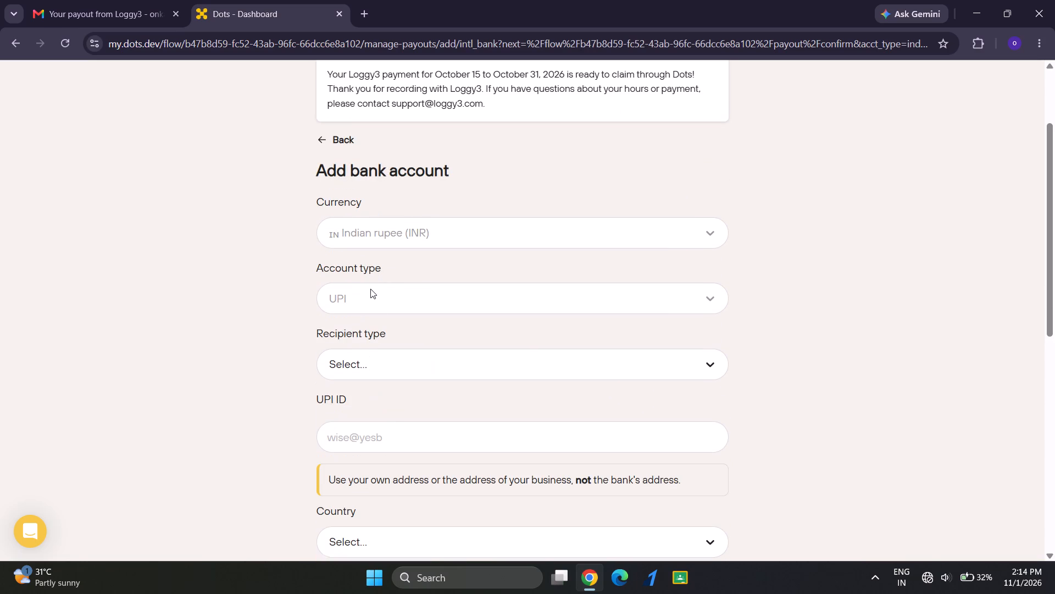
pyautogui.click(398, 369)
pyautogui.click(358, 399)
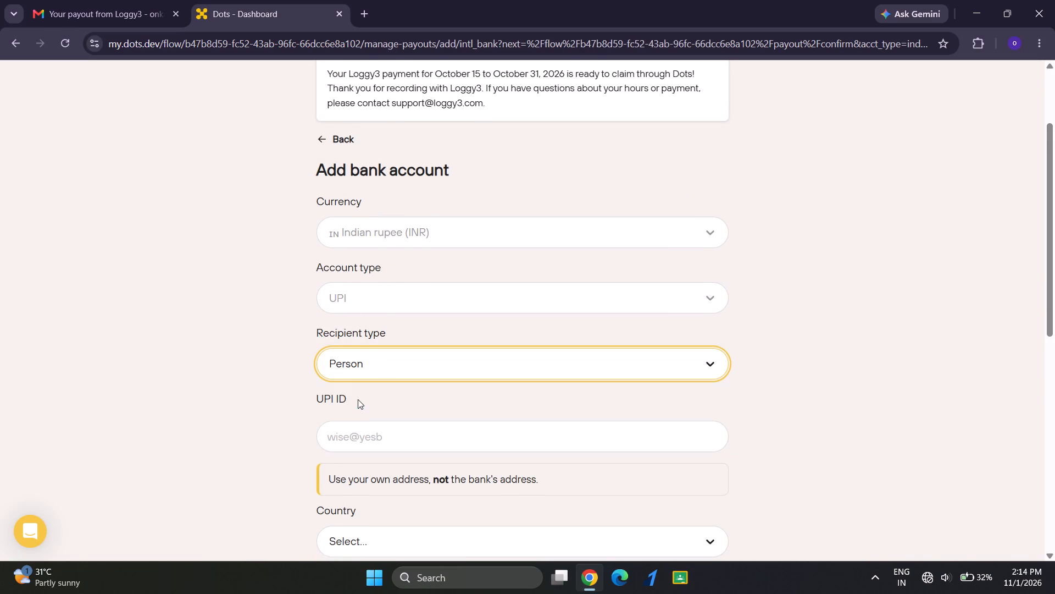
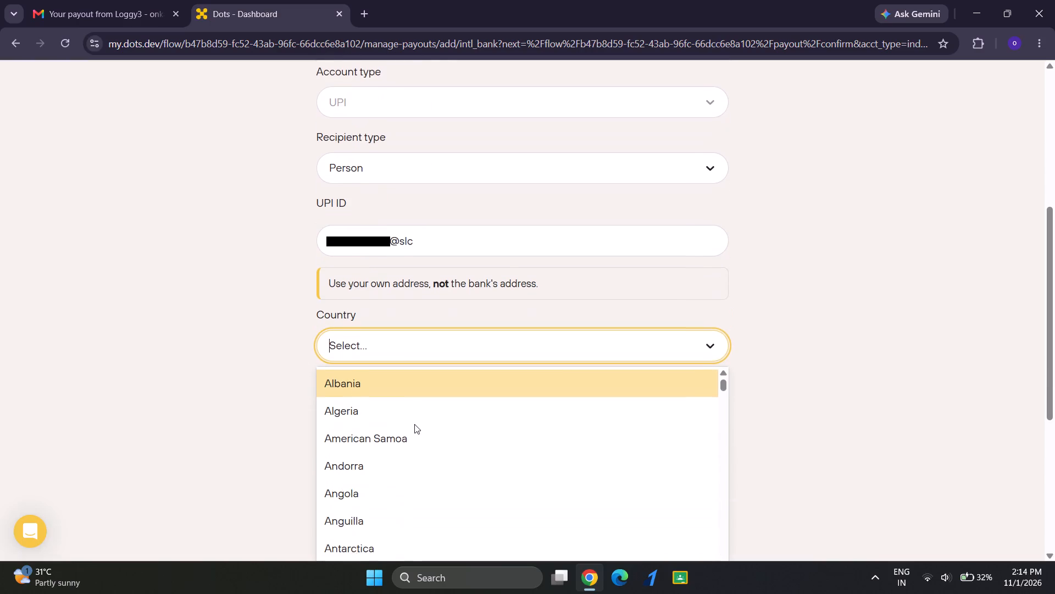
# Find the recipient's country among the country options for the address of the new UPI bank account.
pyautogui.scroll(-5, 379, 476)
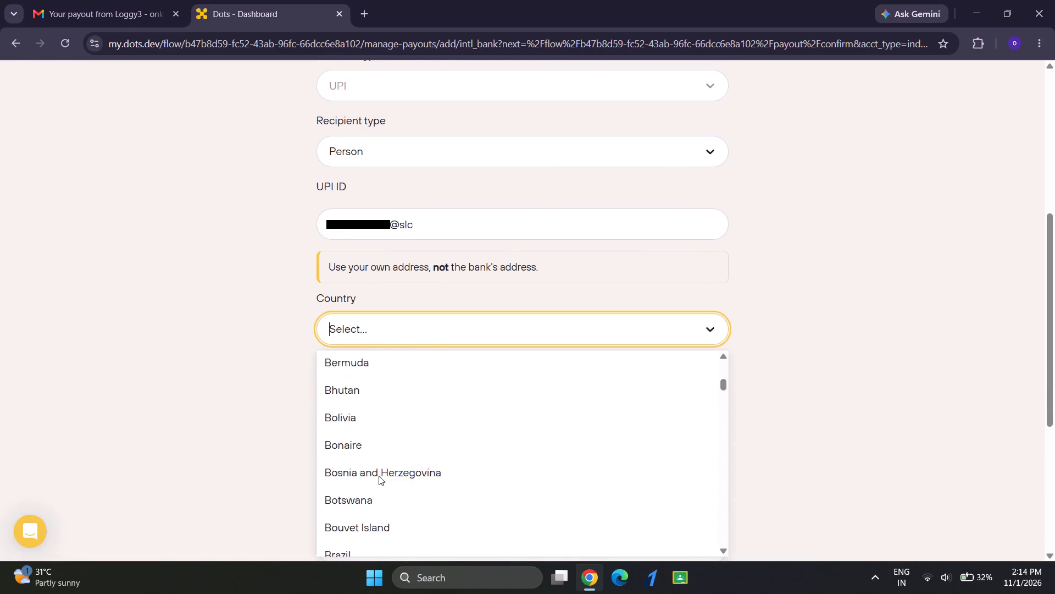
pyautogui.scroll(-6, 379, 476)
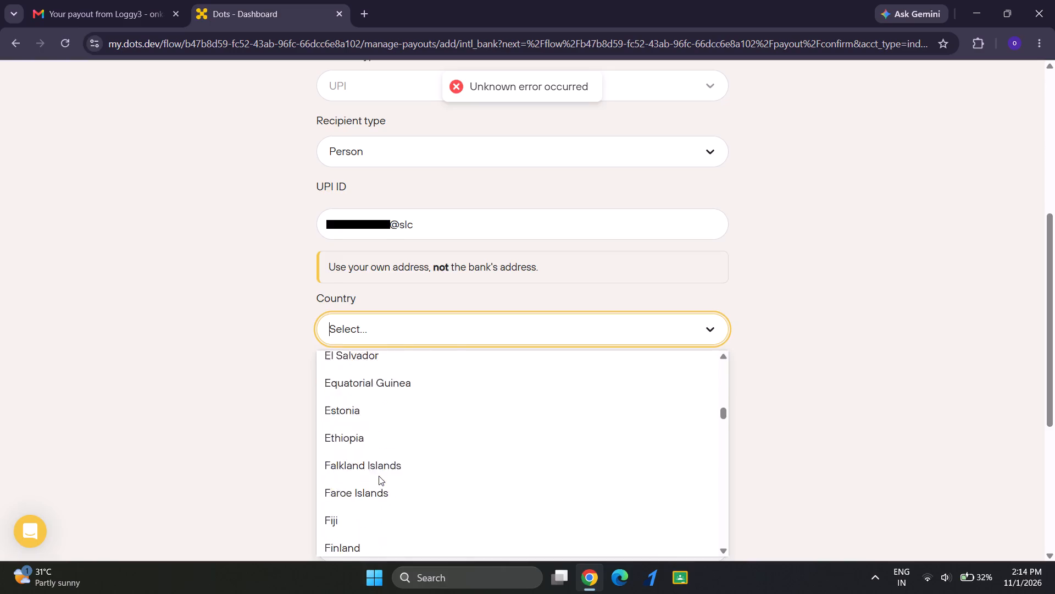
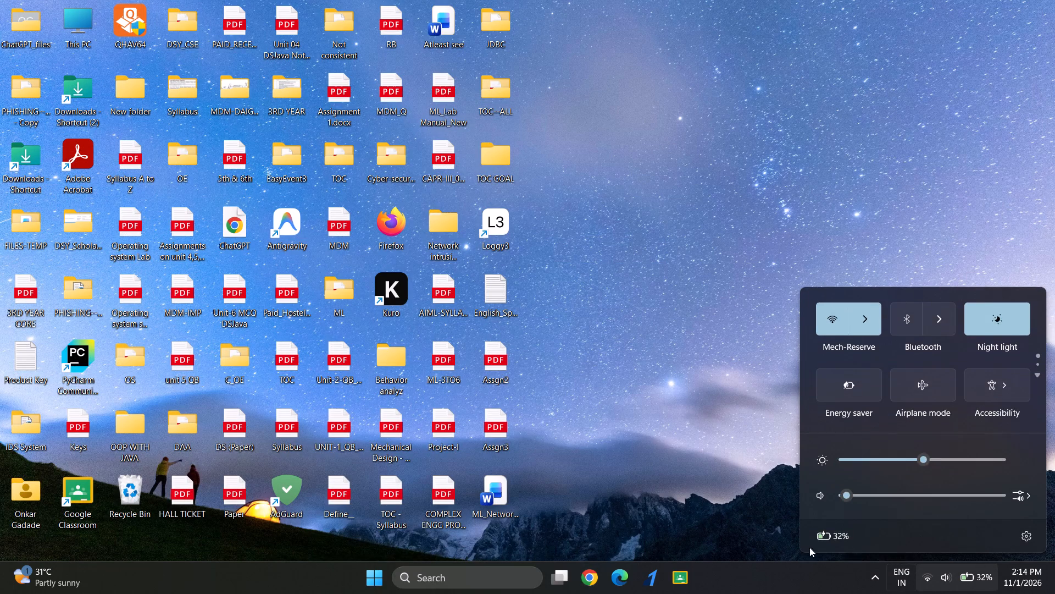
# Open the ML_Network_Traffic_Classification_Project_Report document from the desktop in Word.
pyautogui.click(673, 526)
pyautogui.doubleClick(513, 504)
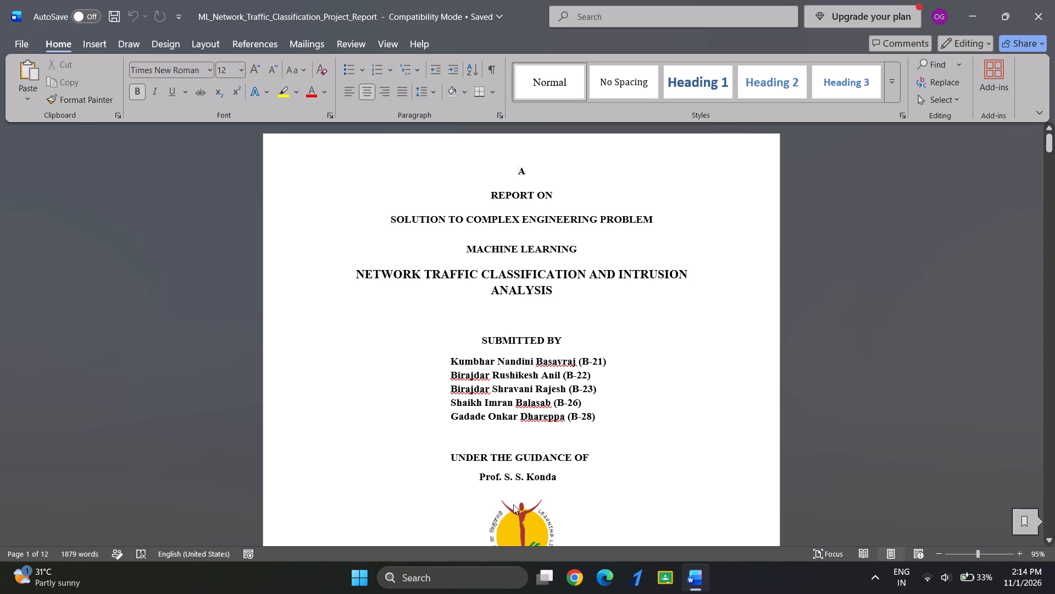
# Skim the project report from the cover page to its closing sections and back to Results and Discussion.
pyautogui.scroll(-1, 513, 504)
pyautogui.scroll(-1, 555, 573)
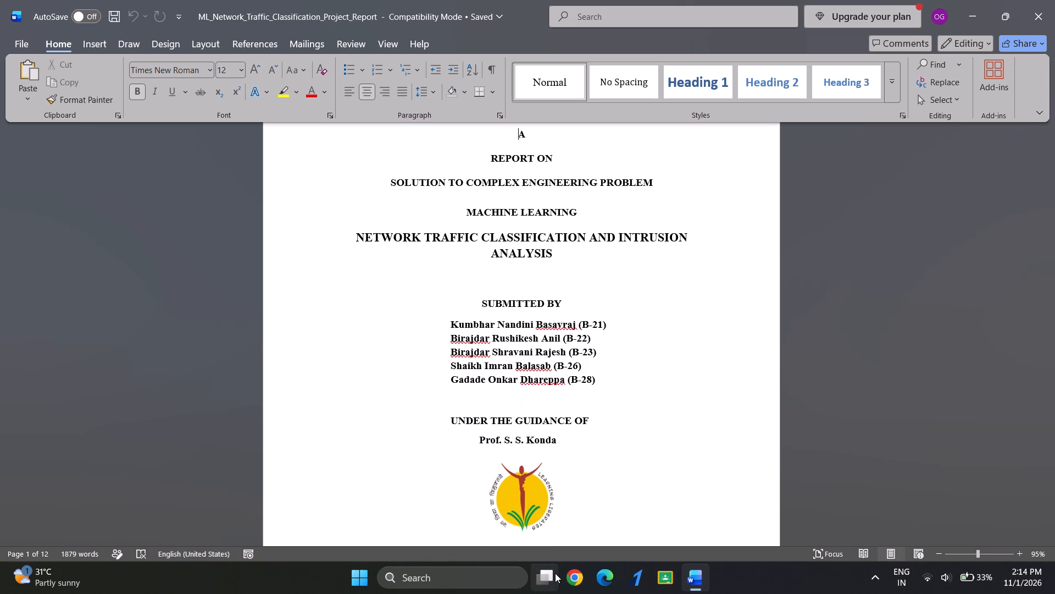
pyautogui.scroll(-1, 555, 573)
pyautogui.scroll(-7, 622, 336)
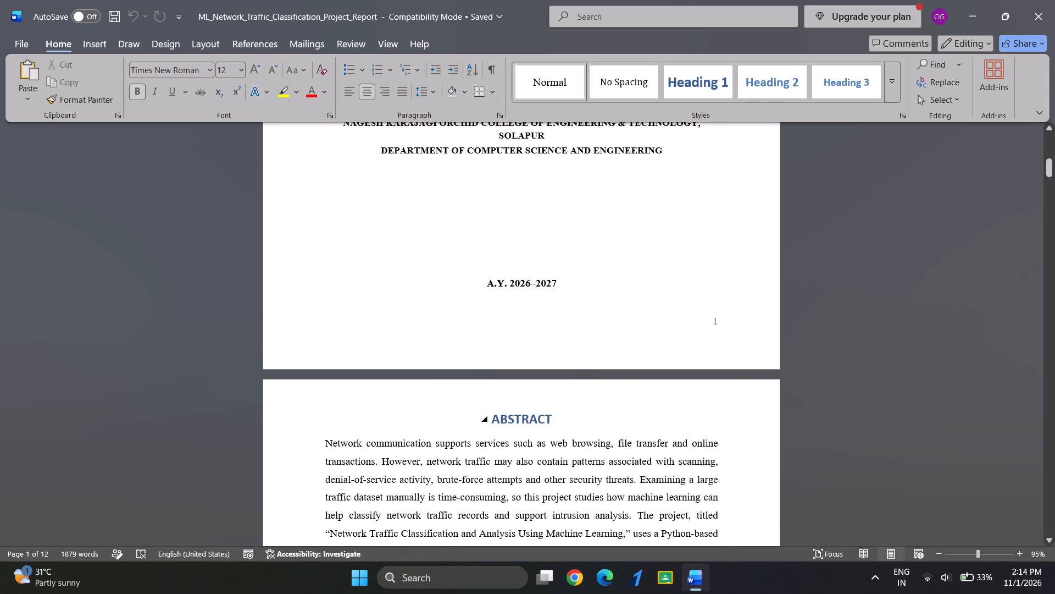
pyautogui.scroll(-12, 622, 336)
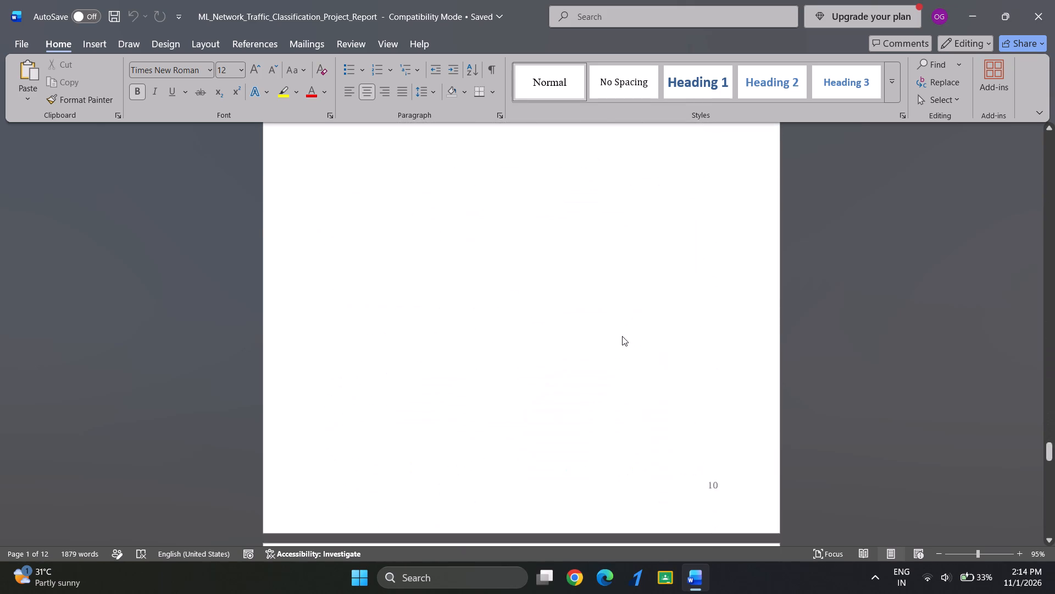
pyautogui.scroll(-1, 622, 336)
pyautogui.scroll(8, 622, 336)
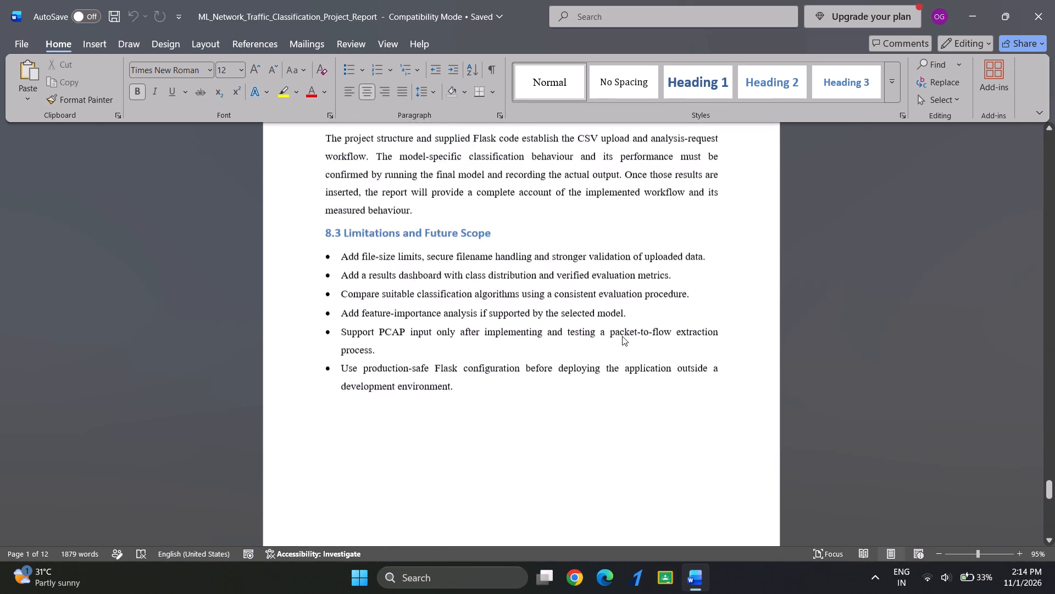
pyautogui.scroll(11, 622, 336)
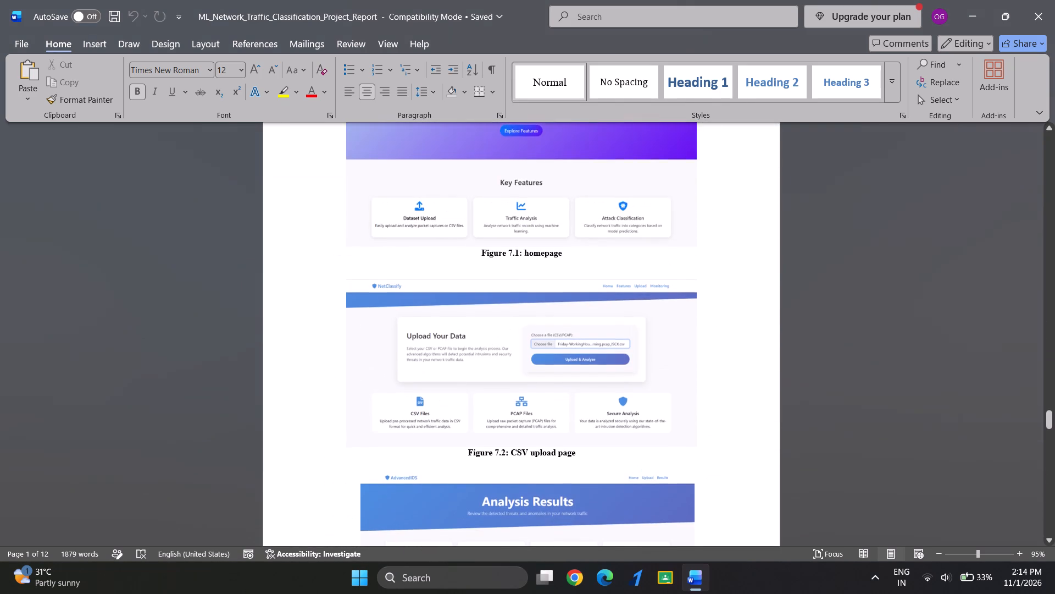
pyautogui.scroll(4, 622, 336)
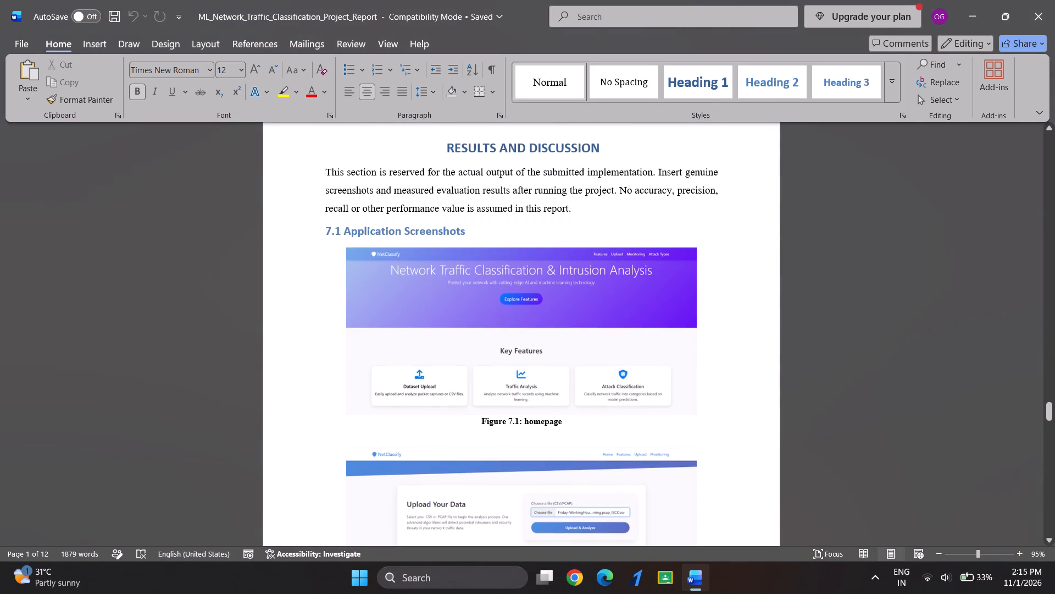
pyautogui.scroll(1, 622, 336)
# Examine the application screenshots and captions in section 7.1 and the placeholders that follow in section 7.2.
pyautogui.click(530, 332)
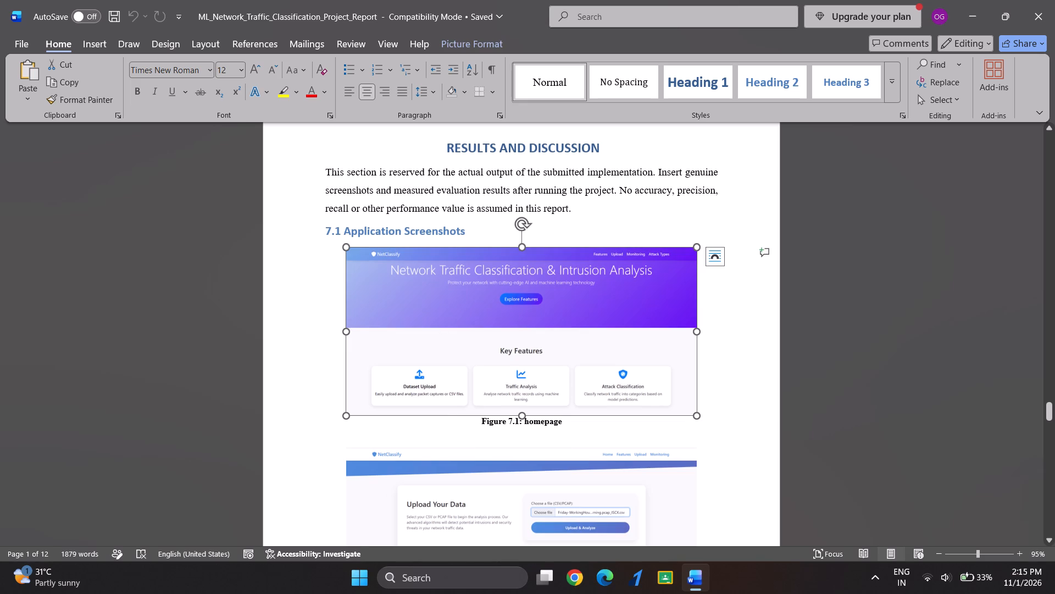
pyautogui.click(754, 453)
pyautogui.scroll(-2, 754, 453)
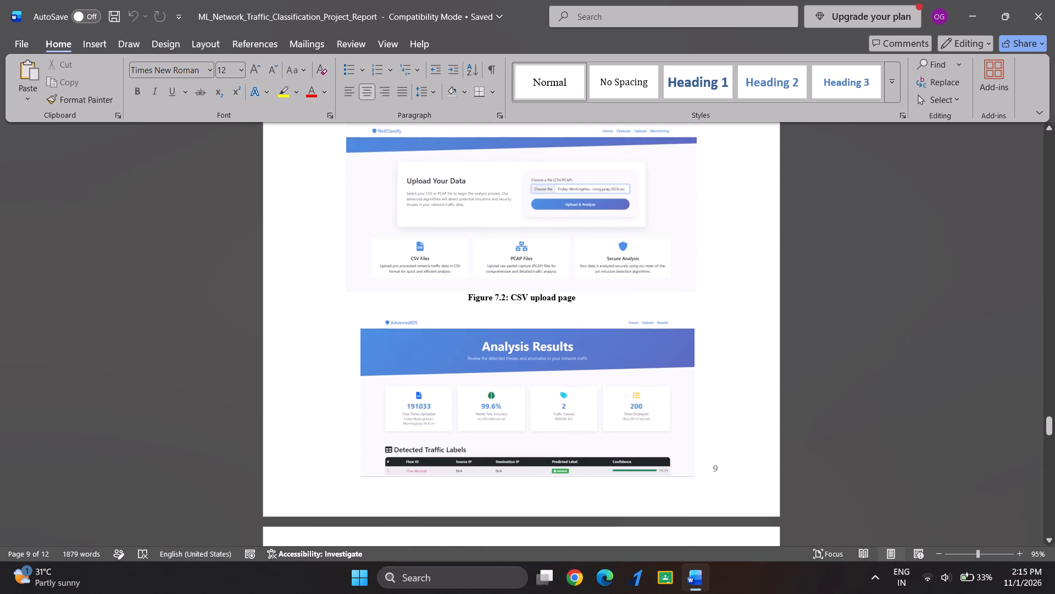
pyautogui.scroll(-3, 754, 453)
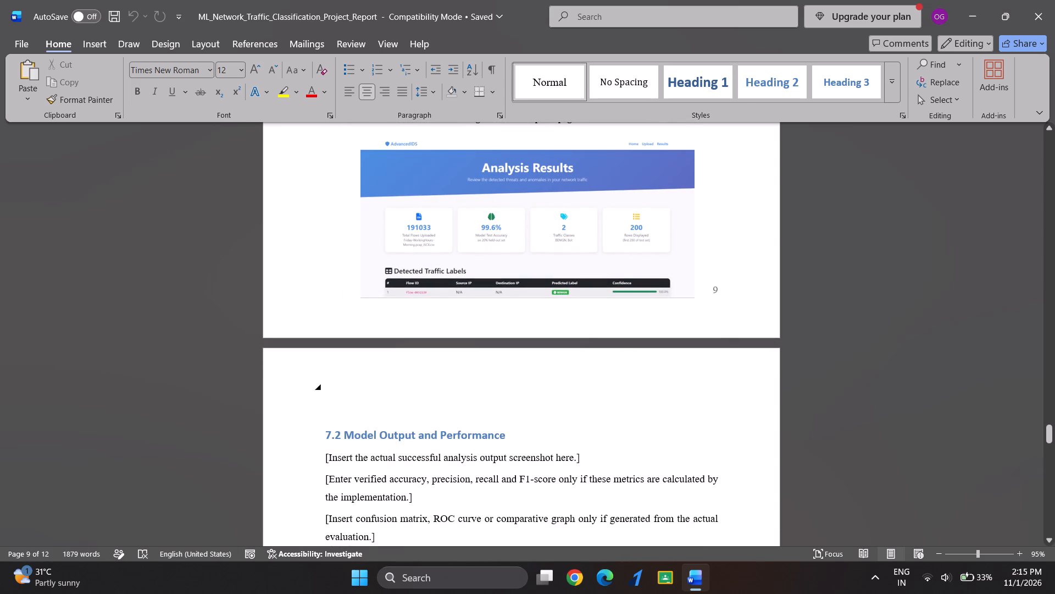
pyautogui.scroll(5, 580, 313)
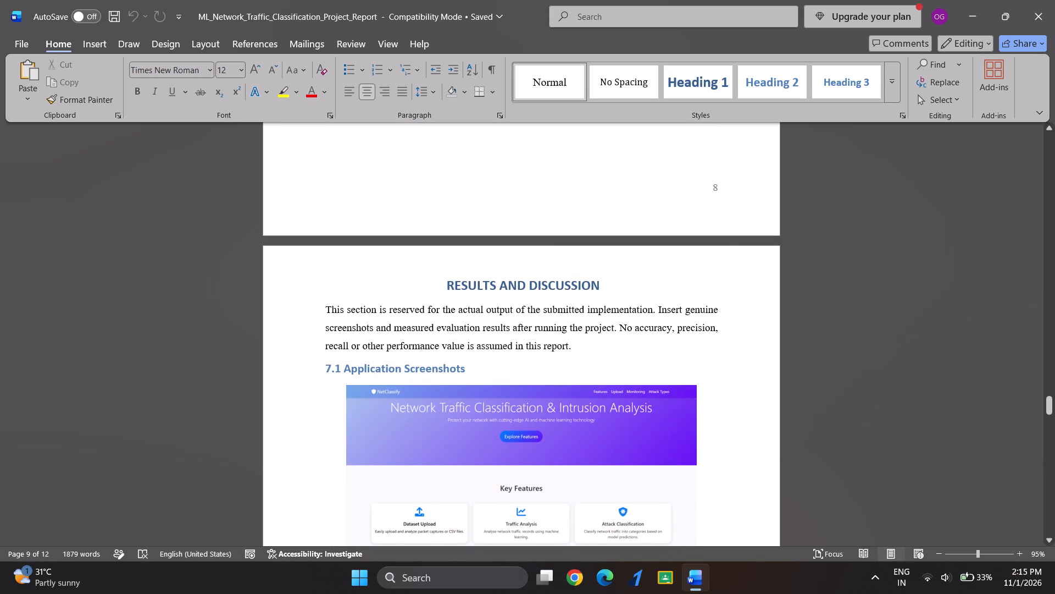
pyautogui.click(542, 430)
pyautogui.scroll(-1, 542, 430)
pyautogui.scroll(-1, 273, 420)
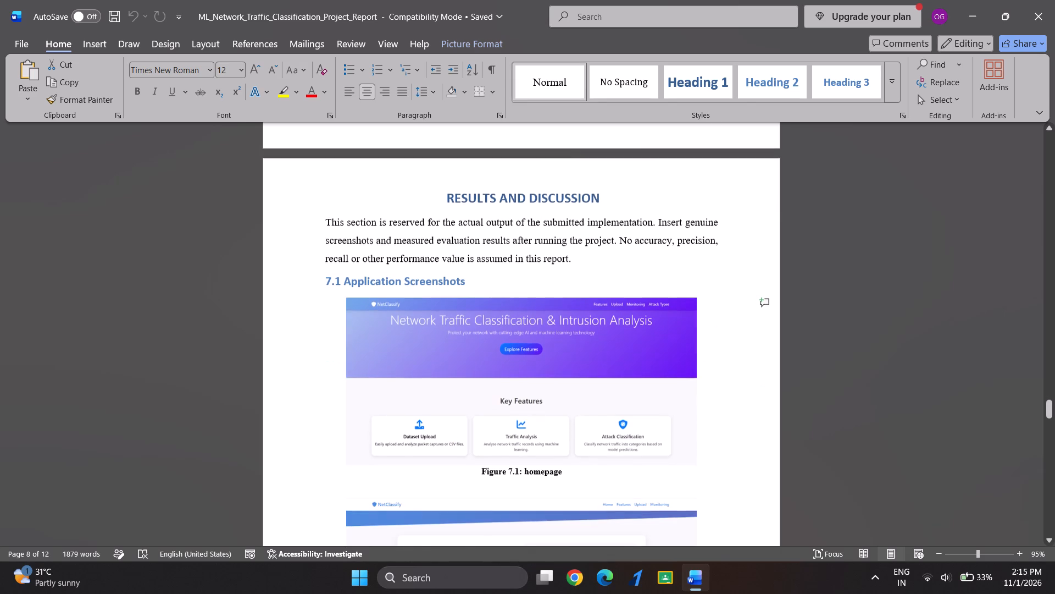
pyautogui.scroll(-1, 273, 420)
pyautogui.click(443, 324)
pyautogui.scroll(-1, 443, 324)
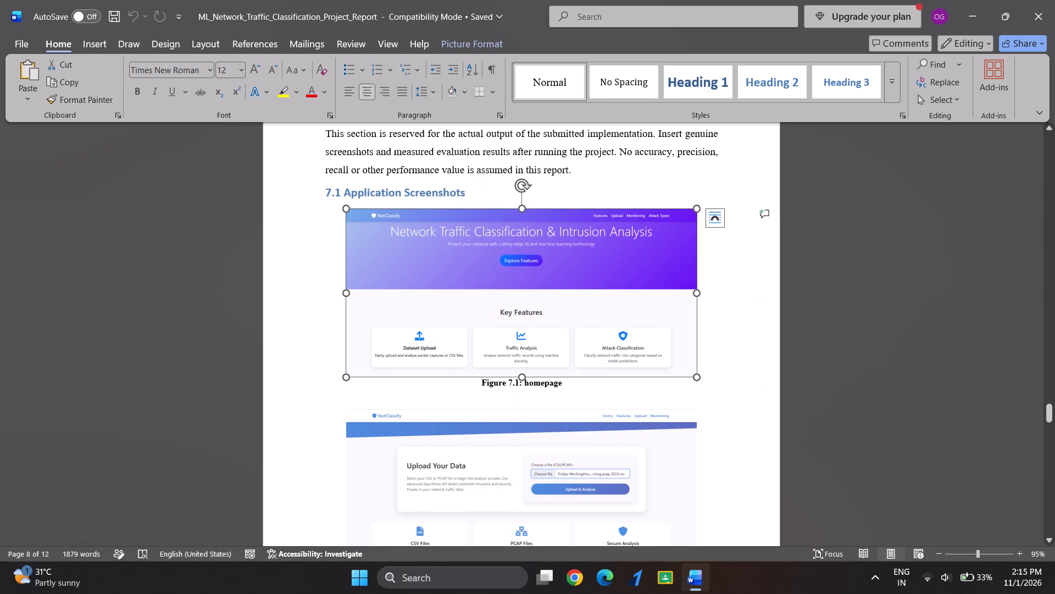
pyautogui.scroll(-1, 443, 324)
pyautogui.scroll(-1, 397, 420)
pyautogui.scroll(1, 397, 420)
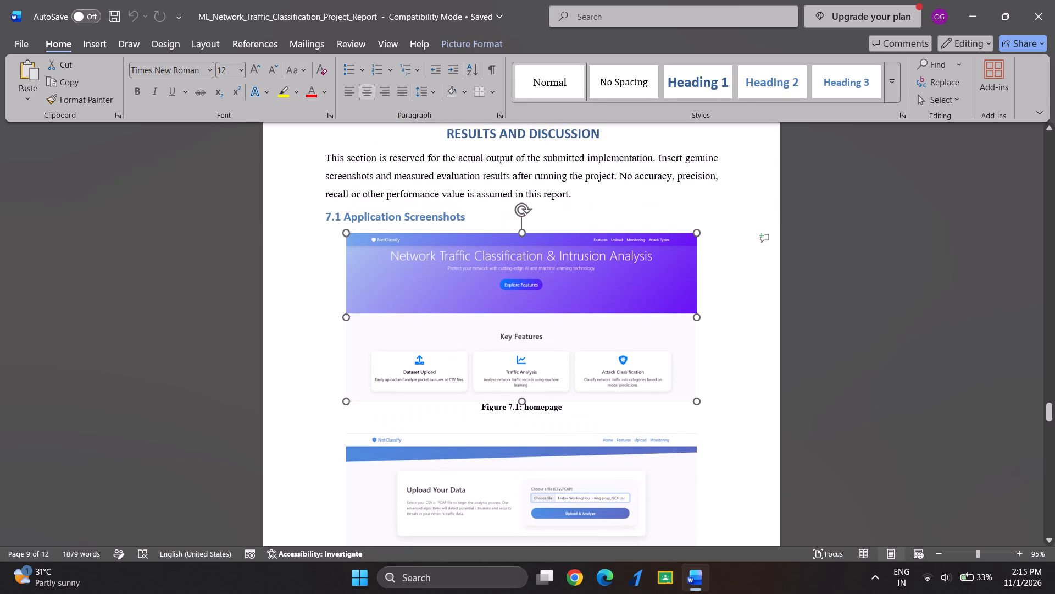
# Read the Results and Discussion introductory paragraph and the 7.1 Application Screenshots heading.
pyautogui.click(481, 405)
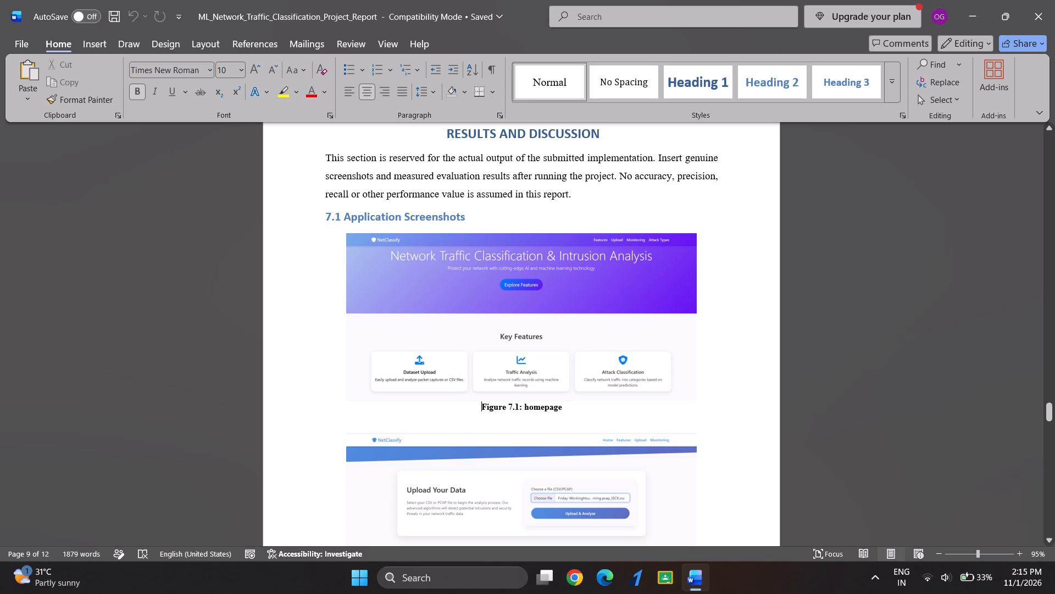
pyautogui.moveTo(475, 183); pyautogui.dragTo(607, 182)
pyautogui.click(607, 182)
pyautogui.moveTo(607, 182); pyautogui.dragTo(666, 178)
pyautogui.click(666, 178)
pyautogui.moveTo(371, 196); pyautogui.dragTo(525, 189)
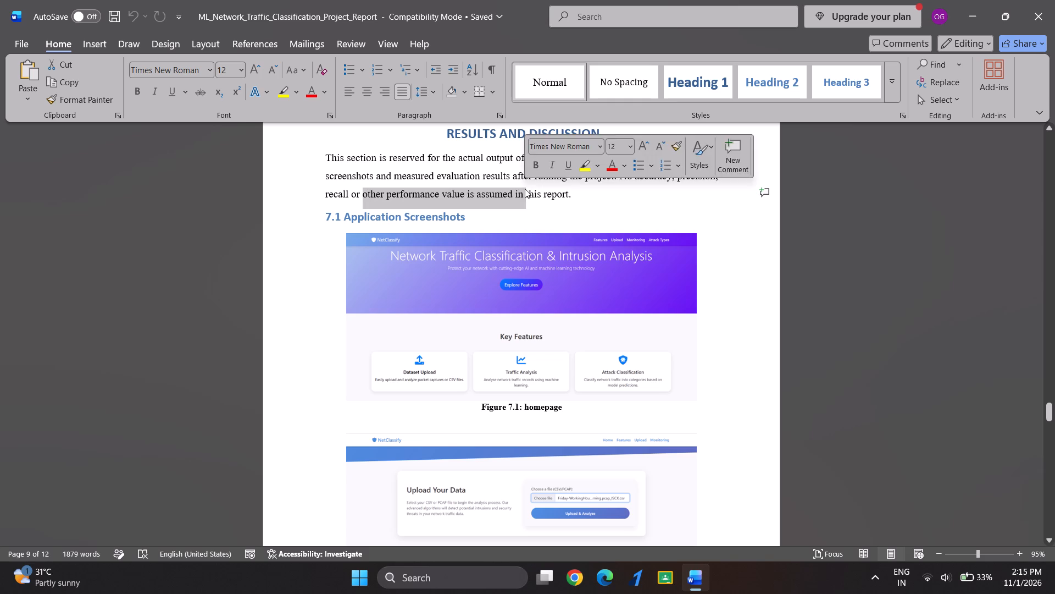
pyautogui.click(525, 189)
pyautogui.moveTo(608, 191); pyautogui.dragTo(419, 200)
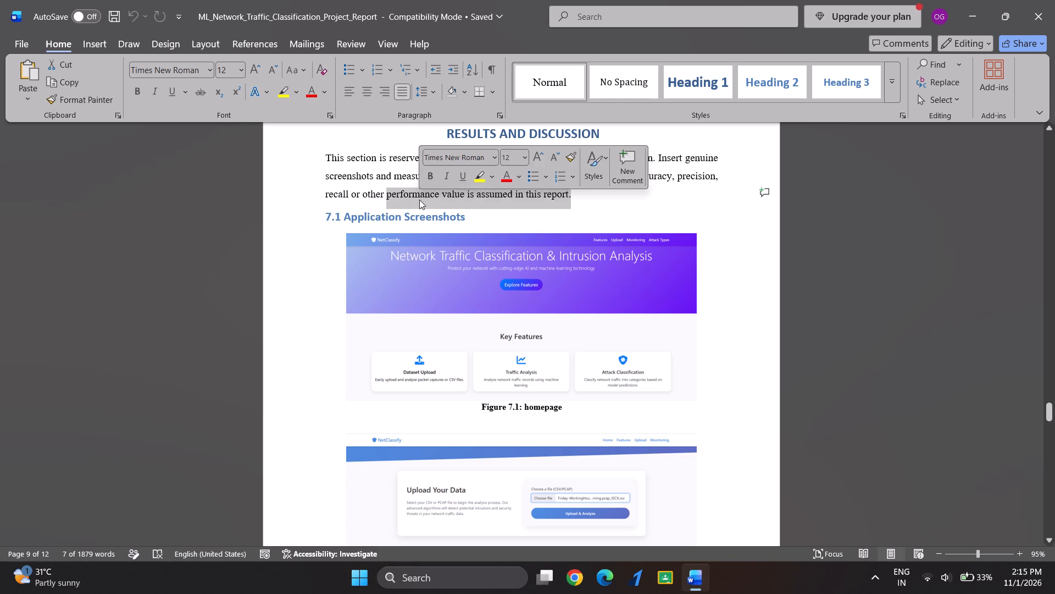
pyautogui.click(419, 200)
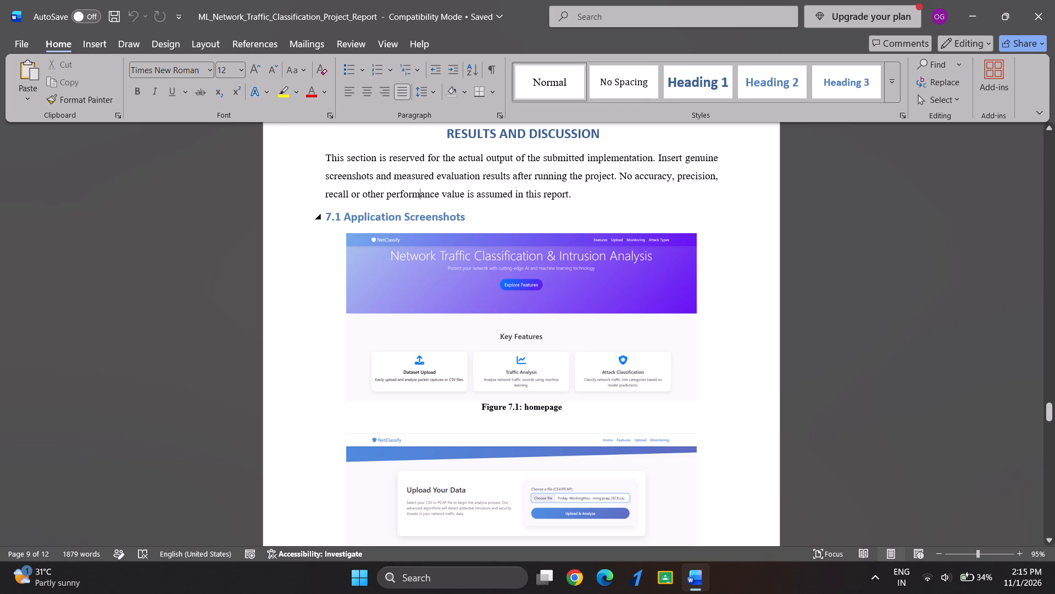
pyautogui.moveTo(477, 217); pyautogui.dragTo(380, 219)
pyautogui.click(380, 219)
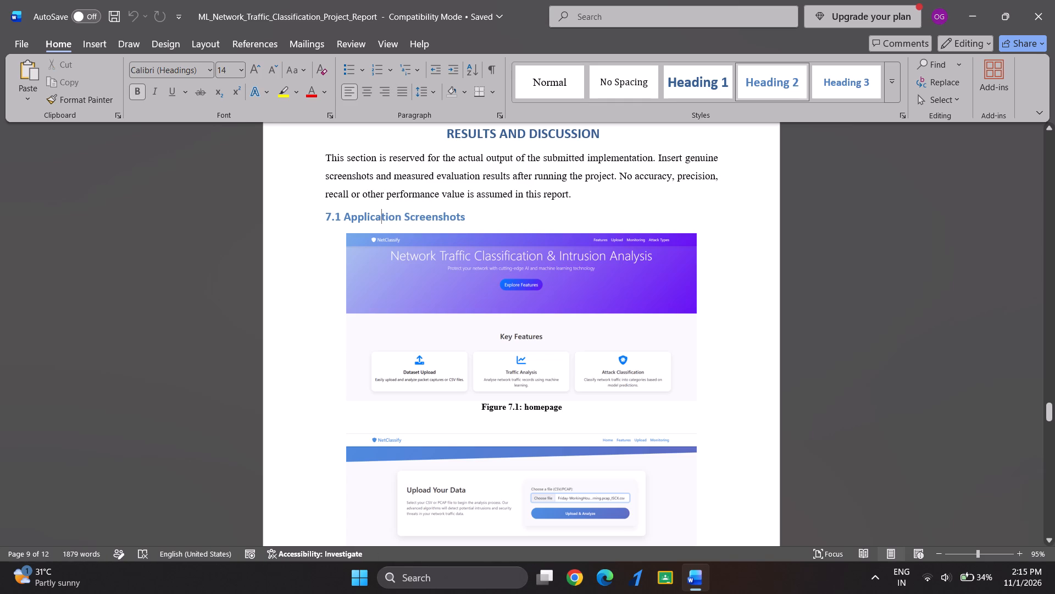
# Inspect the Analysis Results screenshot up close and compare it with the captioned homepage and CSV upload figures.
pyautogui.scroll(-2, 733, 276)
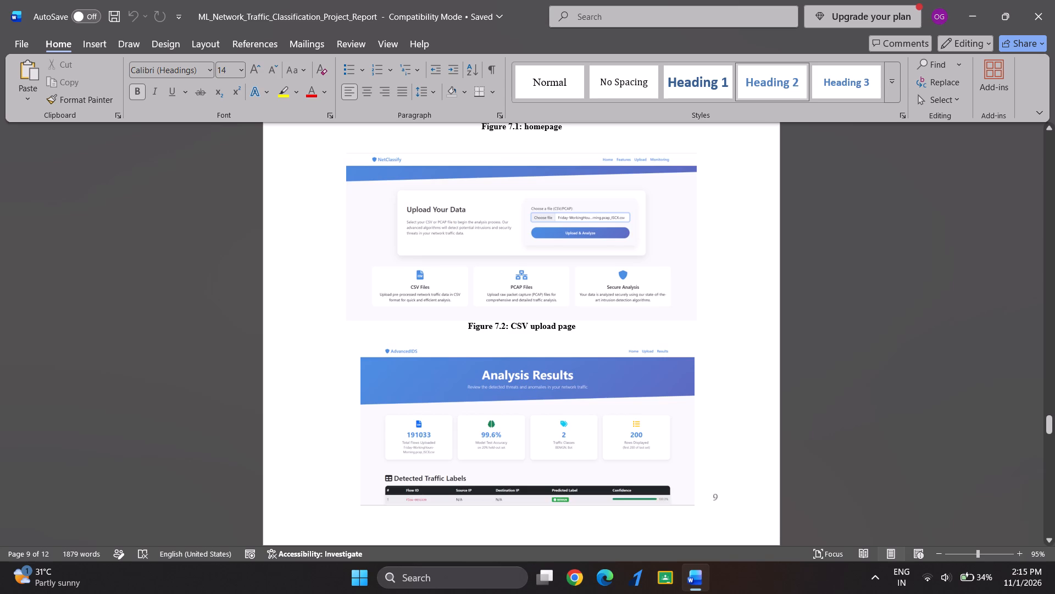
pyautogui.hscroll(-1, 433, 358)
pyautogui.scroll(-1, 433, 358)
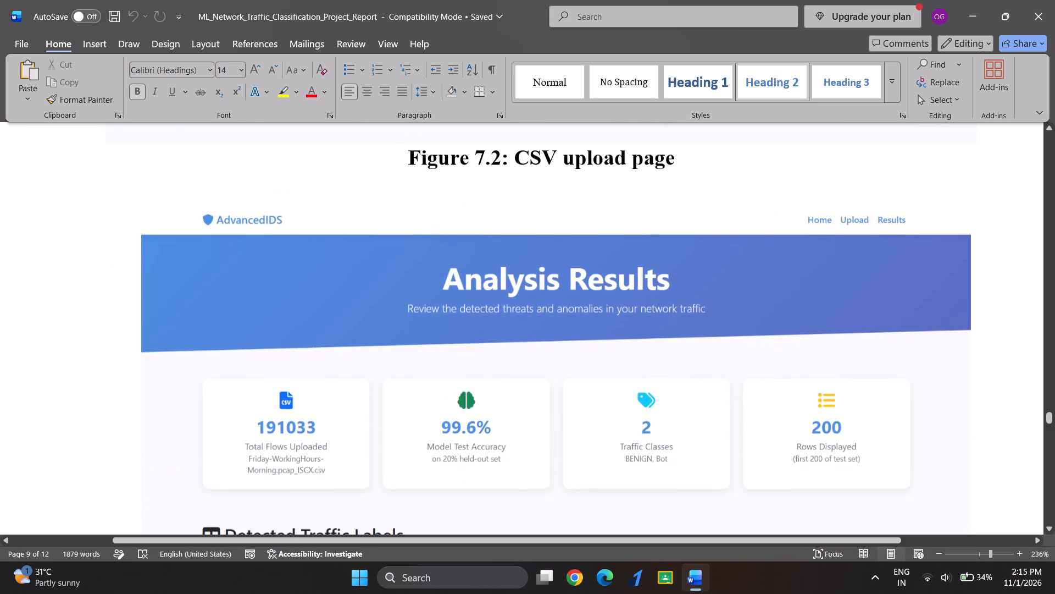
pyautogui.scroll(-1, 433, 358)
pyautogui.click(499, 366)
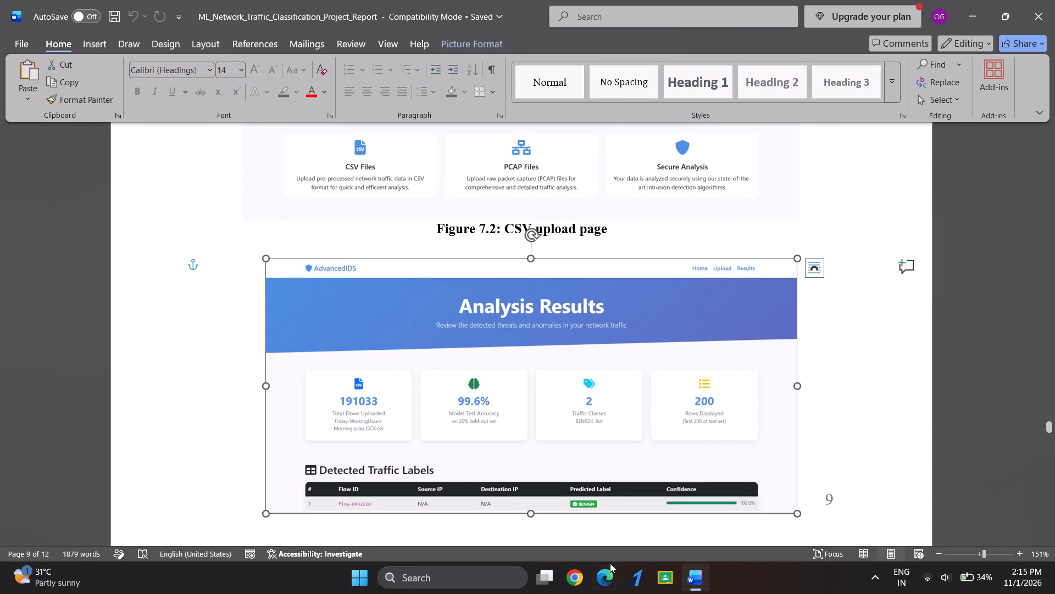
pyautogui.click(976, 15)
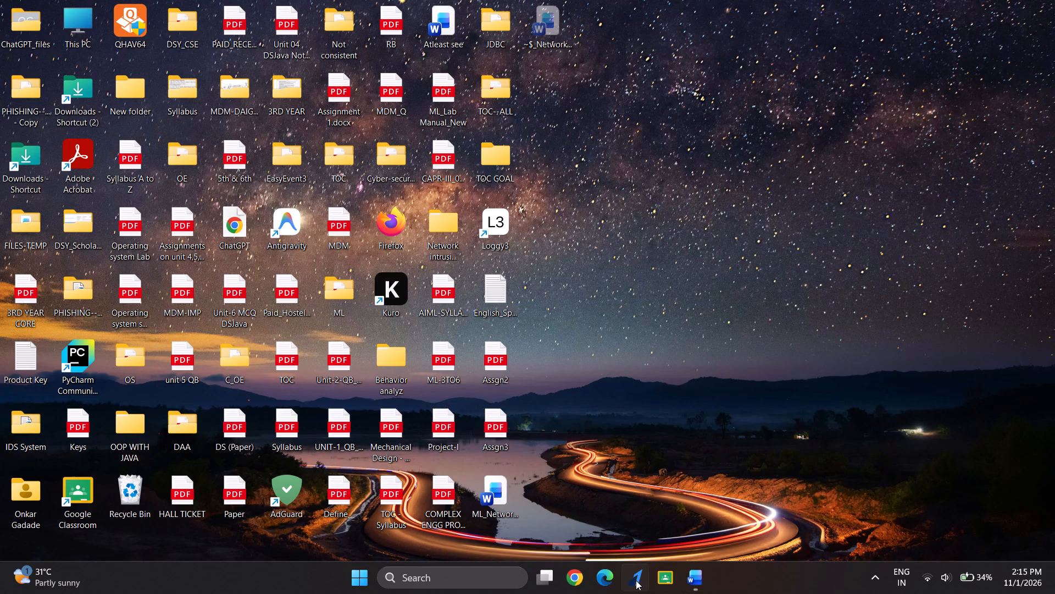
pyautogui.click(686, 565)
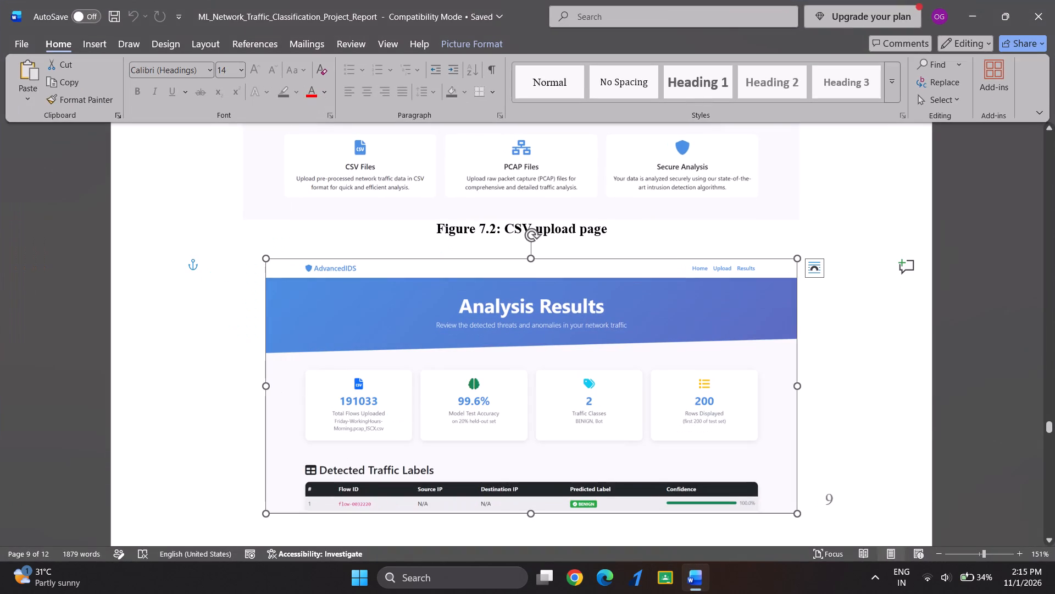
pyautogui.scroll(-4, 240, 431)
pyautogui.scroll(1, 240, 431)
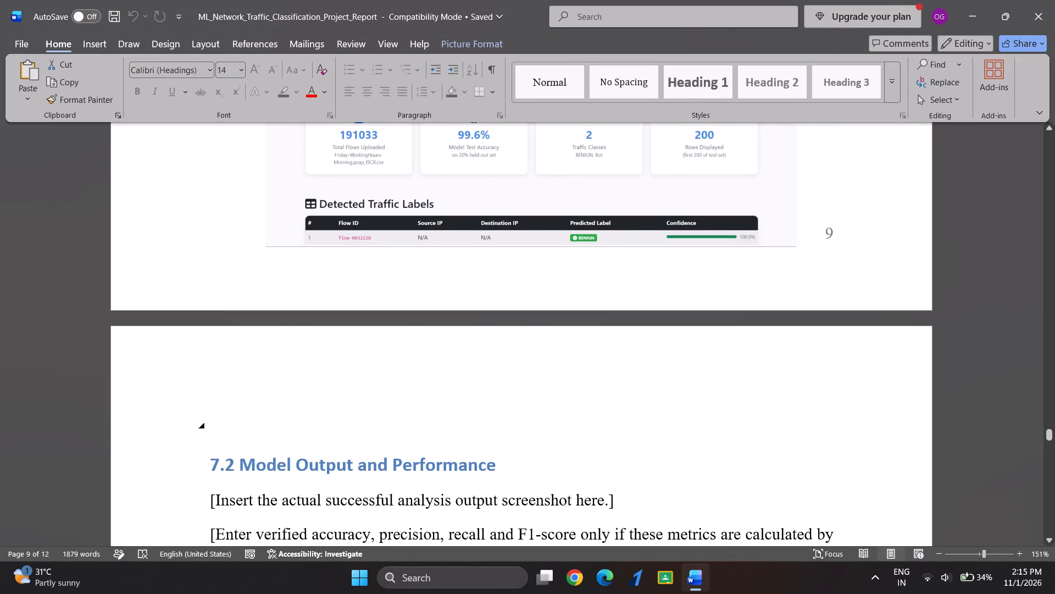
pyautogui.scroll(5, 240, 431)
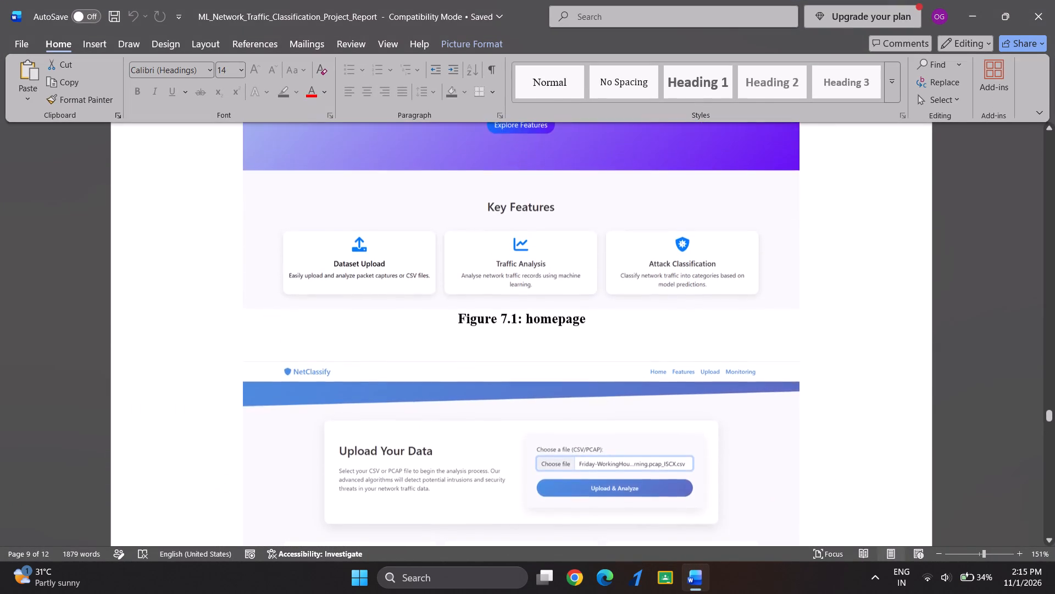
pyautogui.hscroll(1, 240, 431)
# Delete the empty lines above the "7.2 Model Output and Performance" heading so it starts its page.
pyautogui.scroll(-3, 240, 431)
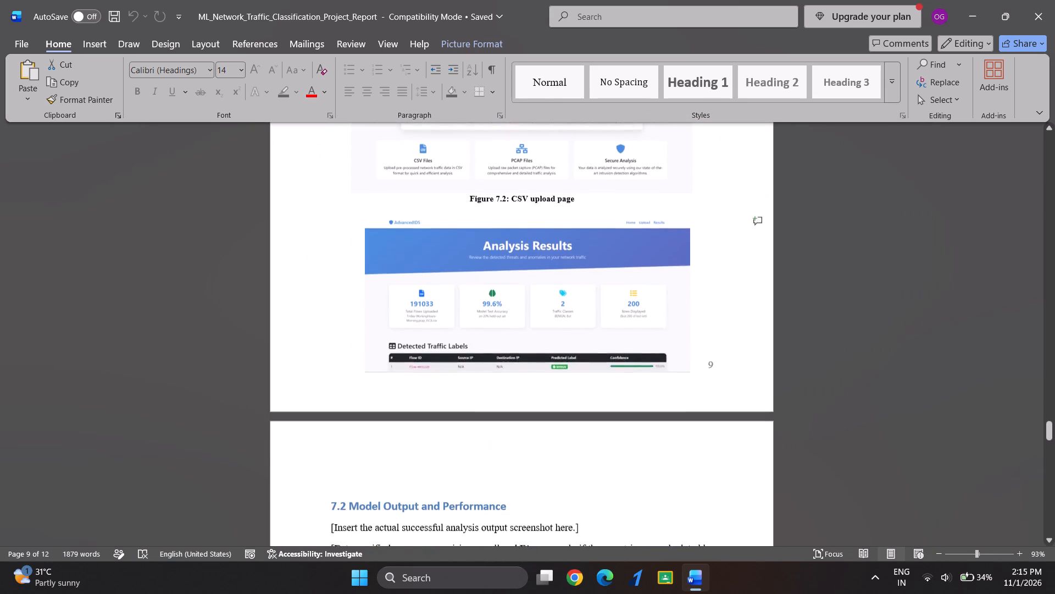
pyautogui.scroll(-3, 240, 431)
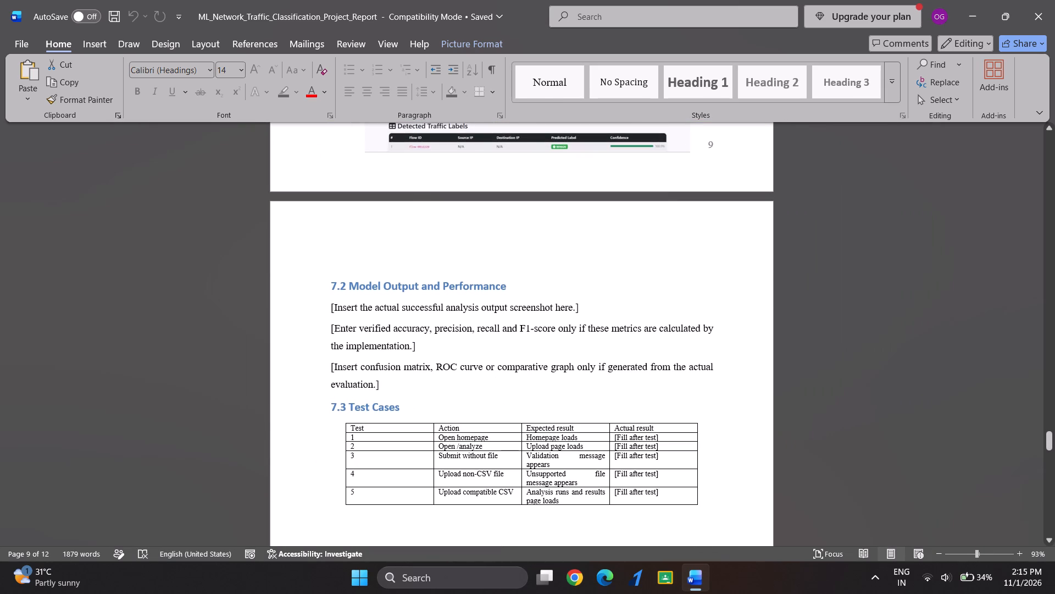
pyautogui.click(332, 300)
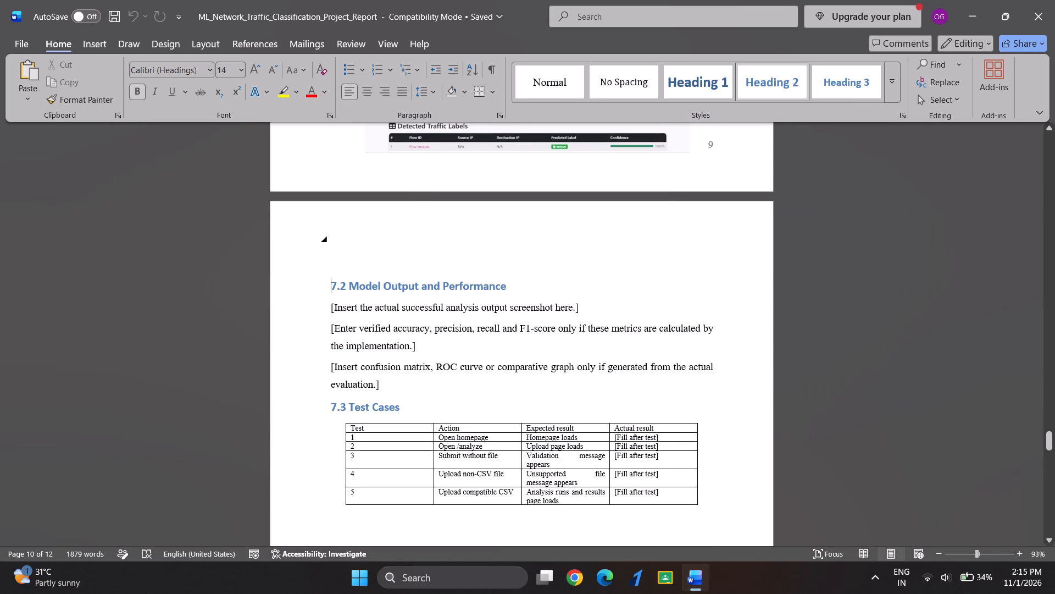
pyautogui.click(352, 252)
pyautogui.press('BackSpace')
pyautogui.press('BackSpace')
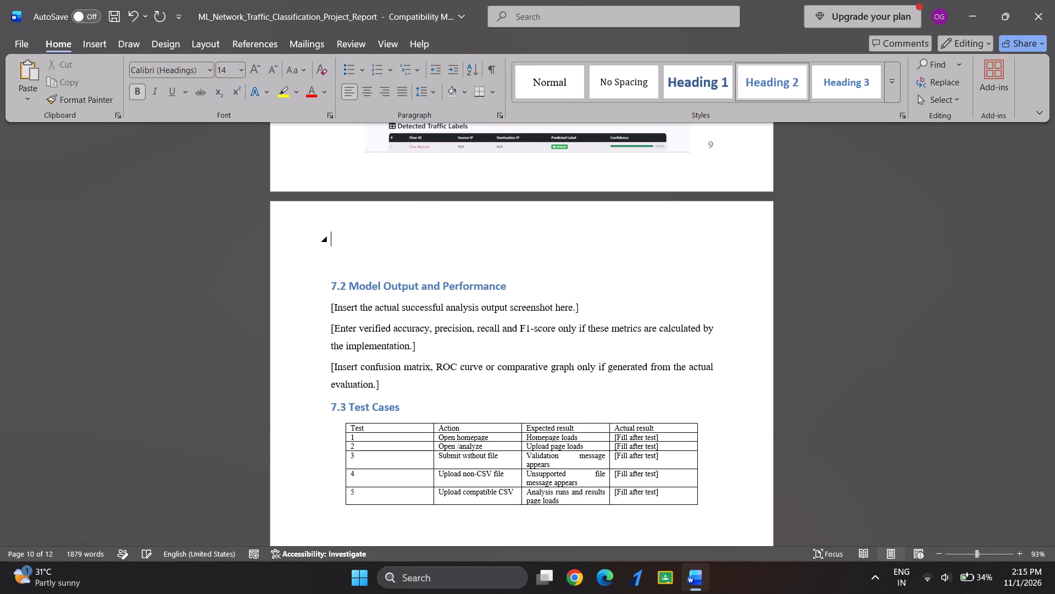
pyautogui.press('Down')
pyautogui.press('BackSpace')
pyautogui.press('Down')
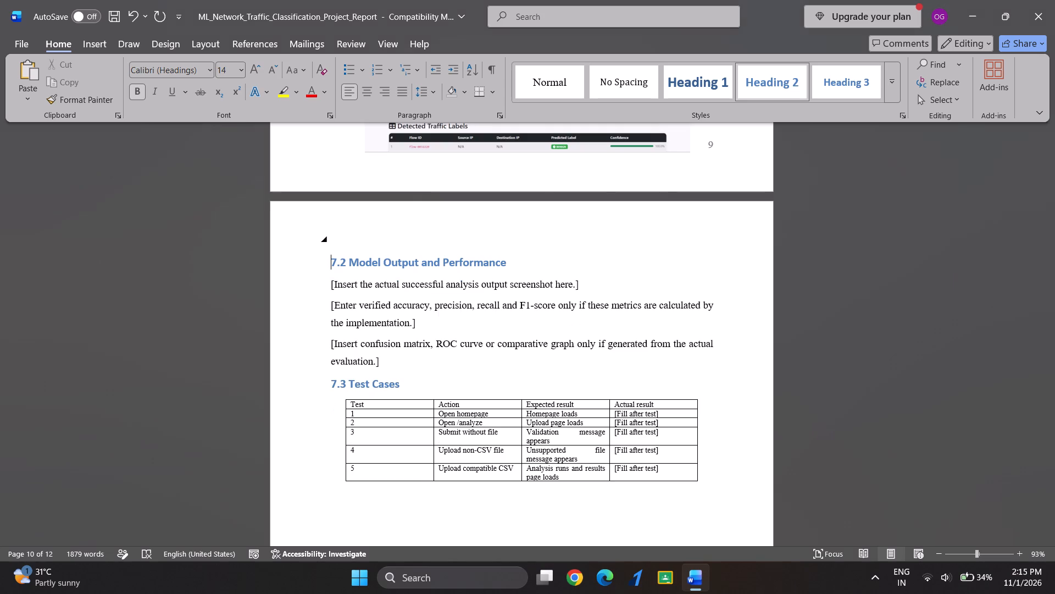
pyautogui.press('BackSpace')
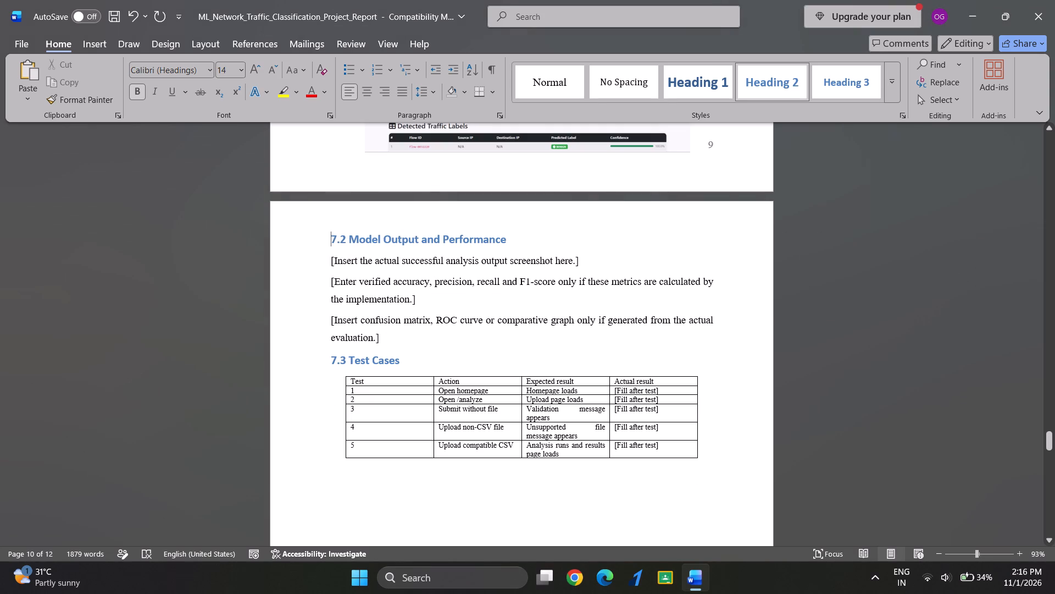
# Read the bracketed placeholder instructions under the "7.2 Model Output and Performance" heading.
pyautogui.moveTo(648, 266); pyautogui.dragTo(332, 268)
pyautogui.click(332, 268)
pyautogui.moveTo(446, 300); pyautogui.dragTo(354, 292)
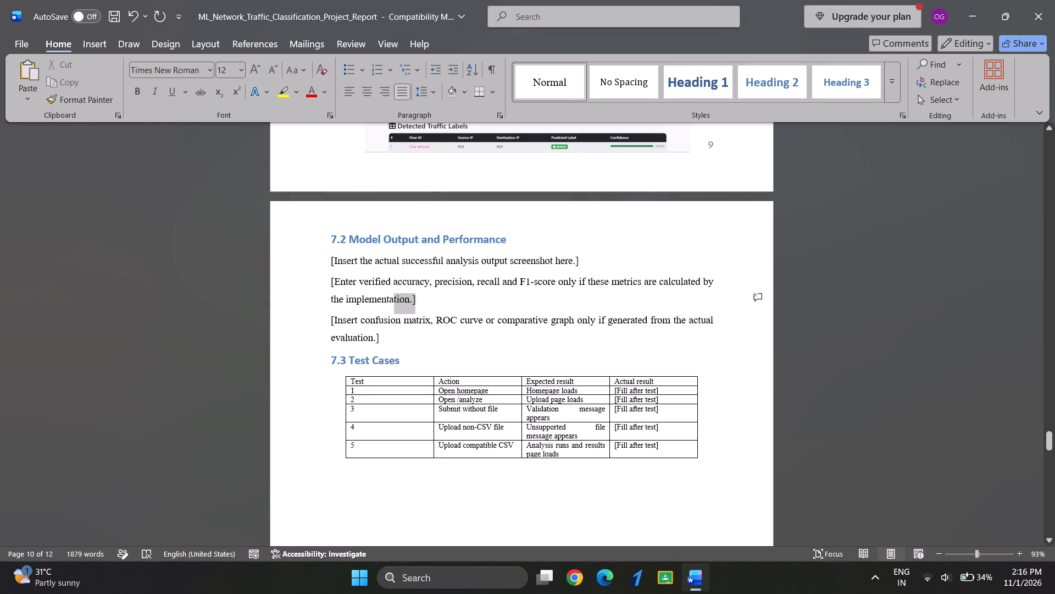
pyautogui.moveTo(354, 292); pyautogui.dragTo(321, 290)
pyautogui.click(321, 290)
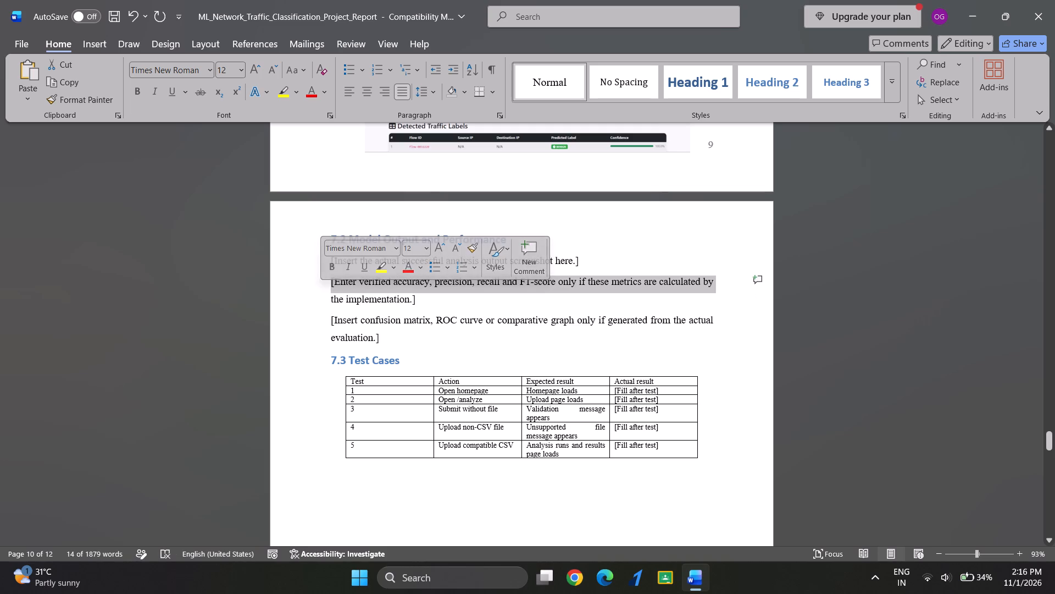
pyautogui.click(352, 307)
# Reread the introductory paragraph under "Results and Discussion" closely and look over the application screenshots in section 7.1.
pyautogui.scroll(2, 441, 328)
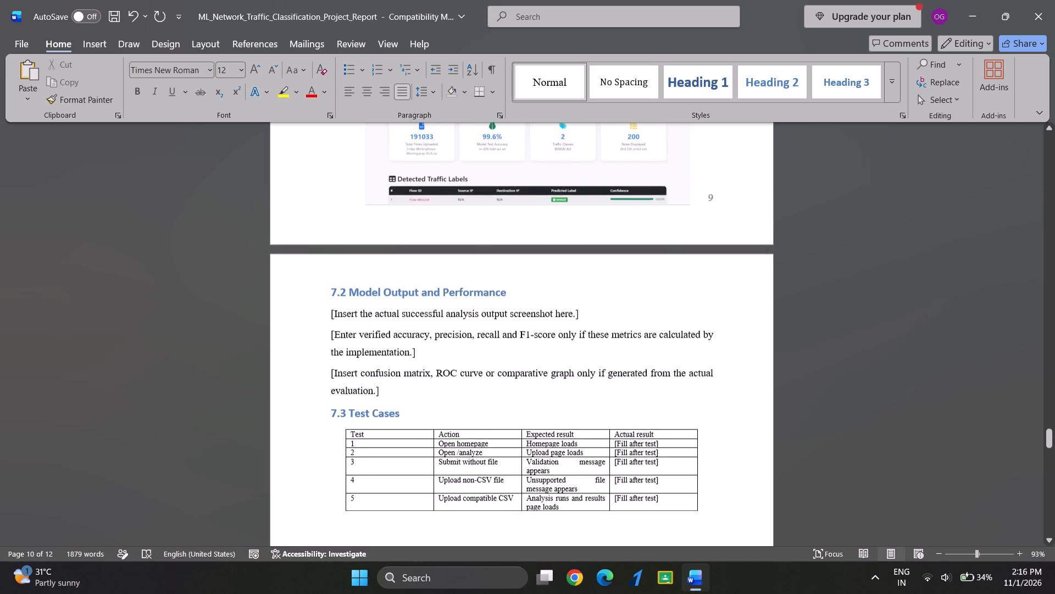
pyautogui.scroll(5, 441, 328)
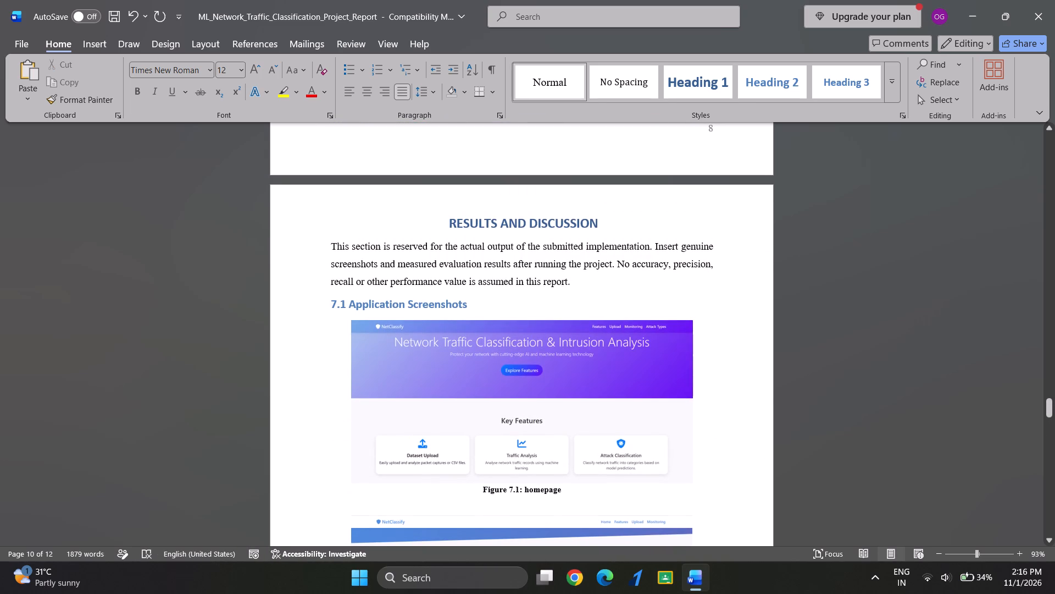
pyautogui.moveTo(406, 255); pyautogui.dragTo(595, 250)
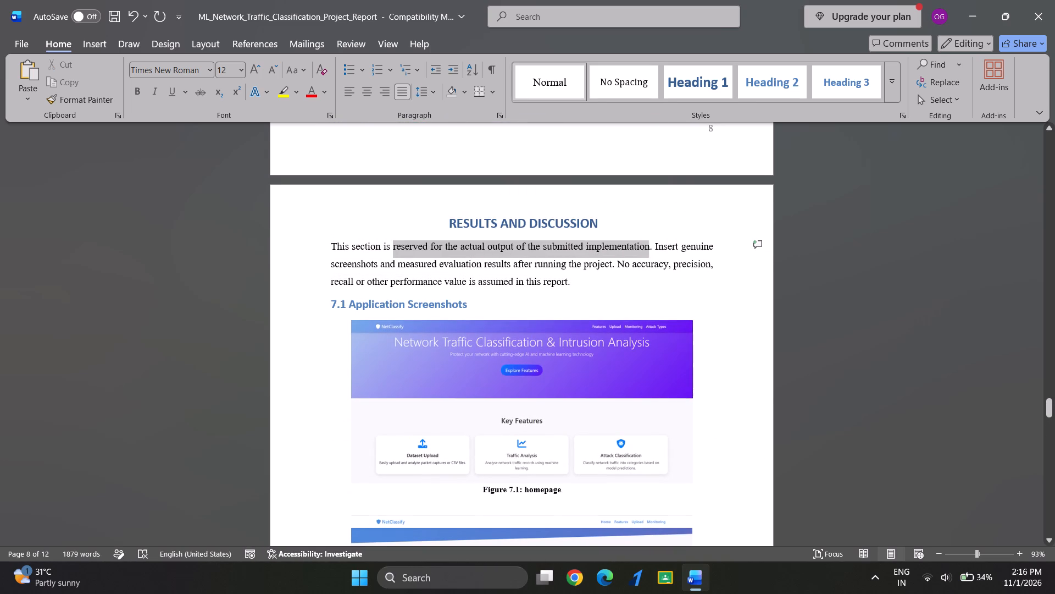
pyautogui.moveTo(595, 250); pyautogui.dragTo(598, 250)
pyautogui.moveTo(598, 250); pyautogui.dragTo(554, 261)
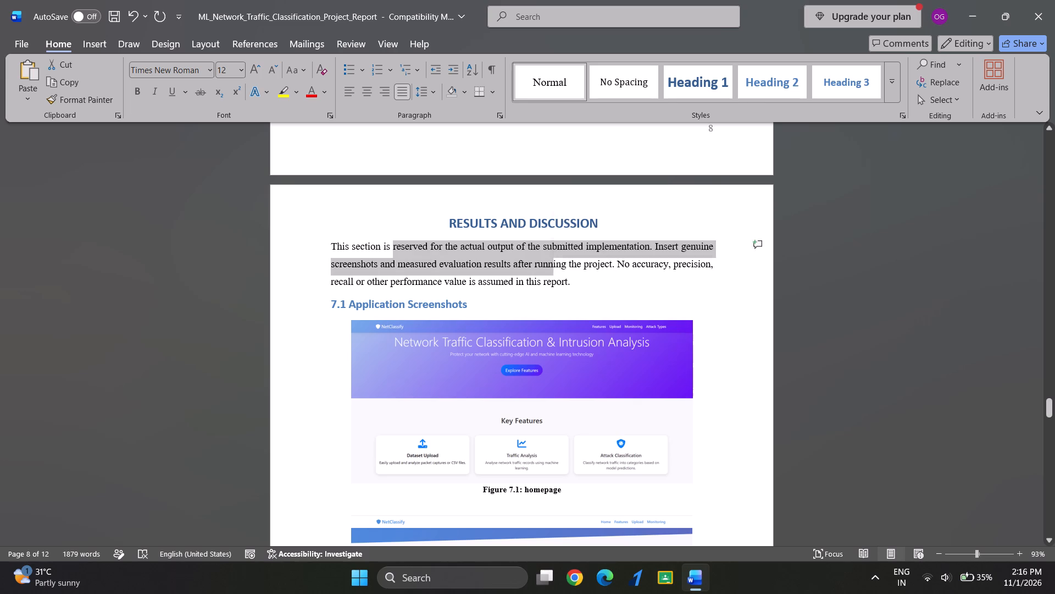
pyautogui.click(554, 261)
pyautogui.moveTo(377, 240); pyautogui.dragTo(520, 249)
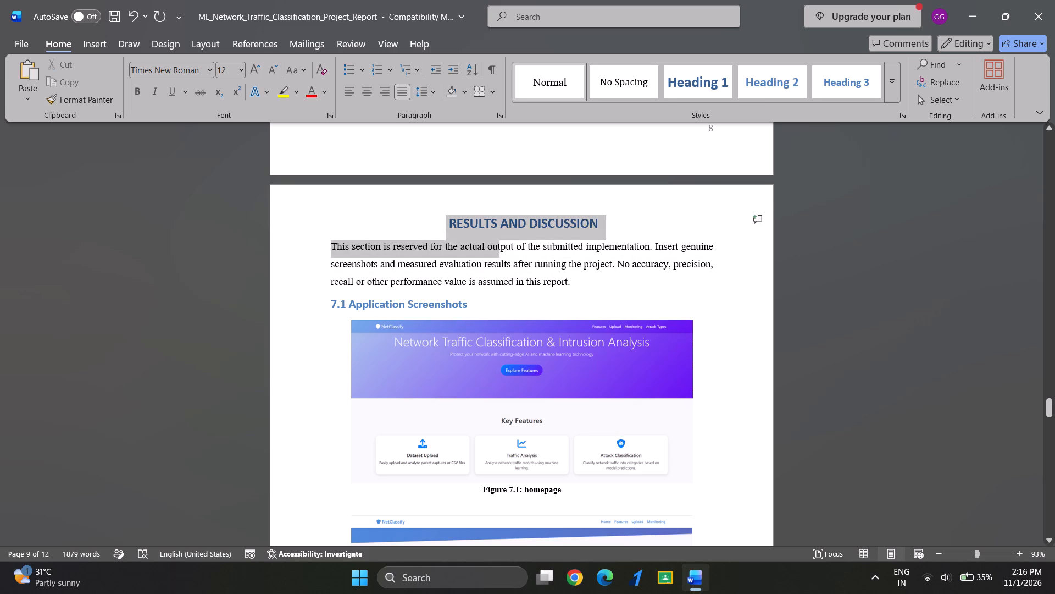
pyautogui.moveTo(520, 249); pyautogui.dragTo(545, 251)
pyautogui.doubleClick(545, 251)
pyautogui.click(581, 280)
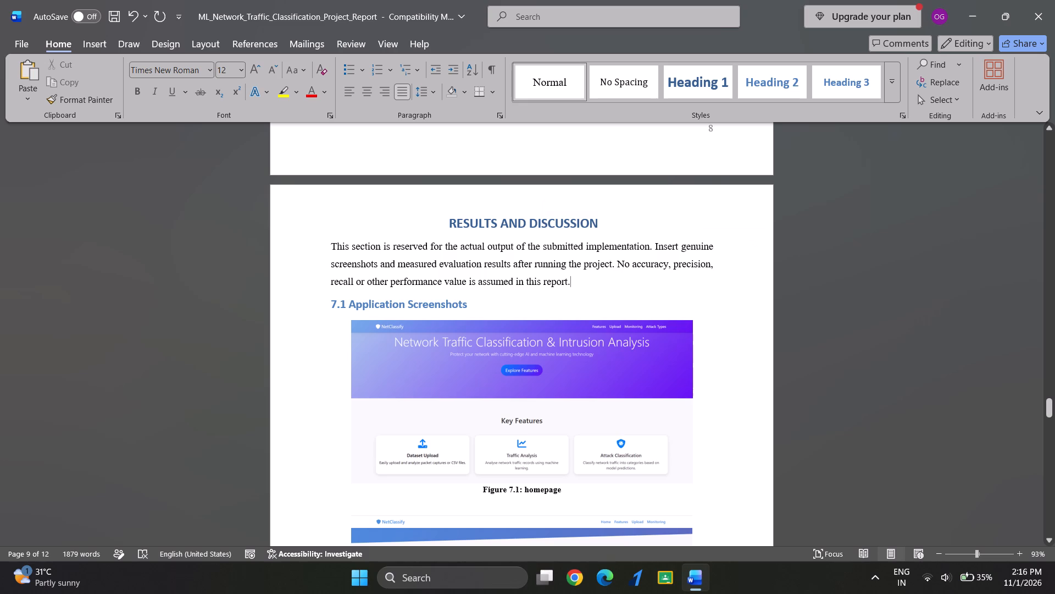
pyautogui.moveTo(598, 283); pyautogui.dragTo(391, 260)
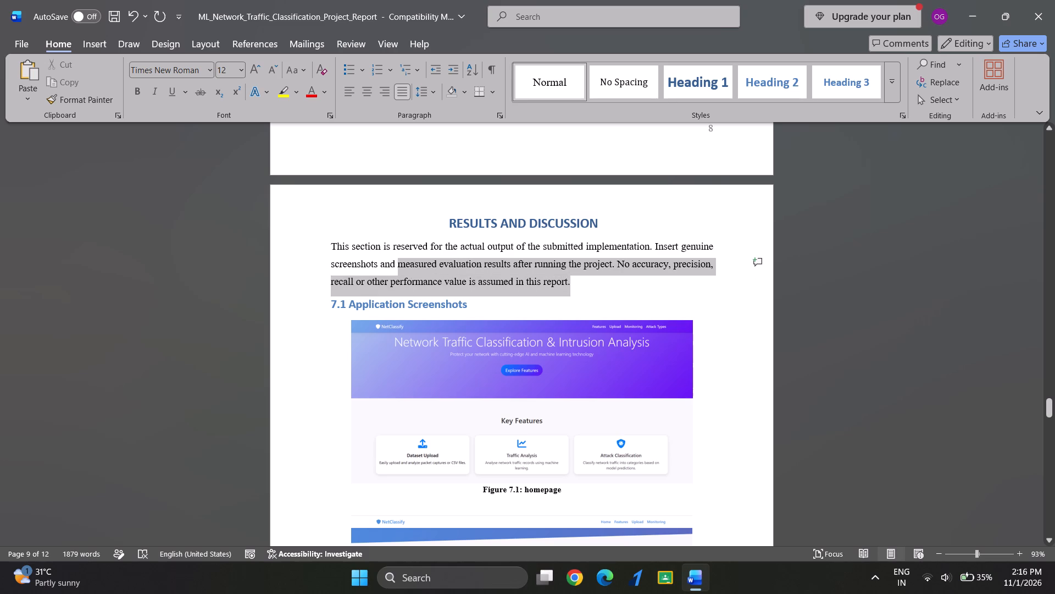
pyautogui.moveTo(391, 260); pyautogui.dragTo(335, 248)
pyautogui.click(335, 248)
pyautogui.scroll(-3, 345, 293)
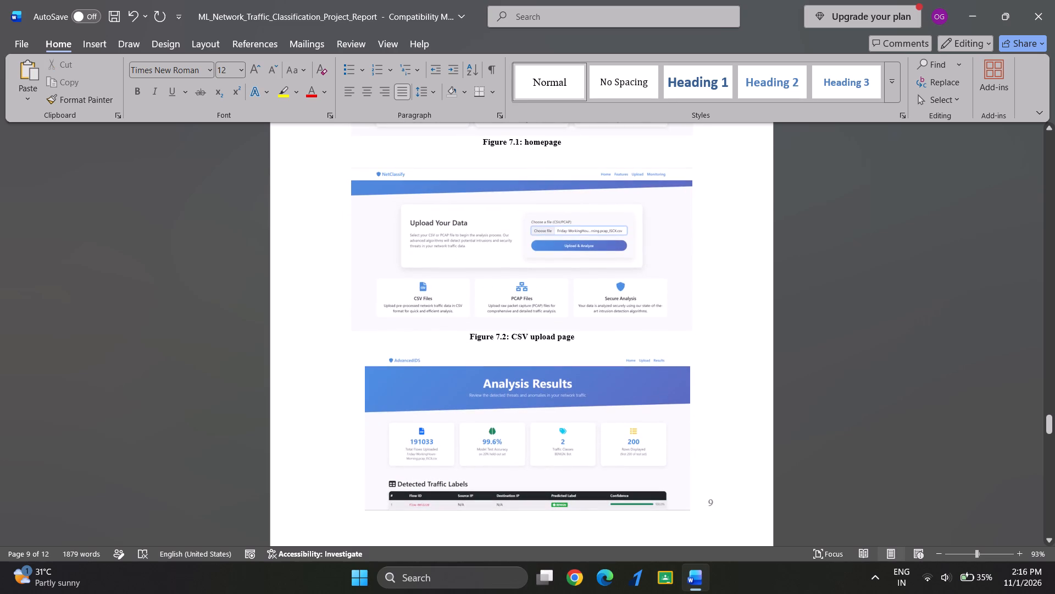
pyautogui.scroll(4, 418, 348)
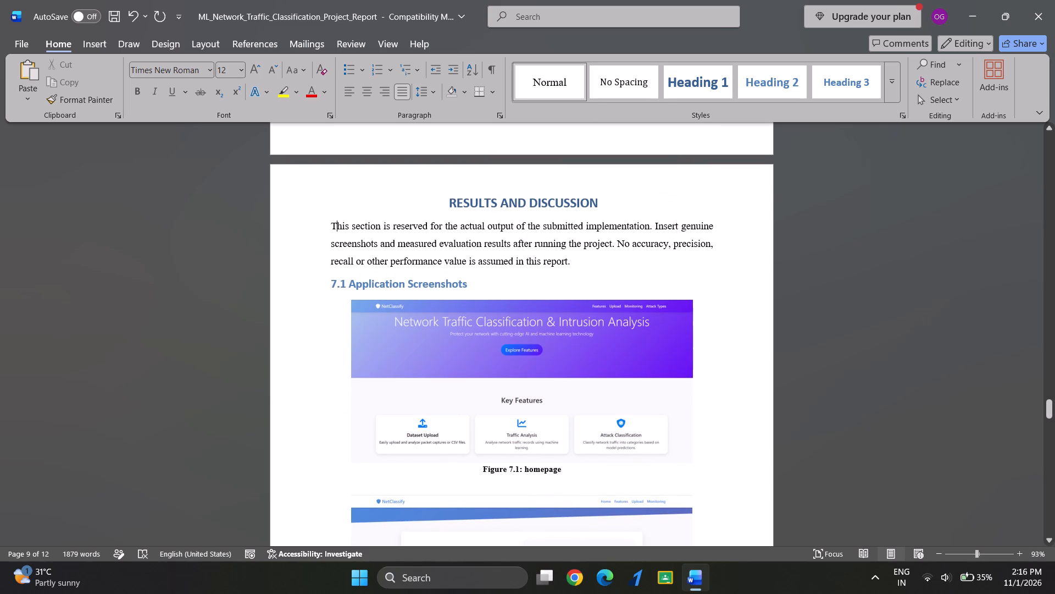
pyautogui.click(608, 260)
# Minimize the report window and launch Kuro from the desktop.
pyautogui.click(981, 0)
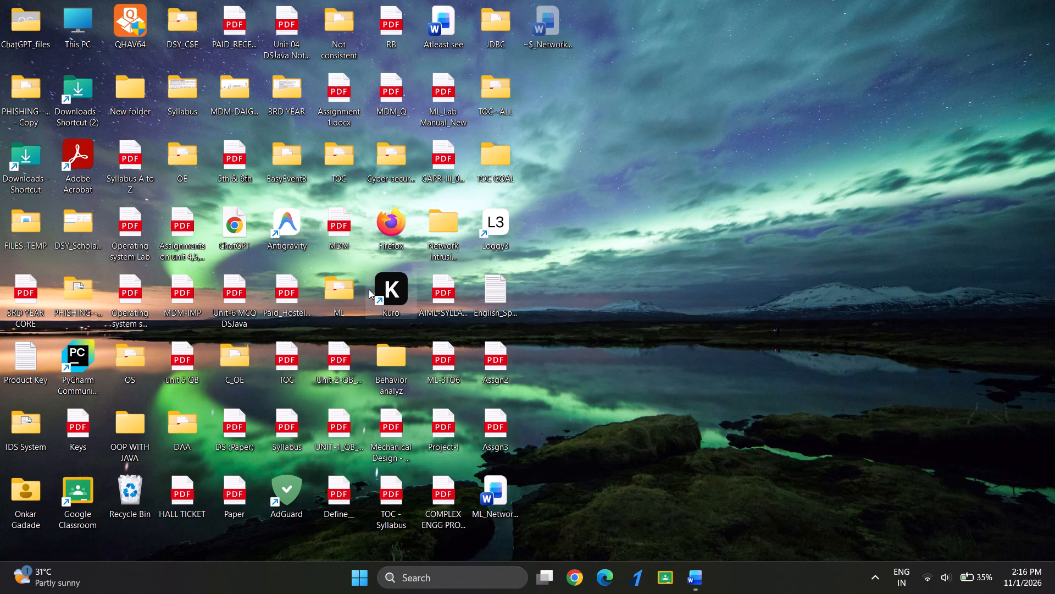
pyautogui.doubleClick(399, 278)
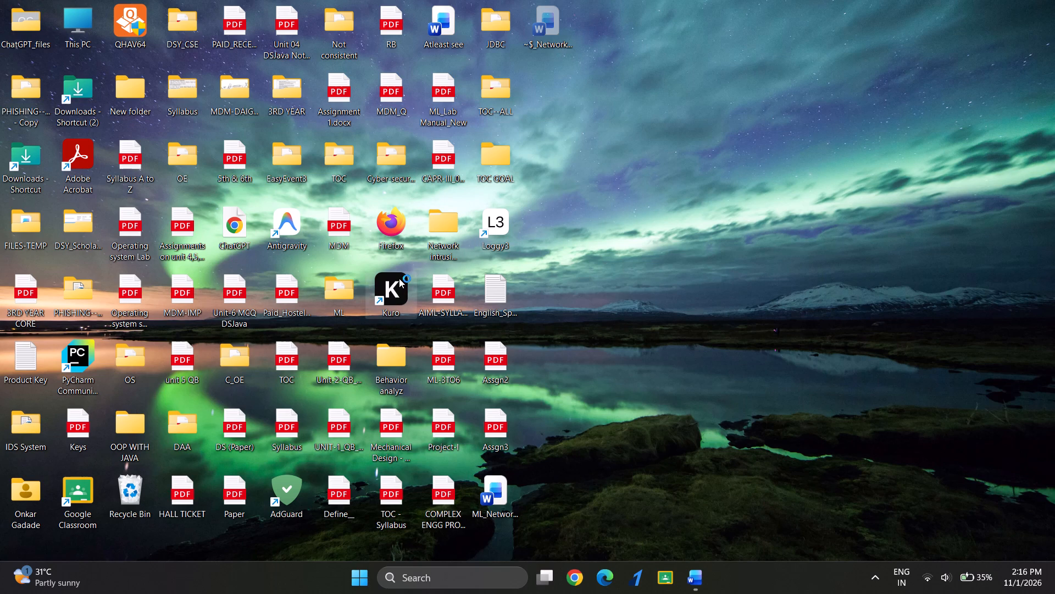
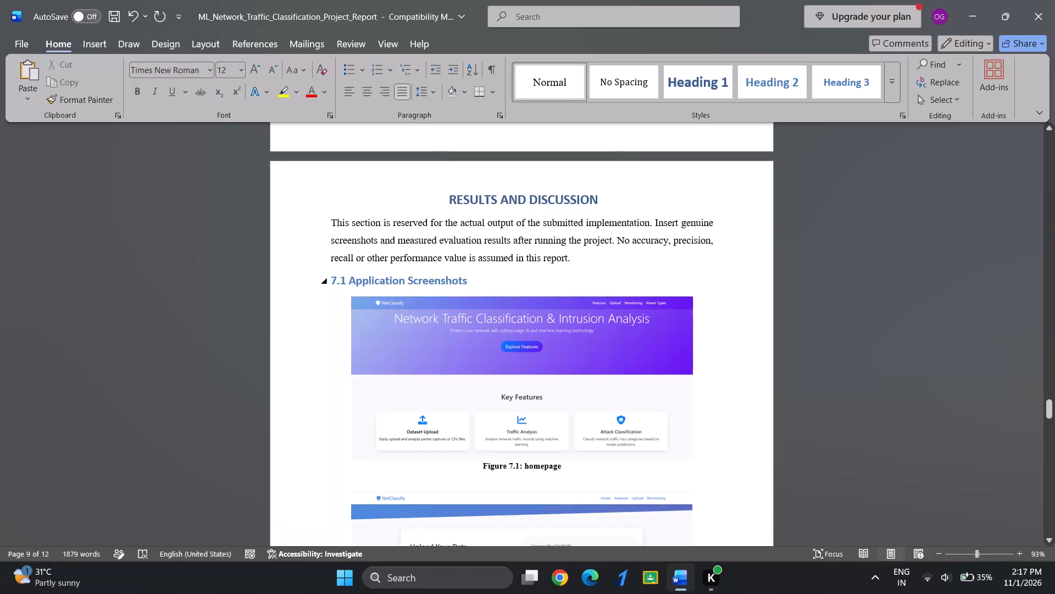
# Look over the application screenshots in section 7.1 and the placeholders in sections 7.2 and 7.3 of the report.
pyautogui.scroll(-1, 573, 360)
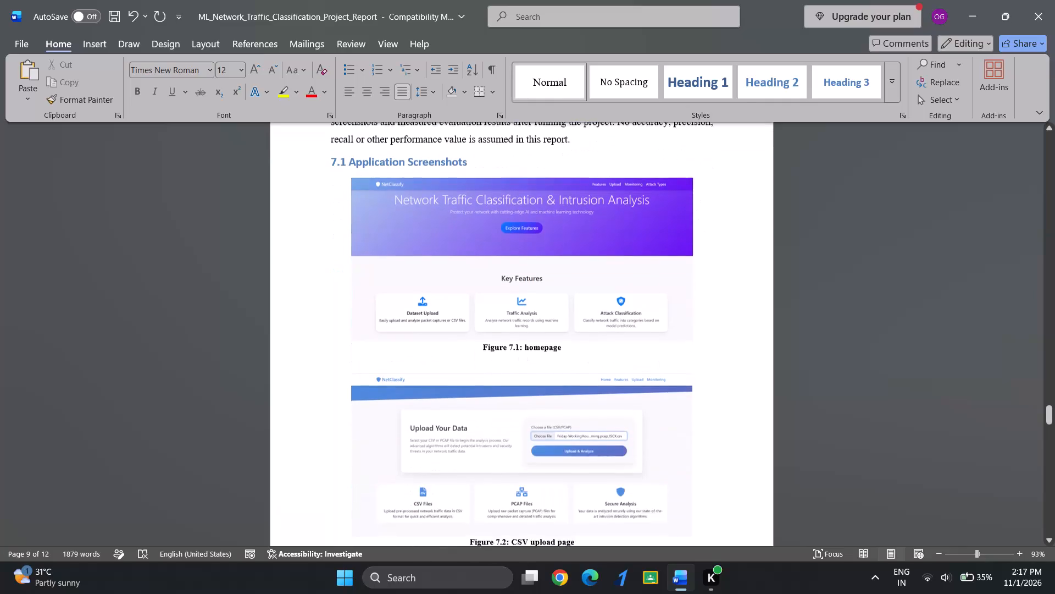
pyautogui.scroll(-5, 573, 360)
pyautogui.scroll(1, 573, 360)
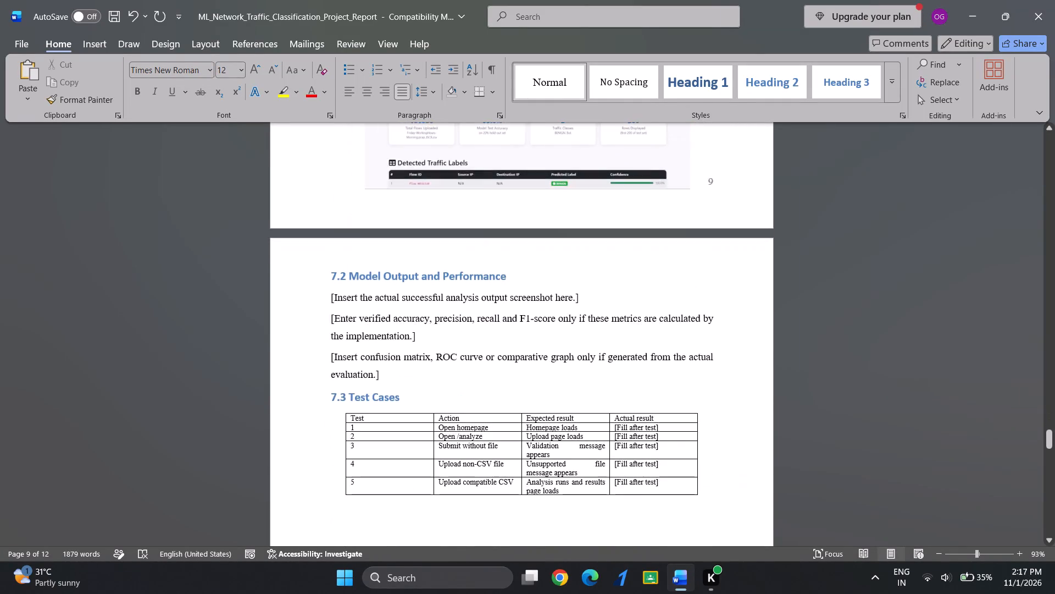
pyautogui.scroll(1, 573, 360)
# Switch to Visual Studio Code with the intrusion detection project.
pyautogui.click(454, 572)
pyautogui.write('vs')
pyautogui.press('Return')
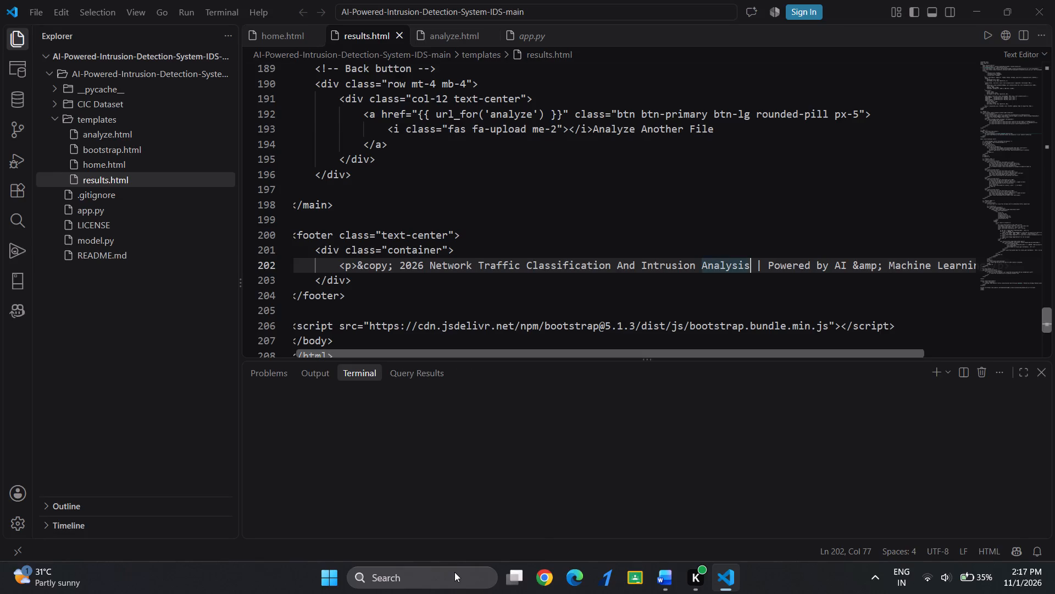
# Look through the project's app.py, model.py and LICENSE files.
pyautogui.click(500, 272)
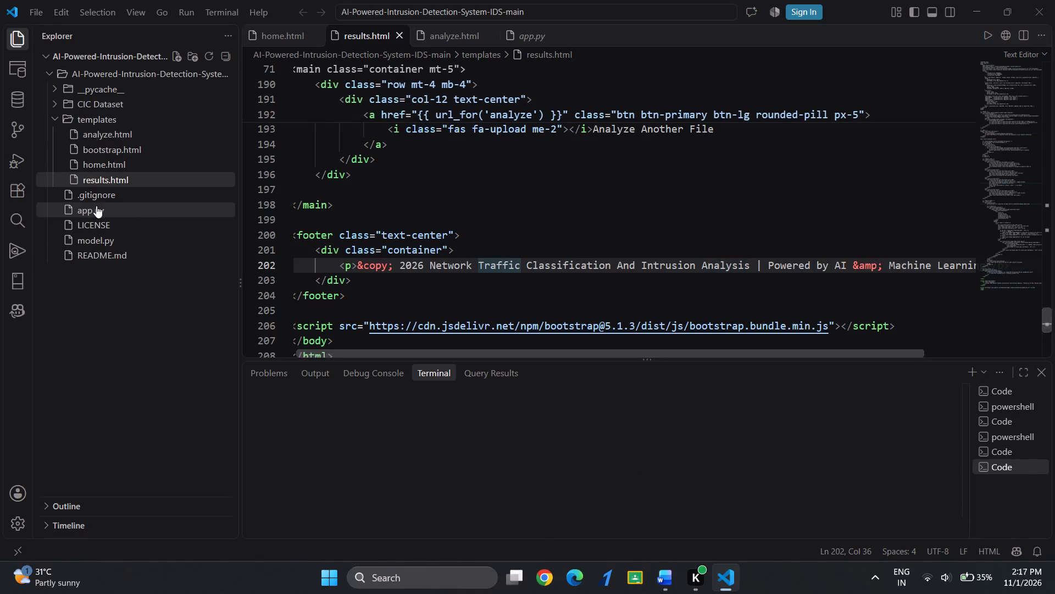
pyautogui.click(96, 206)
pyautogui.click(530, 173)
pyautogui.scroll(-2, 671, 223)
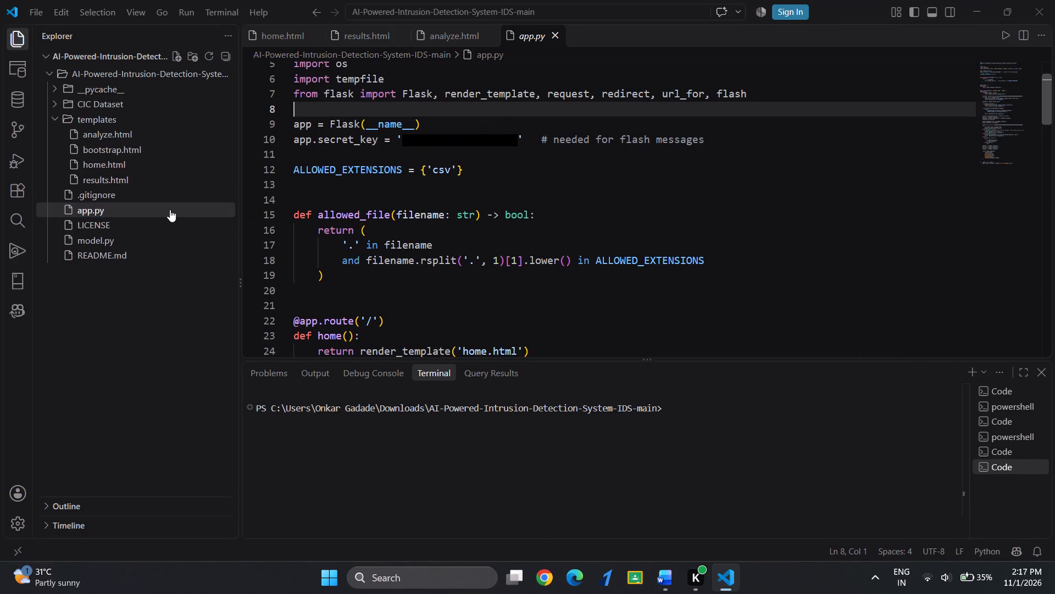
pyautogui.scroll(-1, 356, 258)
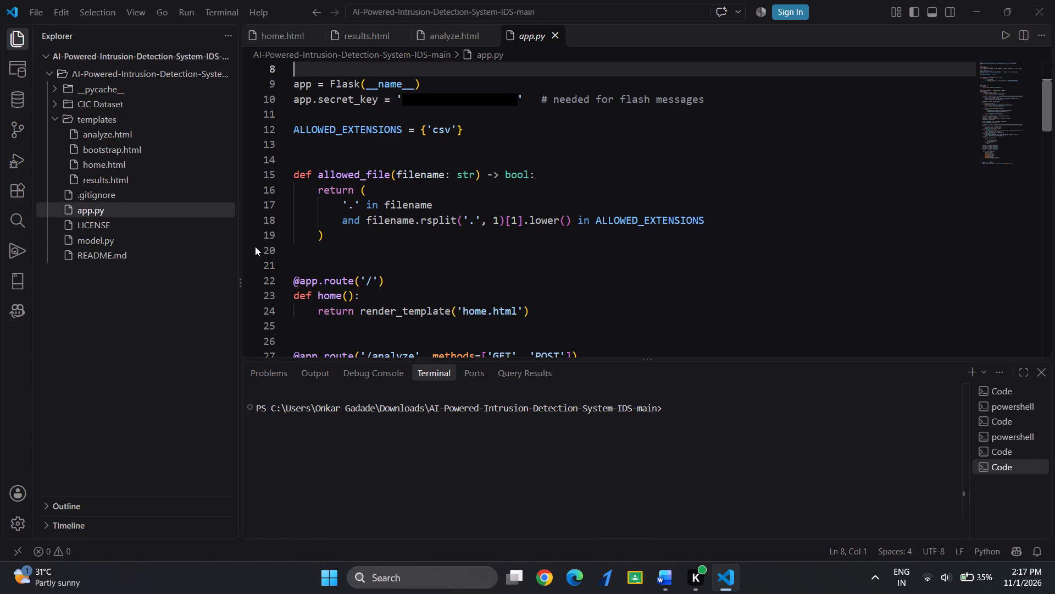
pyautogui.click(113, 239)
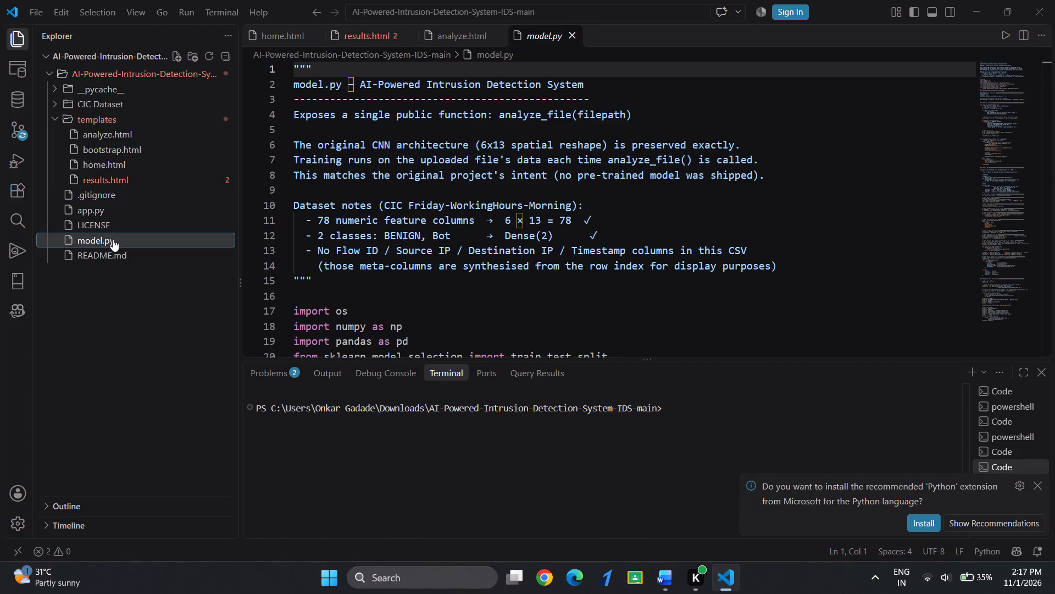
pyautogui.click(107, 218)
# Open results.html and search it for "netcl".
pyautogui.click(115, 178)
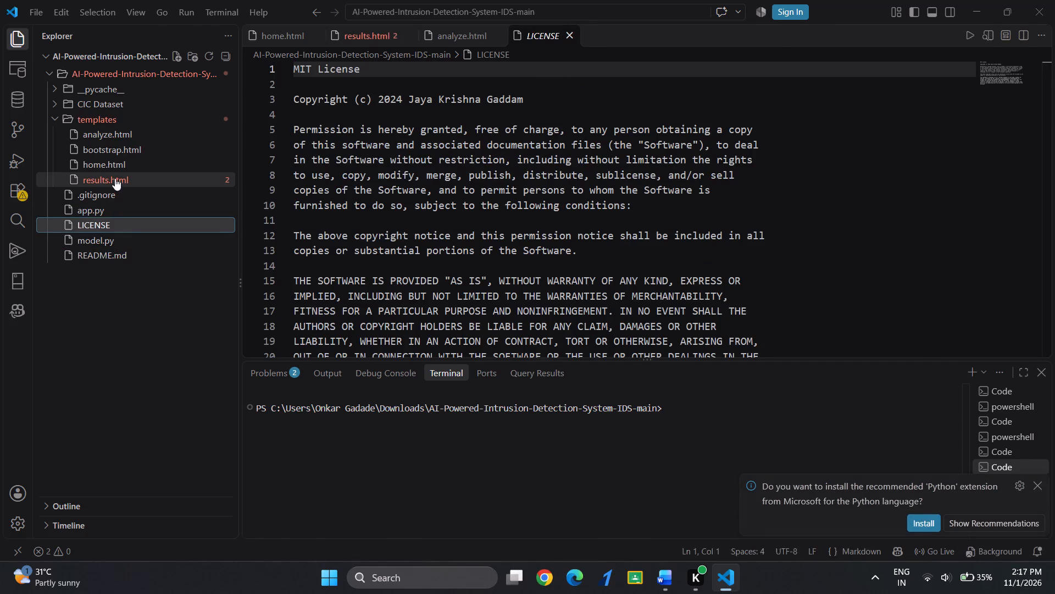
pyautogui.click(555, 217)
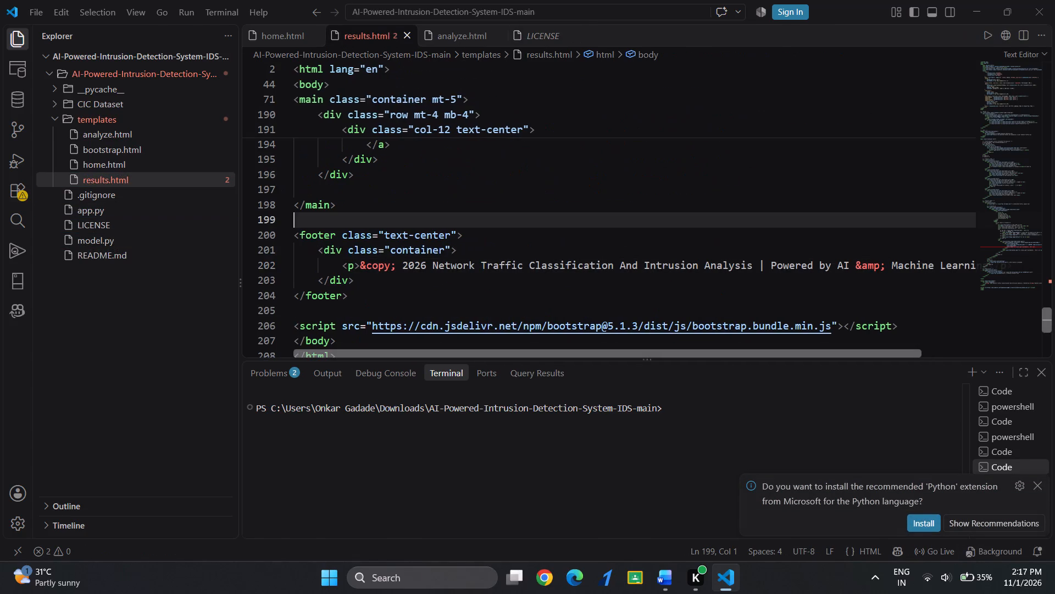
pyautogui.hotkey('ctrl', 'f')
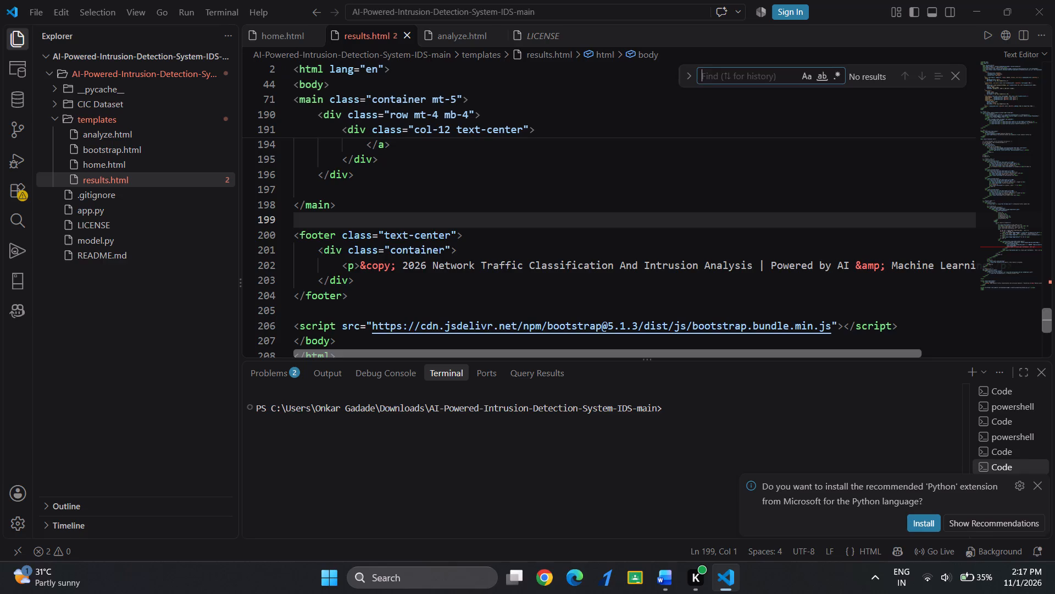
pyautogui.write('net')
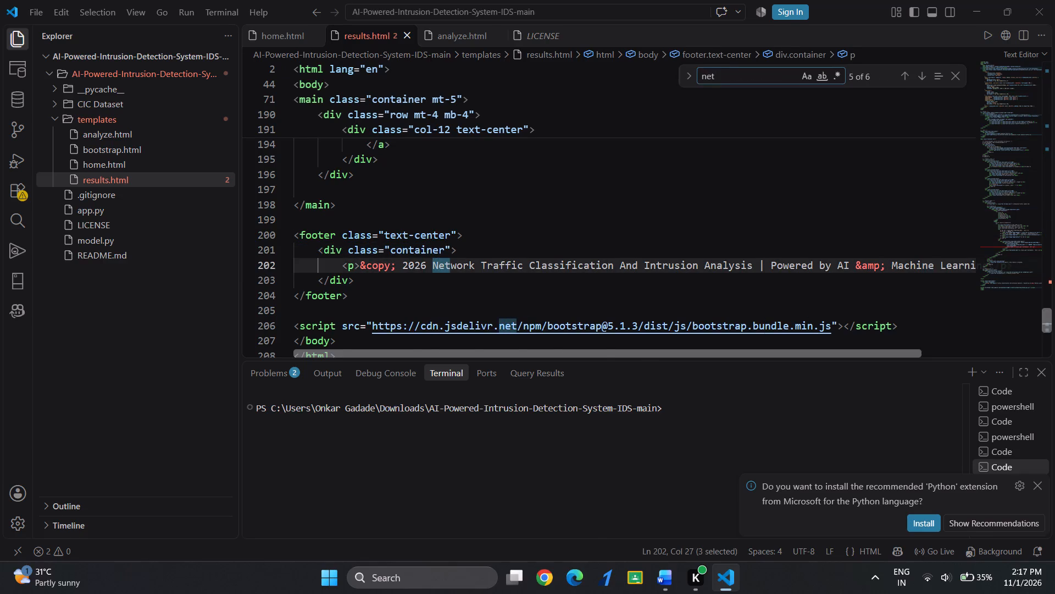
pyautogui.write('cl')
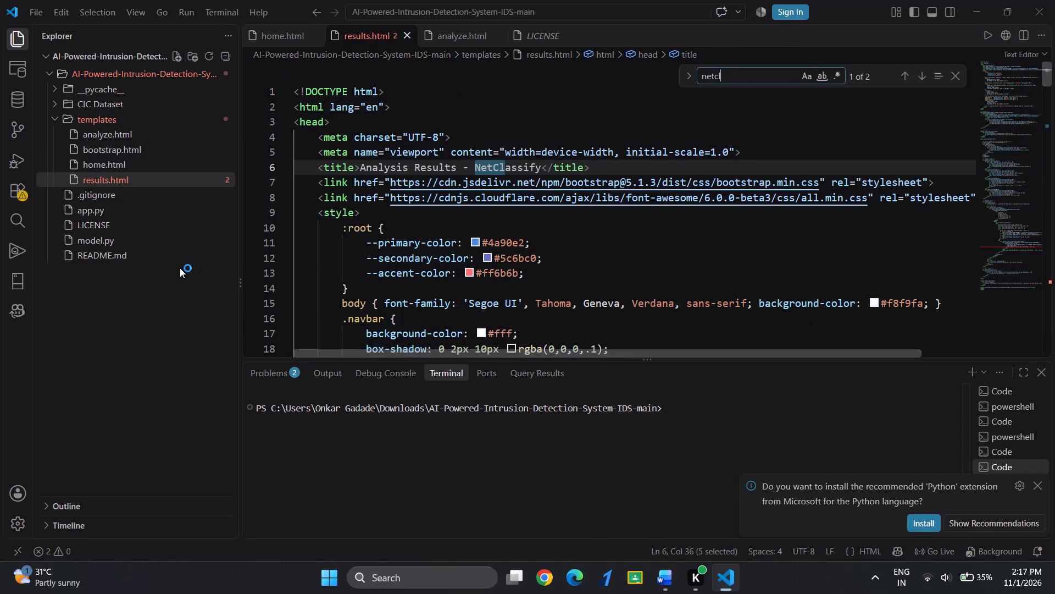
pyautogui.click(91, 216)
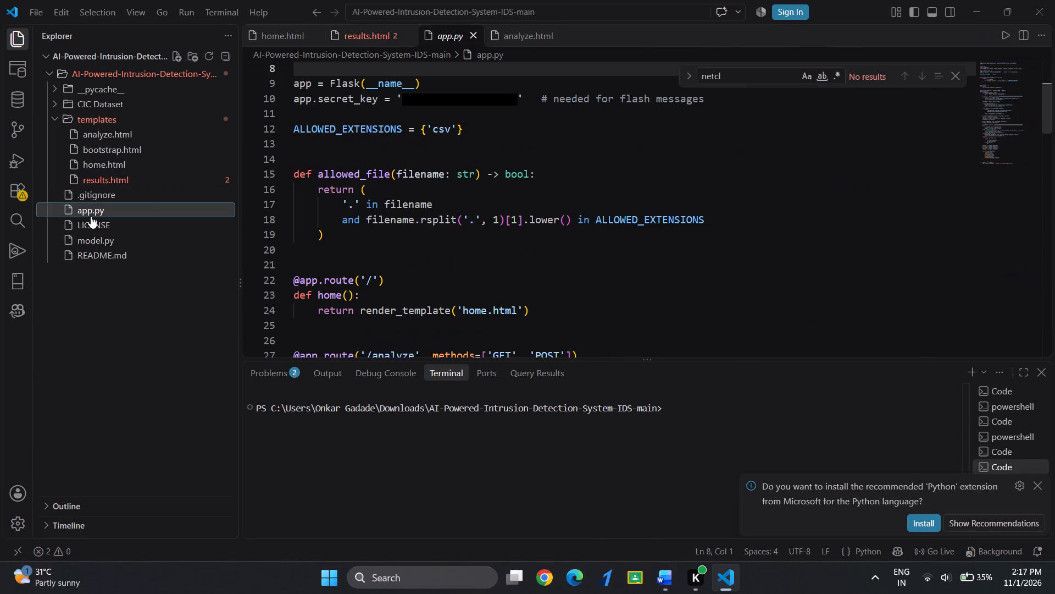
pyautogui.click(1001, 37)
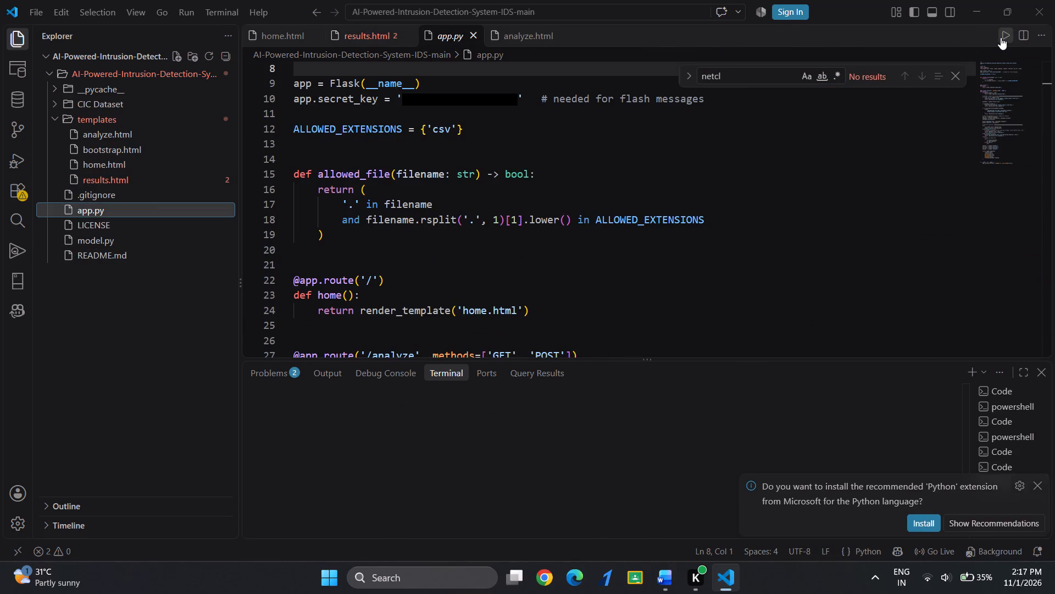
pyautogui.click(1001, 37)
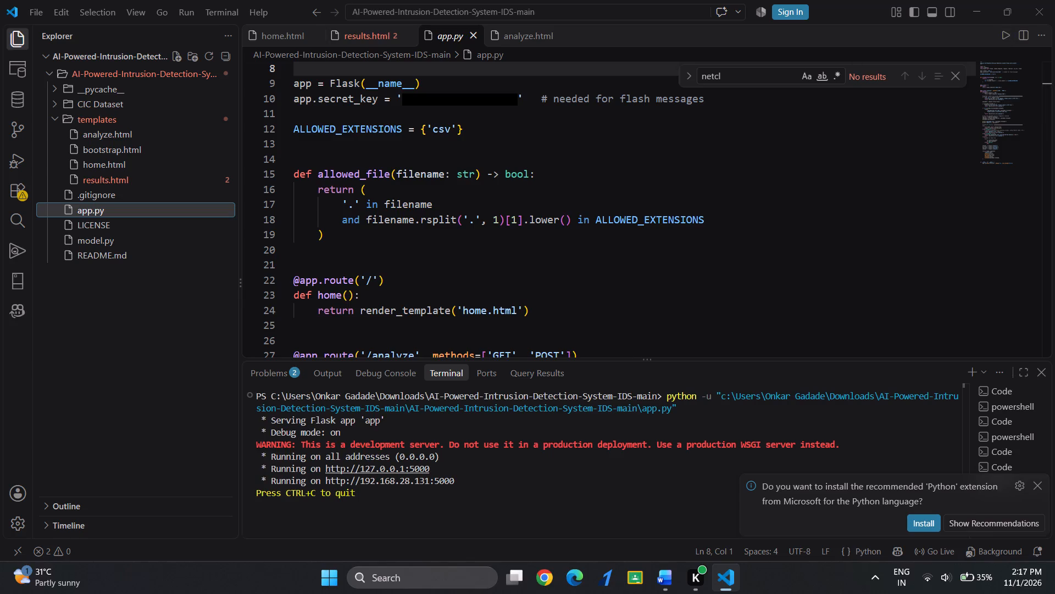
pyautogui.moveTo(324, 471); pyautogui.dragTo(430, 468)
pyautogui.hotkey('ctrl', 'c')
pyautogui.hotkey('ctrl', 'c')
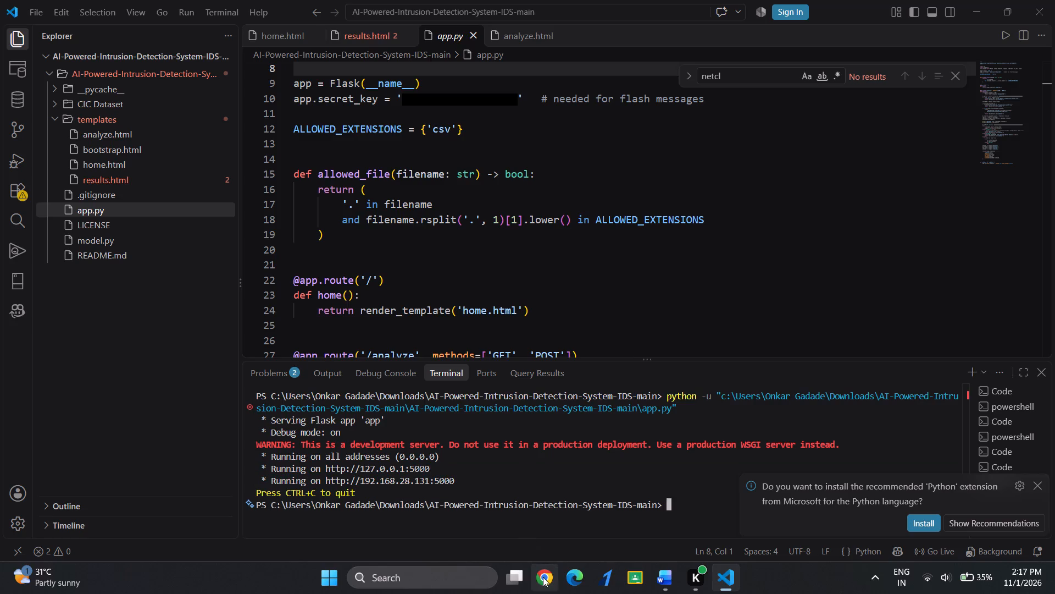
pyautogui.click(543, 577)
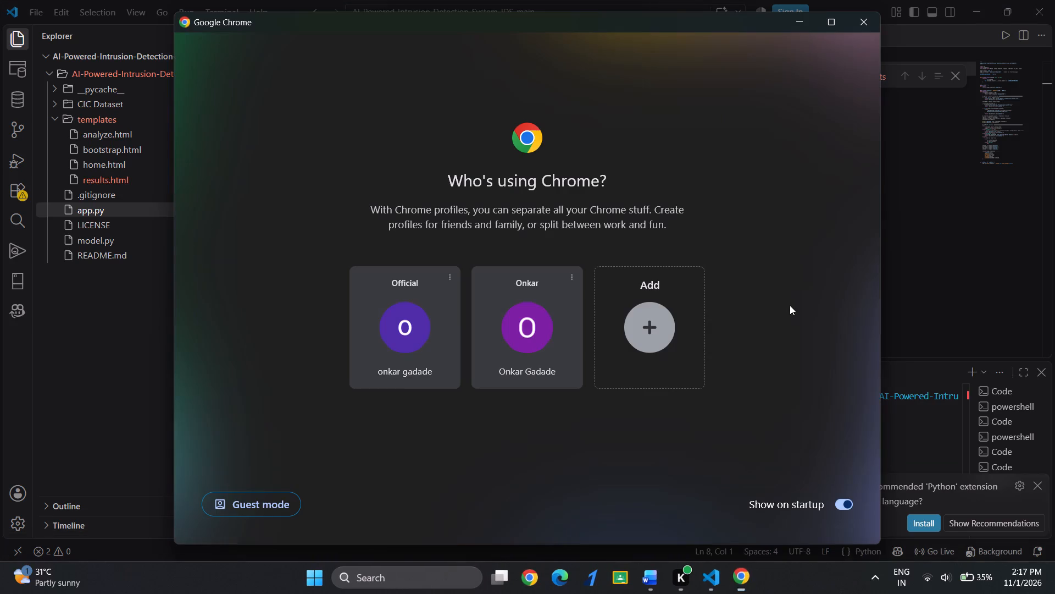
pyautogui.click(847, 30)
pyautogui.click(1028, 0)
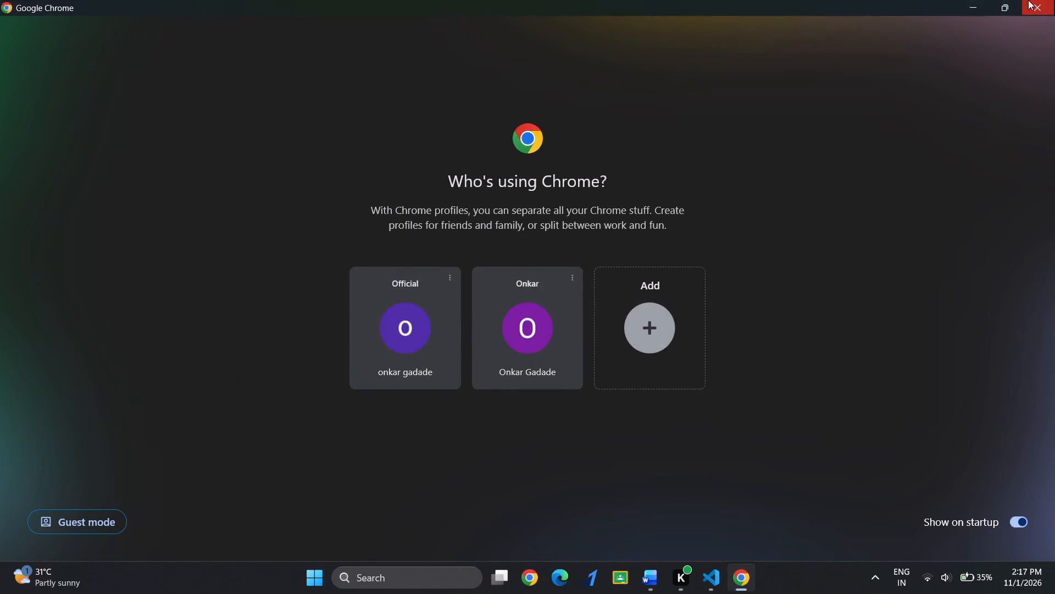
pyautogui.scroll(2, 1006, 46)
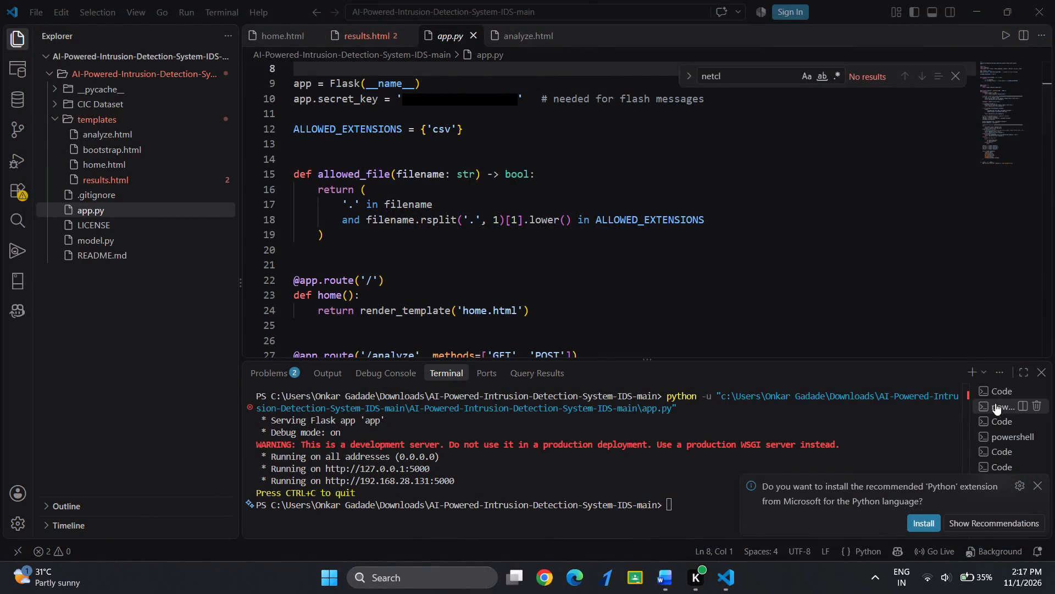
pyautogui.click(1036, 371)
pyautogui.click(993, 37)
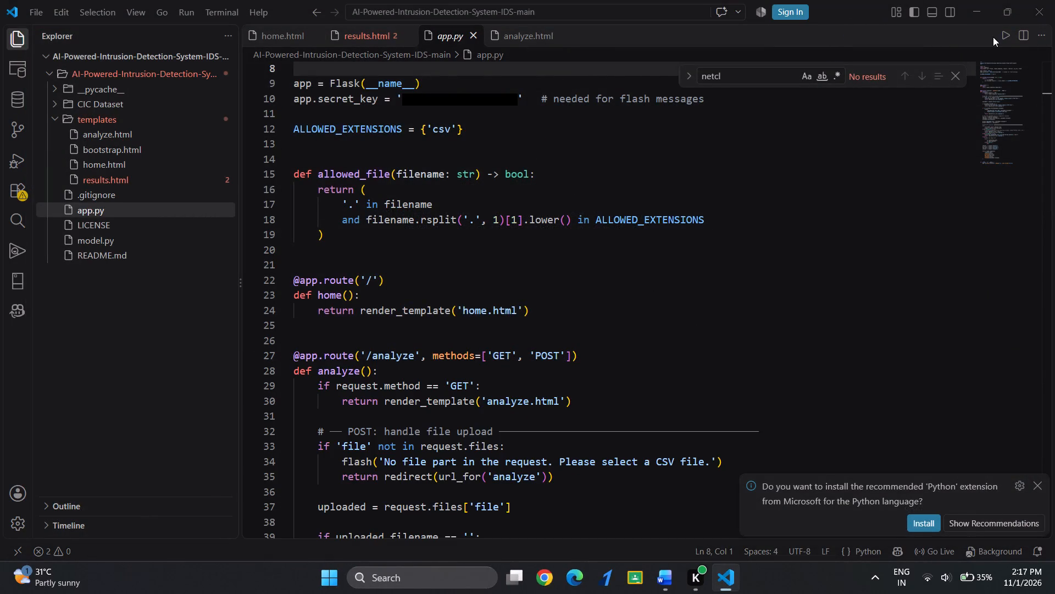
pyautogui.click(997, 35)
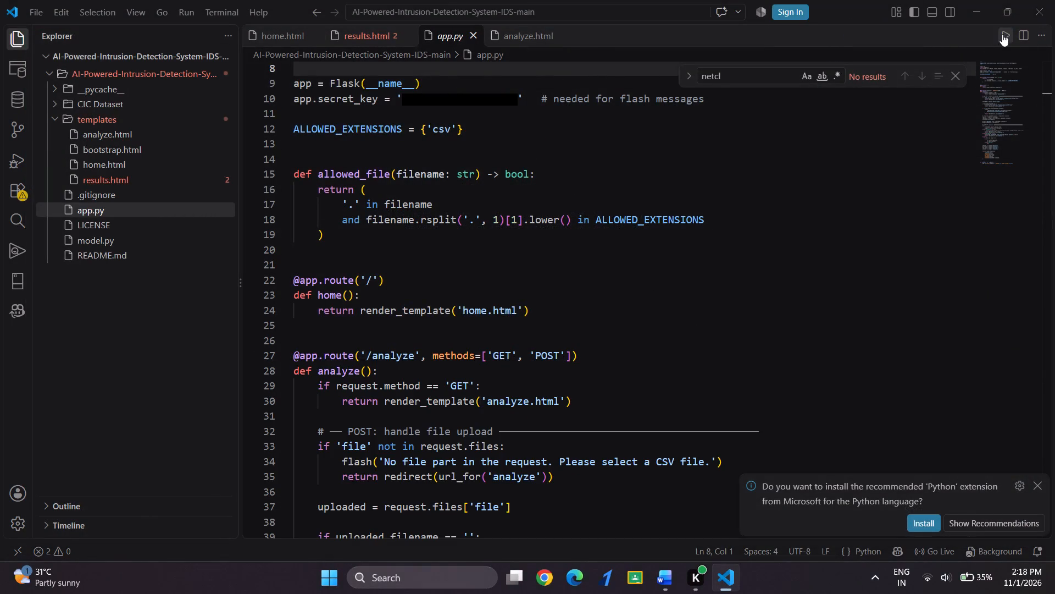
pyautogui.click(1002, 34)
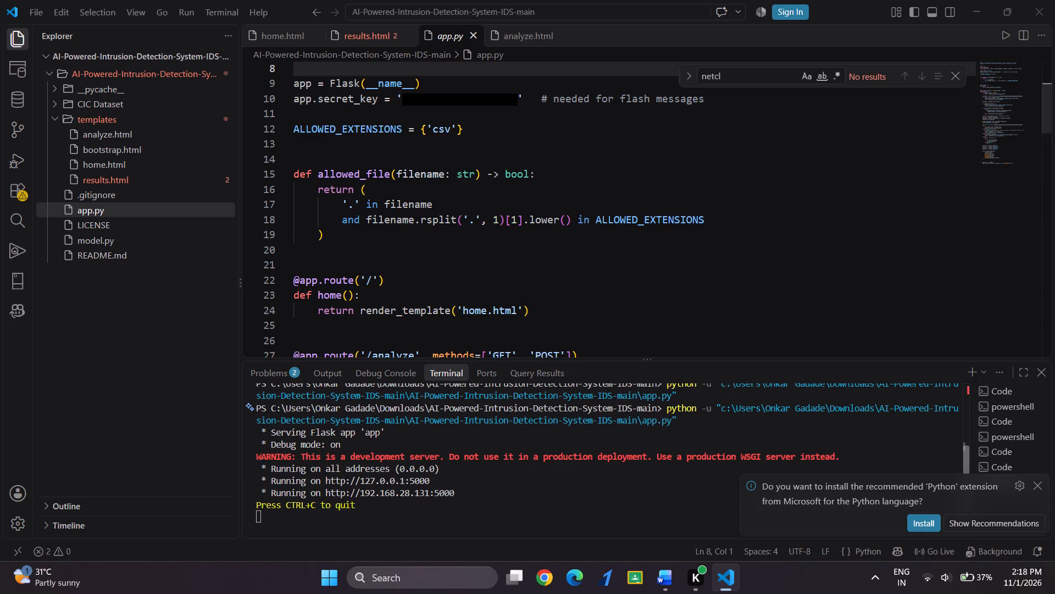
pyautogui.moveTo(324, 480); pyautogui.dragTo(416, 470)
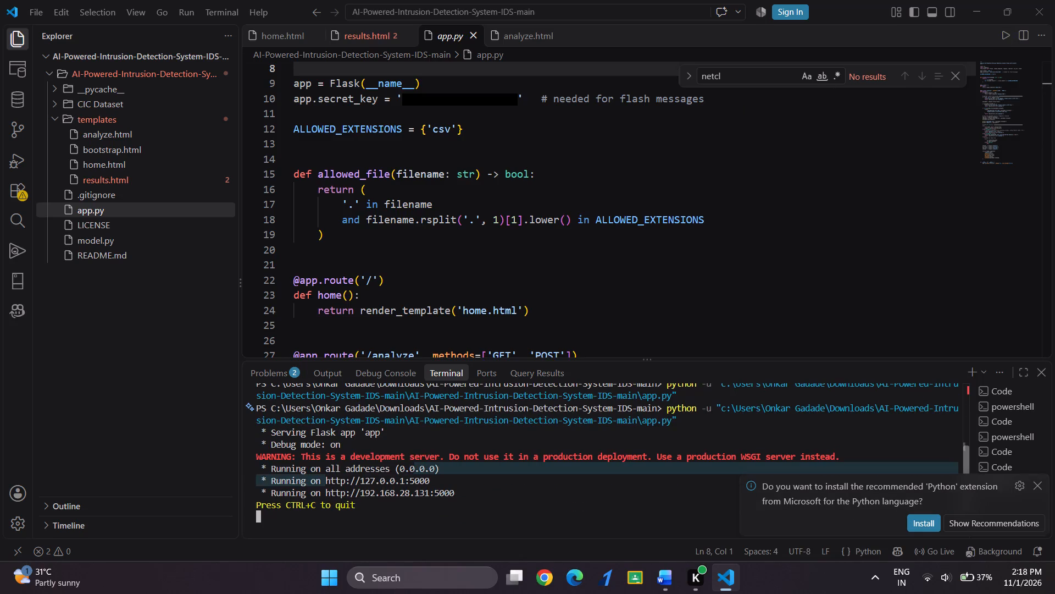
pyautogui.moveTo(416, 470); pyautogui.dragTo(427, 482)
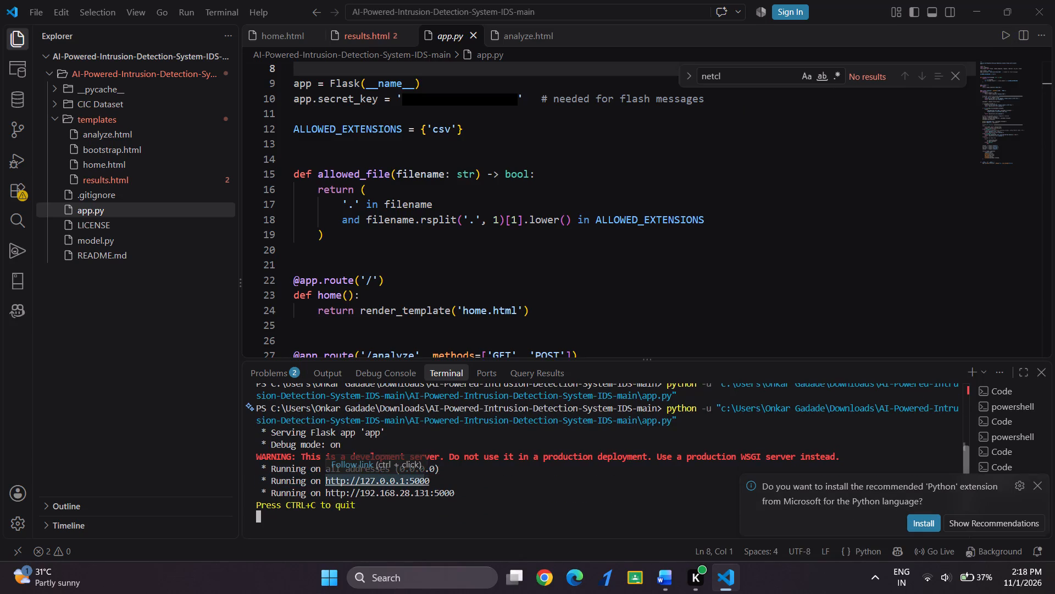
pyautogui.moveTo(427, 482); pyautogui.dragTo(429, 482)
pyautogui.hotkey('ctrl', 'c')
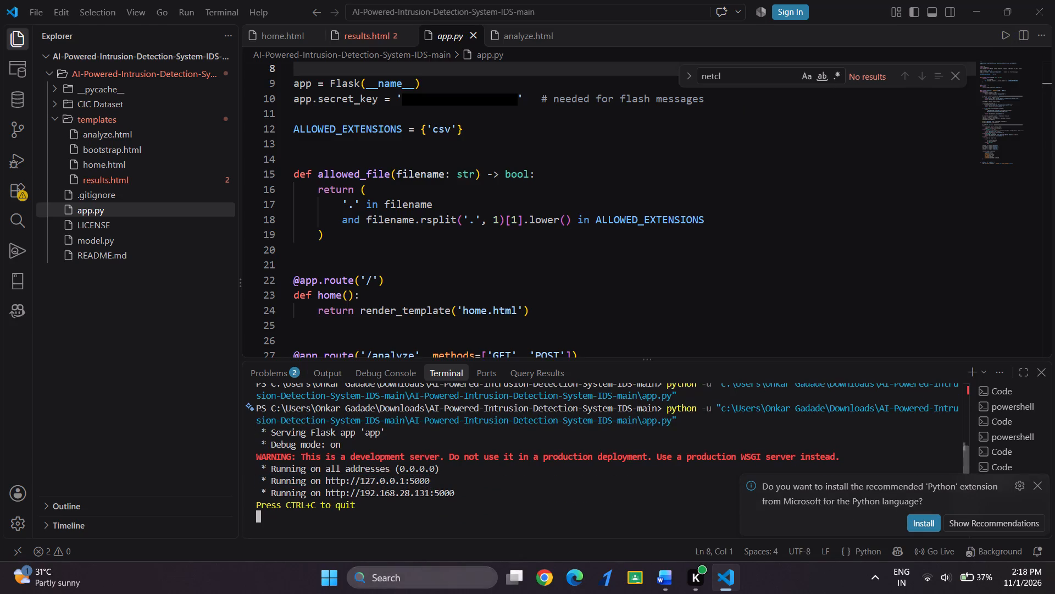
pyautogui.click(539, 574)
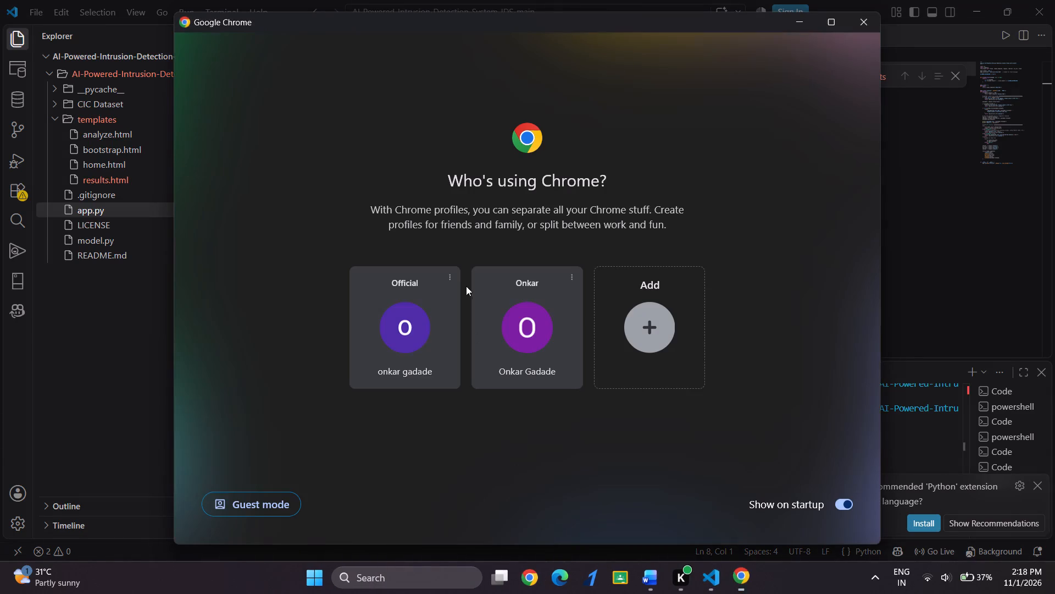
pyautogui.click(386, 332)
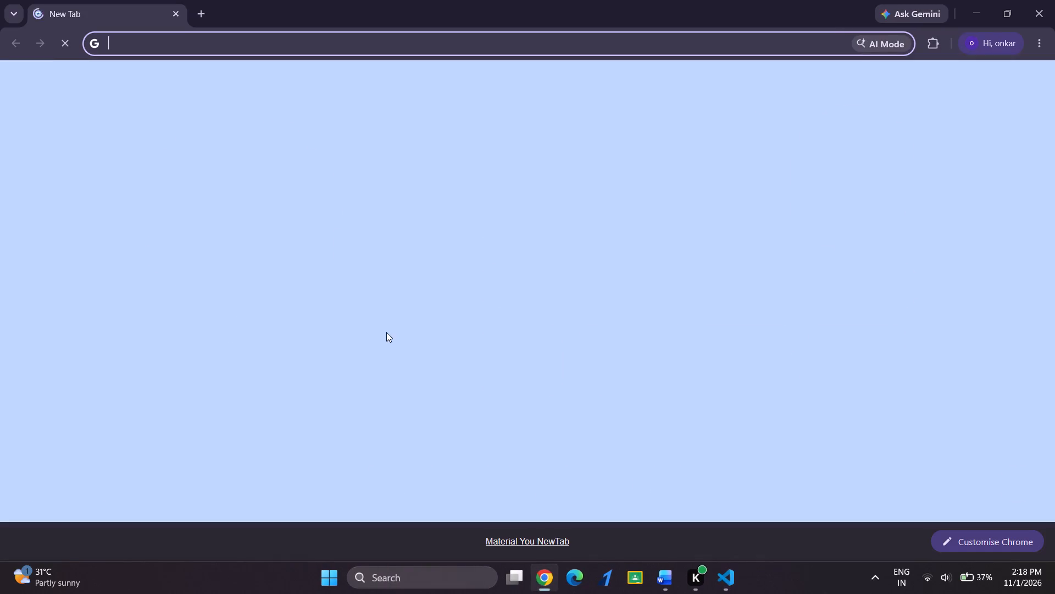
pyautogui.hotkey('ctrl', 'v')
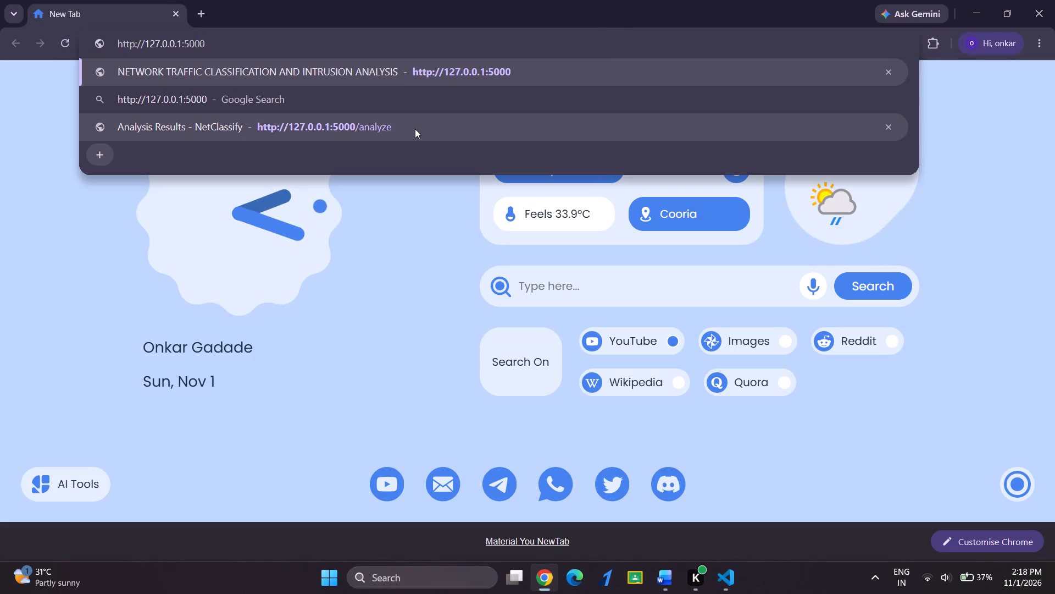
pyautogui.press('Return')
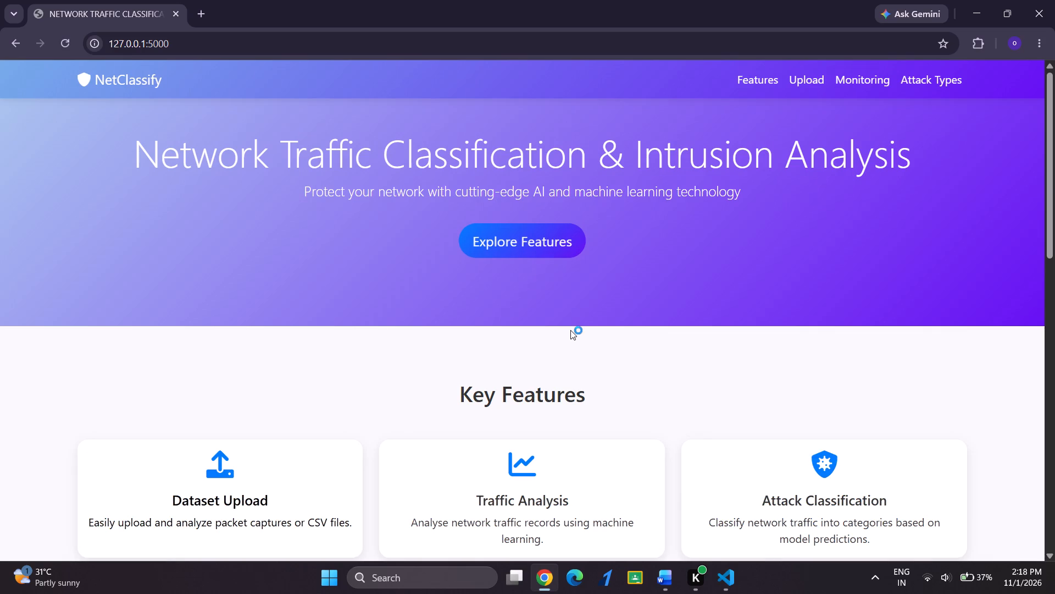
# Go from the NetClassify homepage's key features to the Upload Network Traffic Data page.
pyautogui.scroll(-1, 570, 330)
pyautogui.scroll(2, 570, 330)
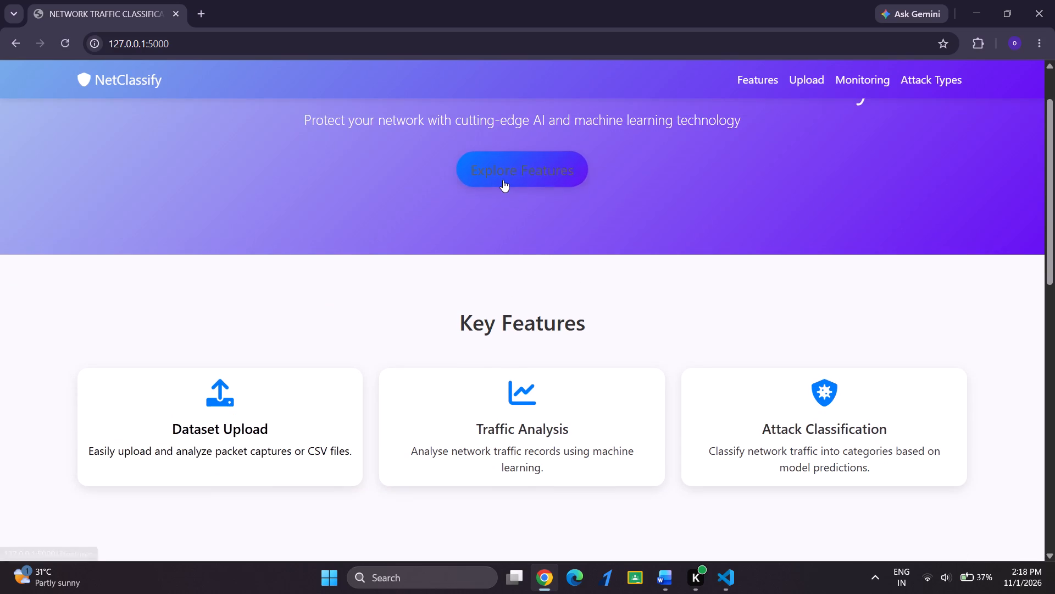
pyautogui.click(503, 180)
pyautogui.click(514, 418)
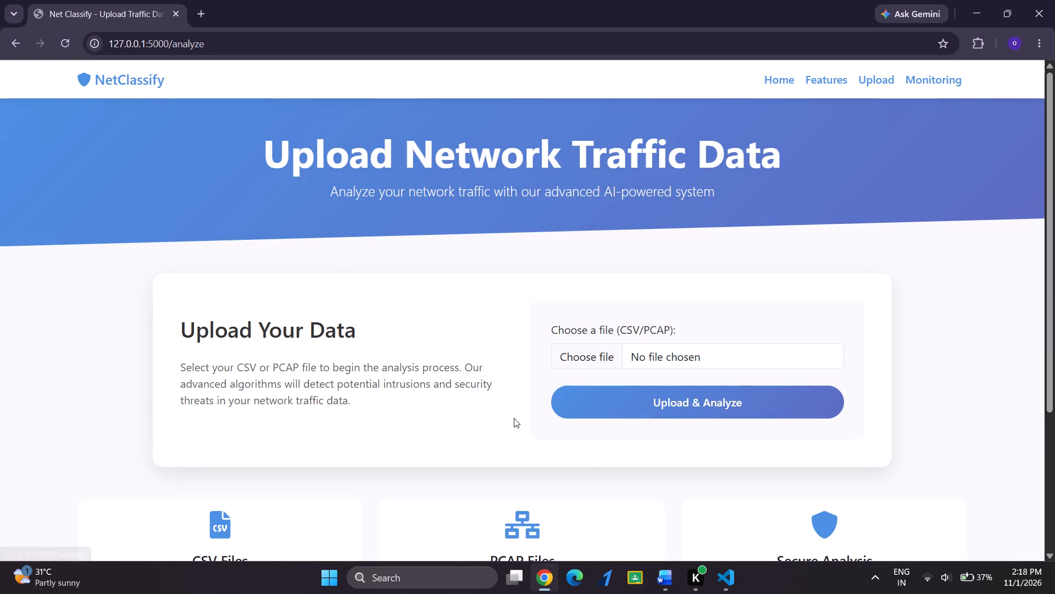
# Choose the Friday-WorkingHours-Morning.pcap_ISCX CSV file from the CIC Dataset folder and submit it for analysis.
pyautogui.click(628, 350)
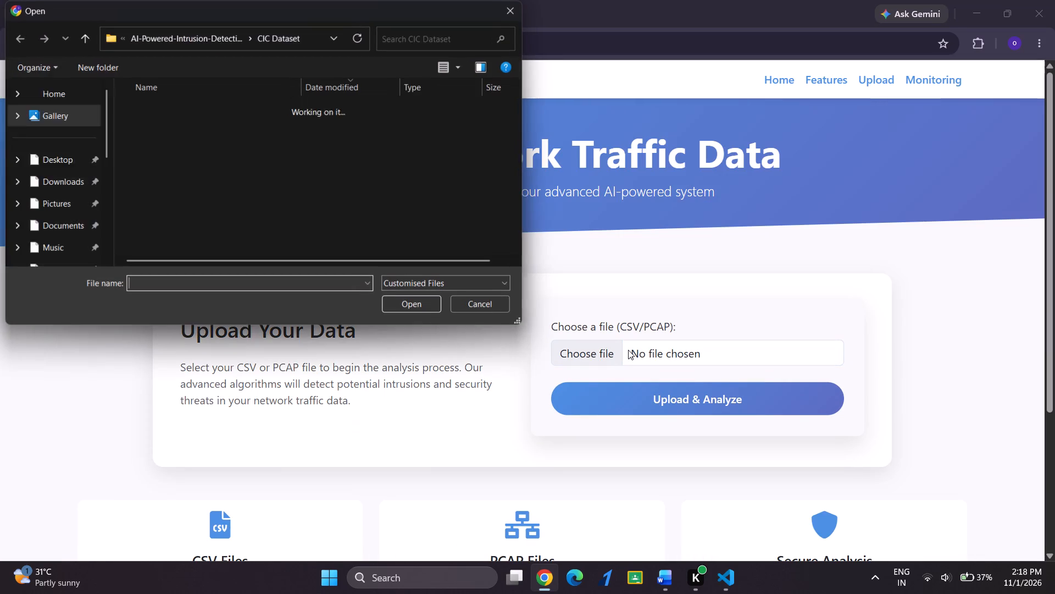
pyautogui.click(237, 124)
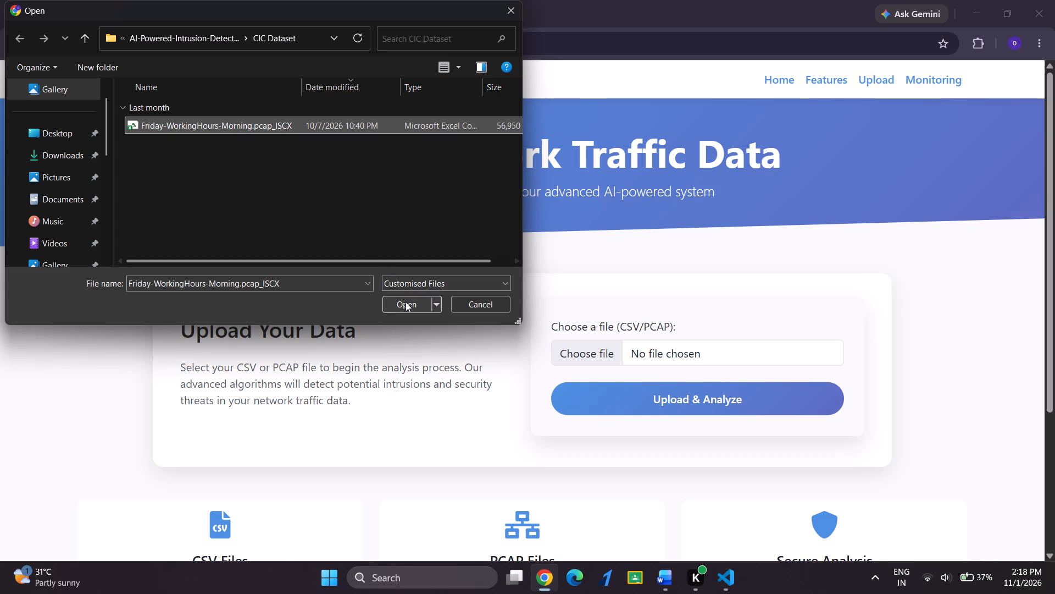
pyautogui.click(406, 302)
pyautogui.click(668, 404)
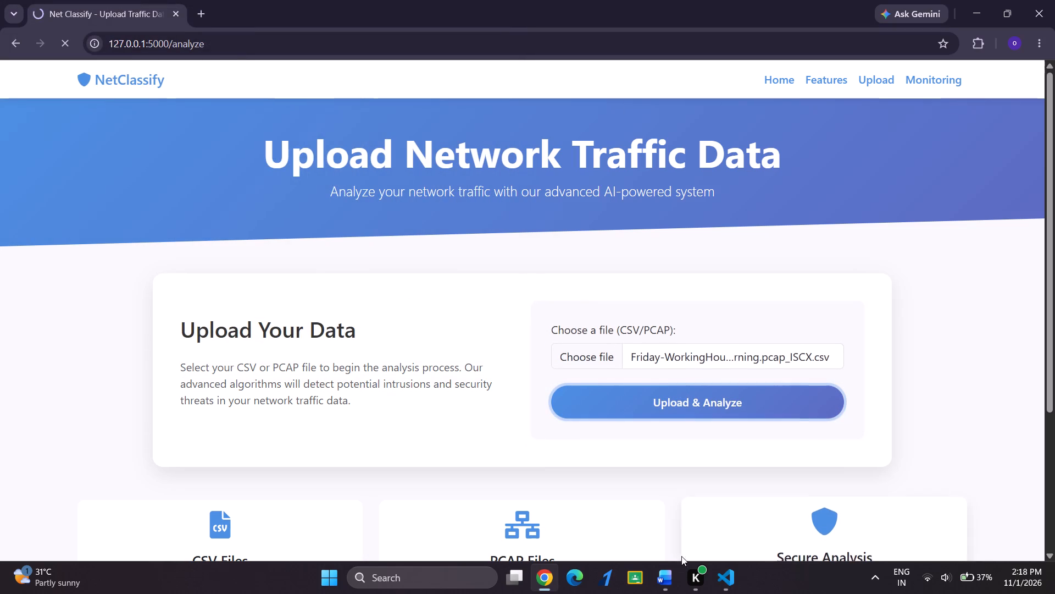
# Switch back to the network traffic classification report in Word.
pyautogui.click(664, 571)
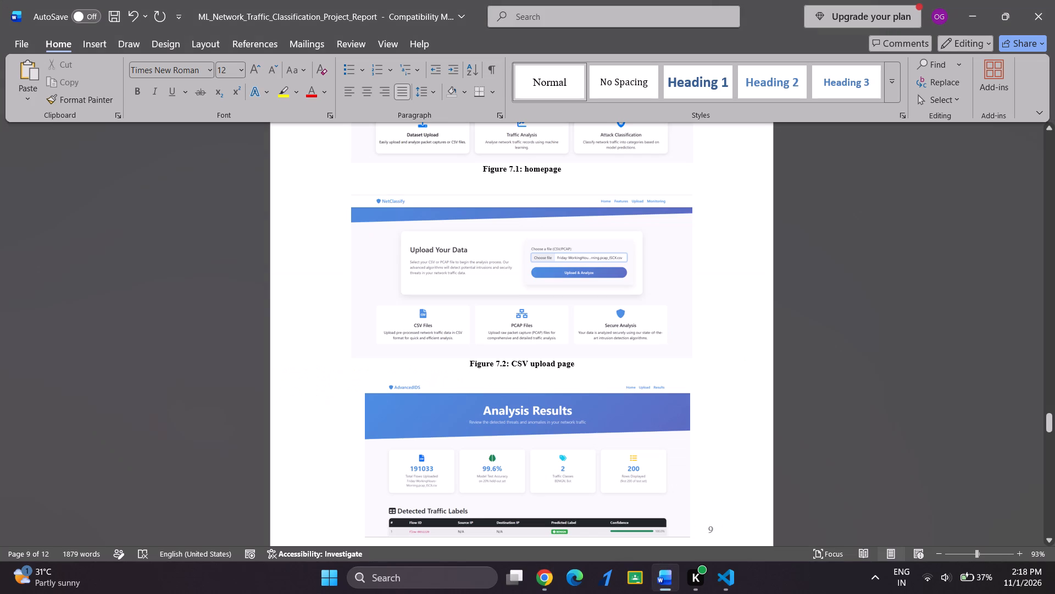
# Delete the introductory placeholder paragraph under the Results and Discussion heading that begins "This section is reserved for the actual output".
pyautogui.scroll(1, 332, 240)
pyautogui.keyDown('ctrl'); pyautogui.scroll(3, 392, 250); pyautogui.keyUp('ctrl')
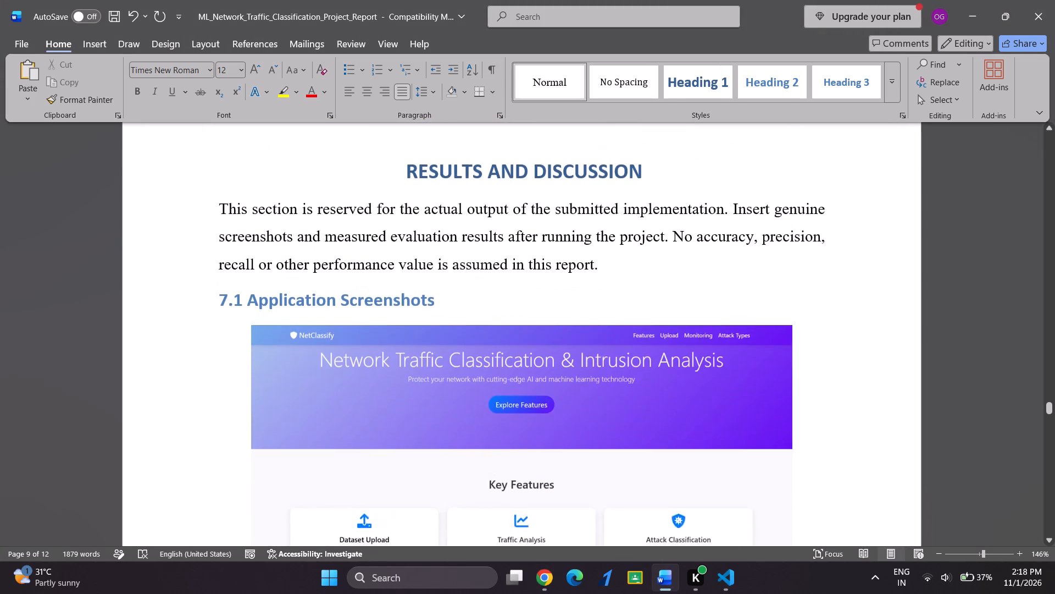
pyautogui.keyDown('ctrl'); pyautogui.scroll(2, 392, 250); pyautogui.keyUp('ctrl')
pyautogui.rightClick(299, 299)
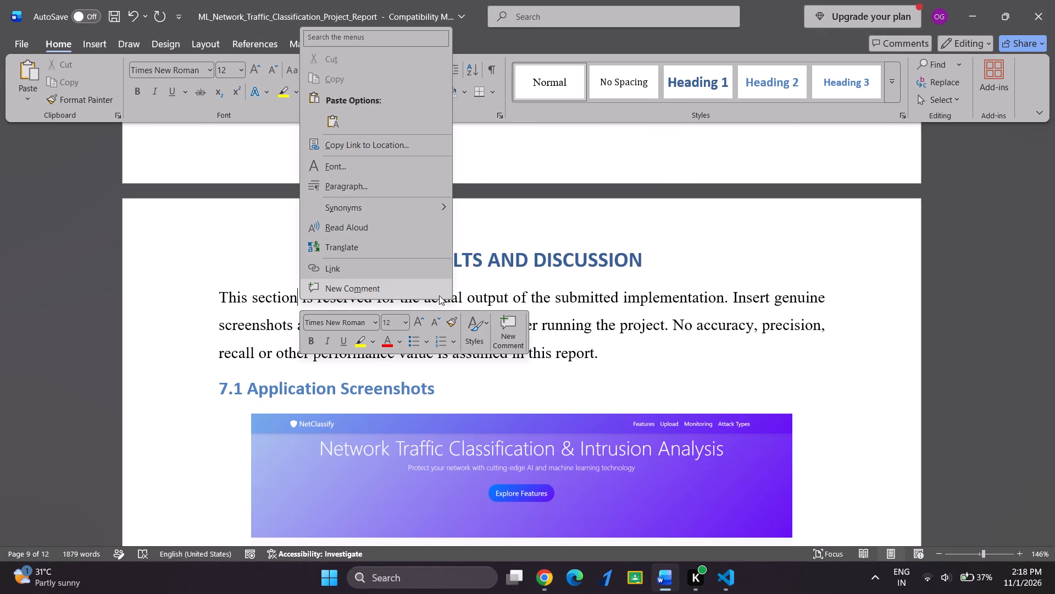
pyautogui.click(601, 298)
pyautogui.moveTo(744, 302); pyautogui.dragTo(609, 299)
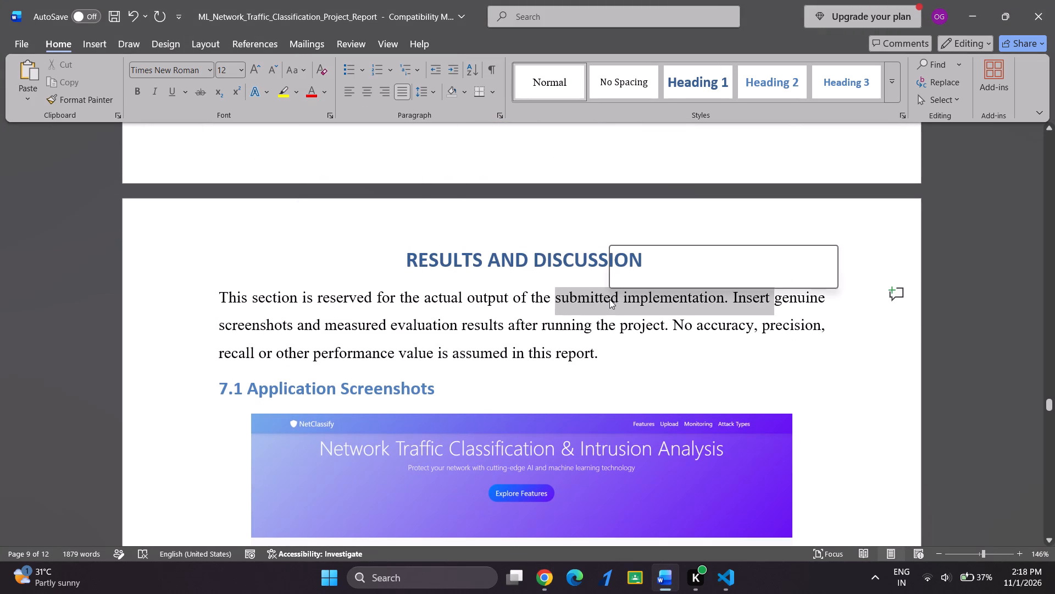
pyautogui.click(609, 299)
pyautogui.moveTo(738, 299); pyautogui.dragTo(759, 306)
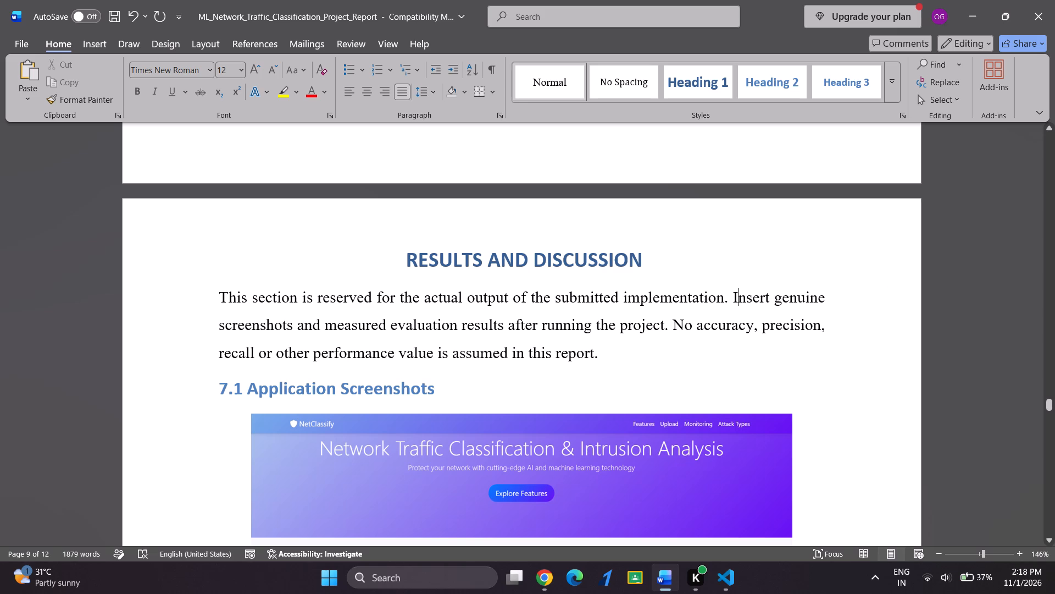
pyautogui.moveTo(759, 306); pyautogui.dragTo(845, 300)
pyautogui.click(845, 300)
pyautogui.moveTo(222, 295); pyautogui.dragTo(418, 322)
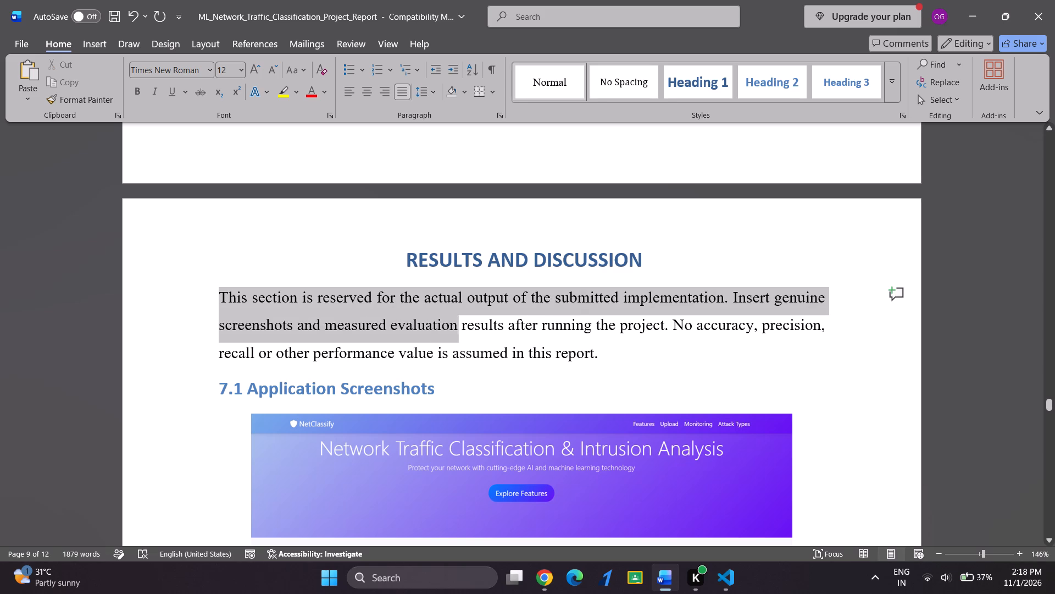
pyautogui.moveTo(418, 322); pyautogui.dragTo(641, 361)
pyautogui.click(641, 361)
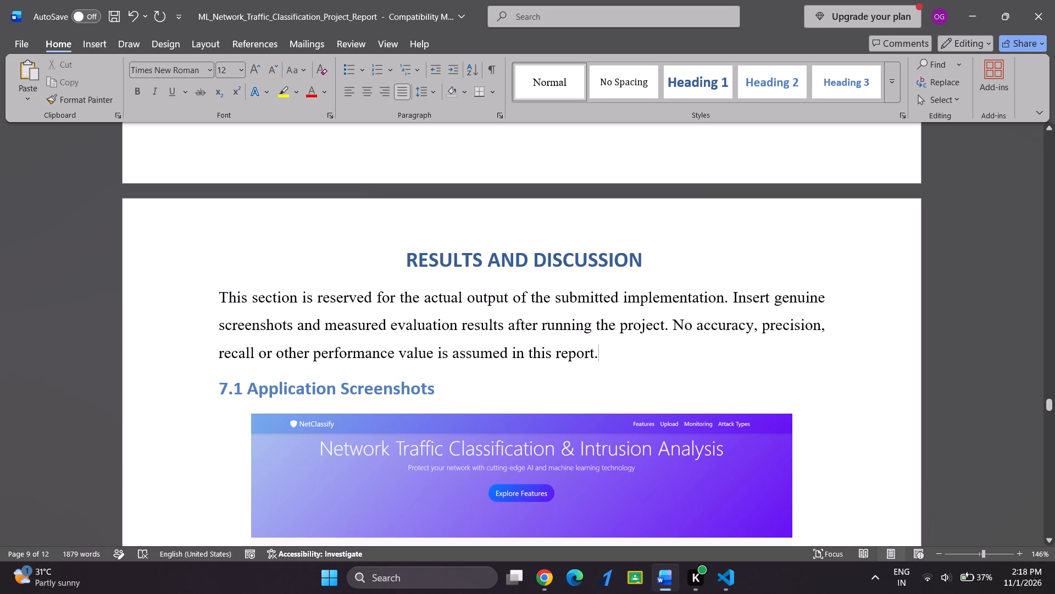
pyautogui.moveTo(623, 356); pyautogui.dragTo(240, 296)
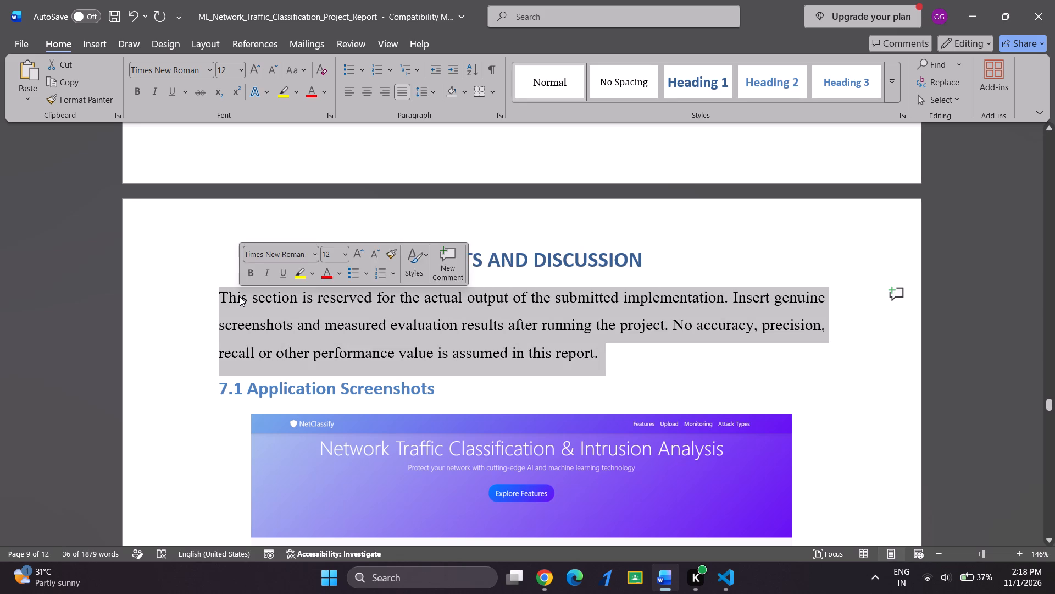
pyautogui.press('BackSpace')
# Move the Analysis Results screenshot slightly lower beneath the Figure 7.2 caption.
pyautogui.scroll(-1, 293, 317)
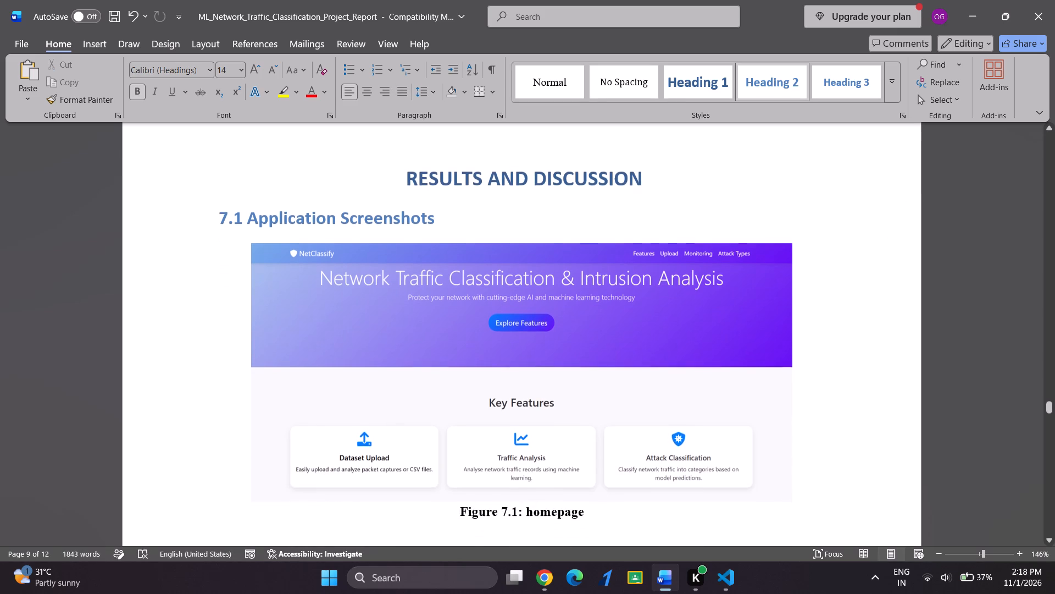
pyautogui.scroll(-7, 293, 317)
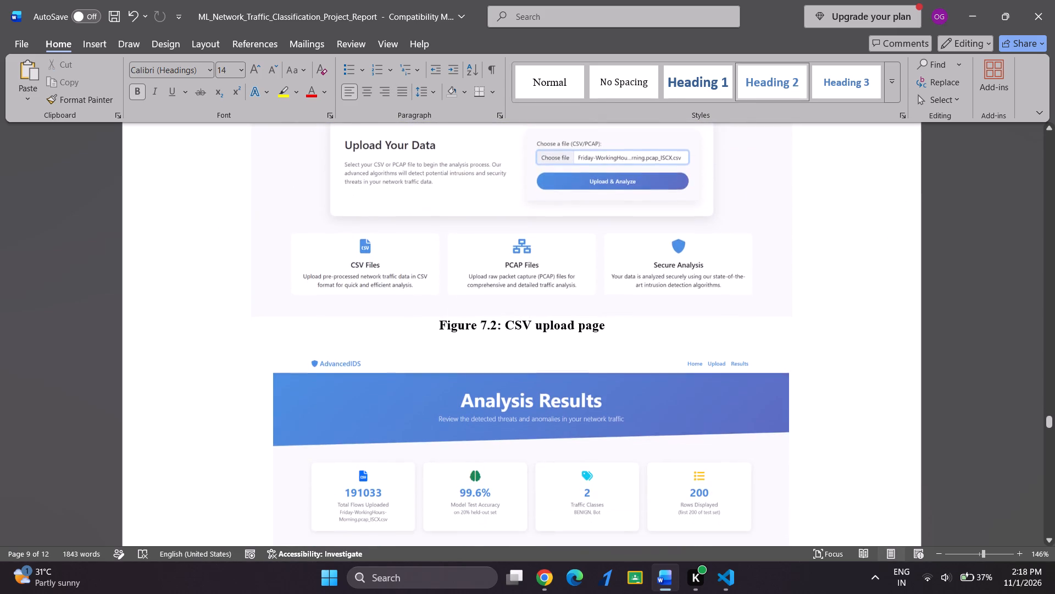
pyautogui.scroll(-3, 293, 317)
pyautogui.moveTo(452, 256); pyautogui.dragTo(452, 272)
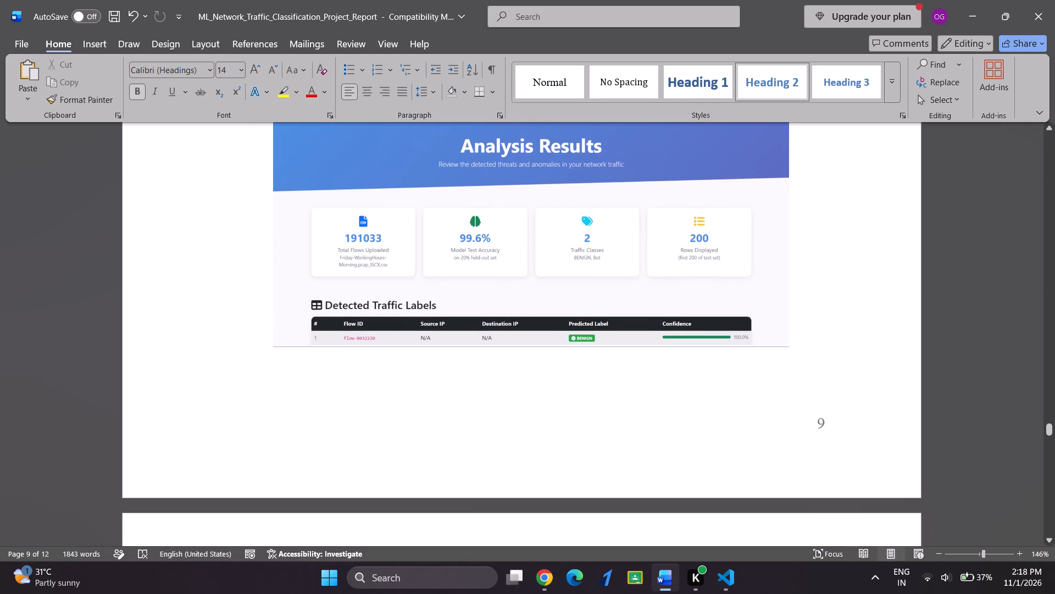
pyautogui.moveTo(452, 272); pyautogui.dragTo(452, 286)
# Review the section 7.1 figures and the page layout of the preceding dataset, architecture and implementation chapters.
pyautogui.scroll(3, 213, 245)
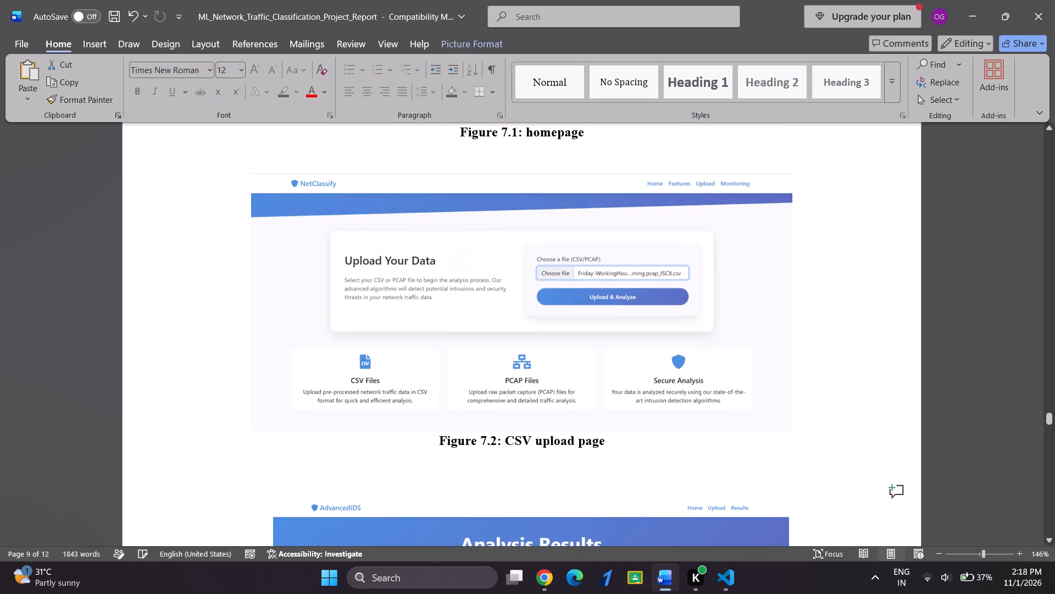
pyautogui.scroll(1, 213, 245)
pyautogui.scroll(1, 350, 276)
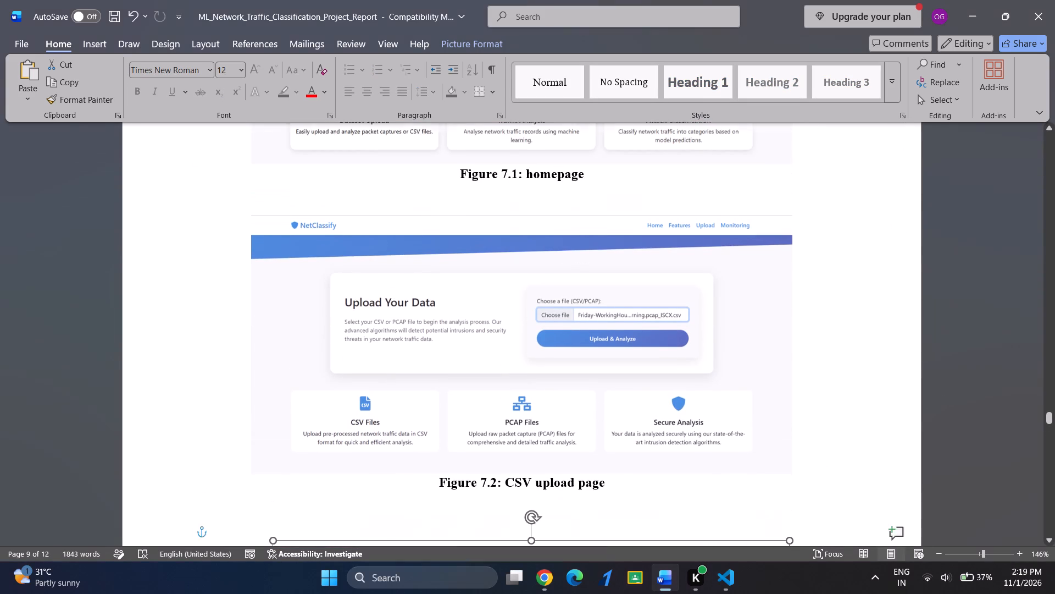
pyautogui.scroll(2, 350, 276)
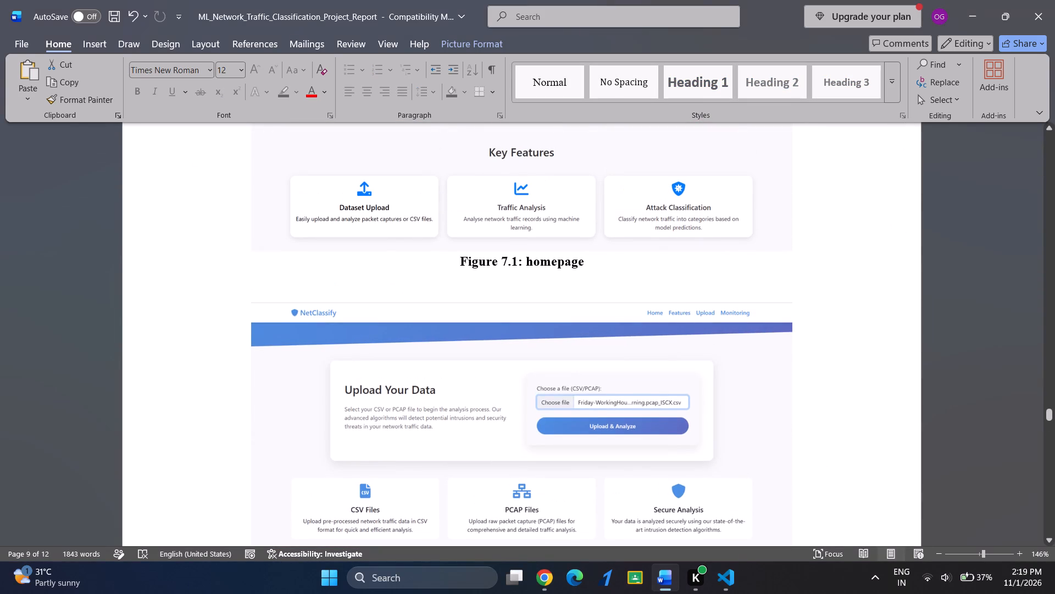
pyautogui.scroll(-2, 402, 282)
pyautogui.scroll(3, 402, 282)
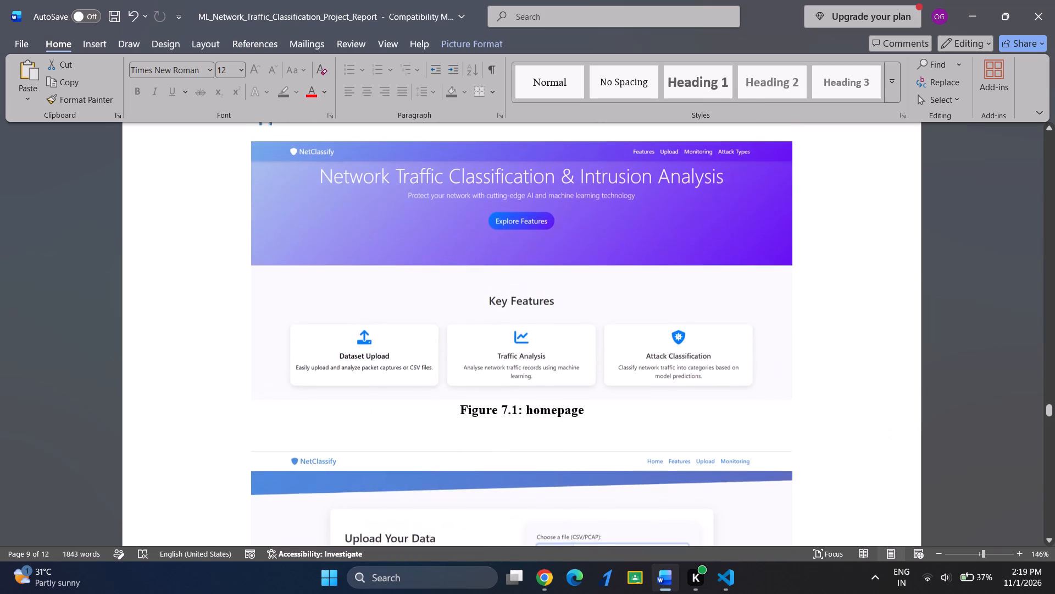
pyautogui.scroll(2, 402, 282)
pyautogui.scroll(-3, 402, 282)
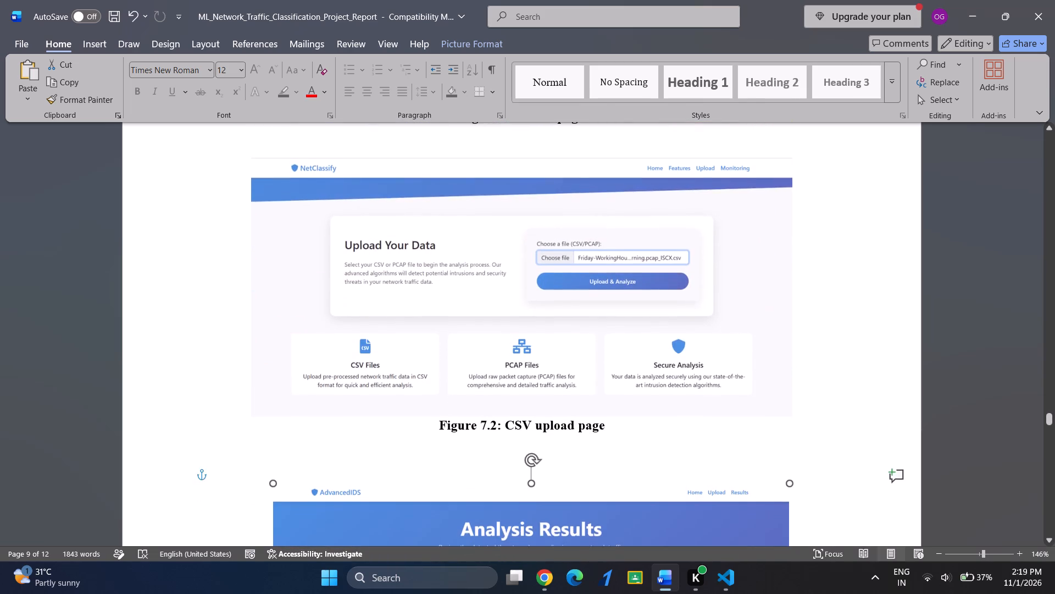
pyautogui.scroll(-2, 402, 282)
pyautogui.scroll(4, 402, 282)
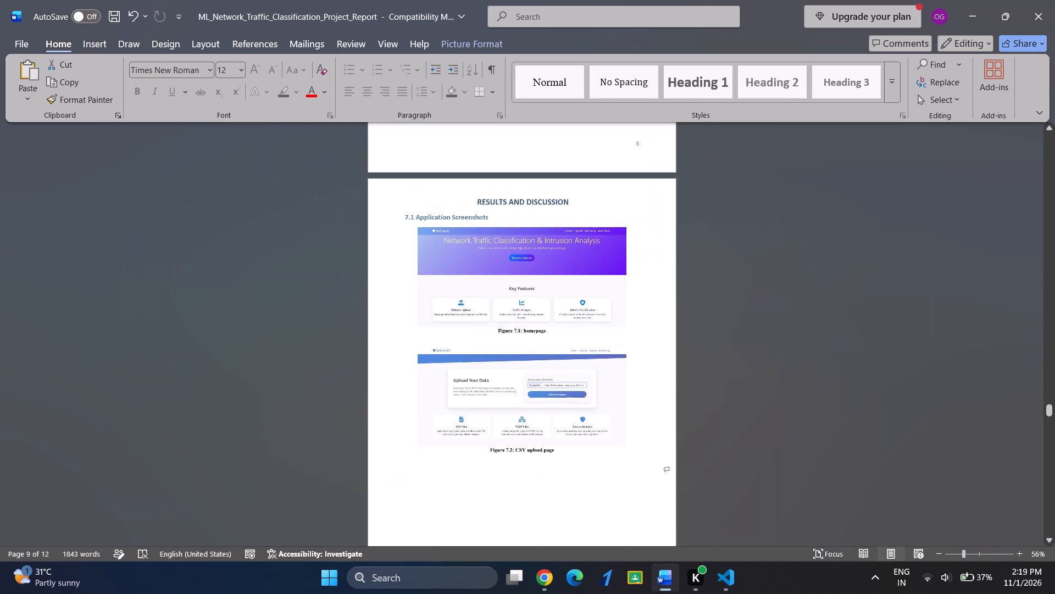
pyautogui.scroll(-1, 402, 282)
pyautogui.keyDown('ctrl'); pyautogui.scroll(1, 491, 267); pyautogui.keyUp('ctrl')
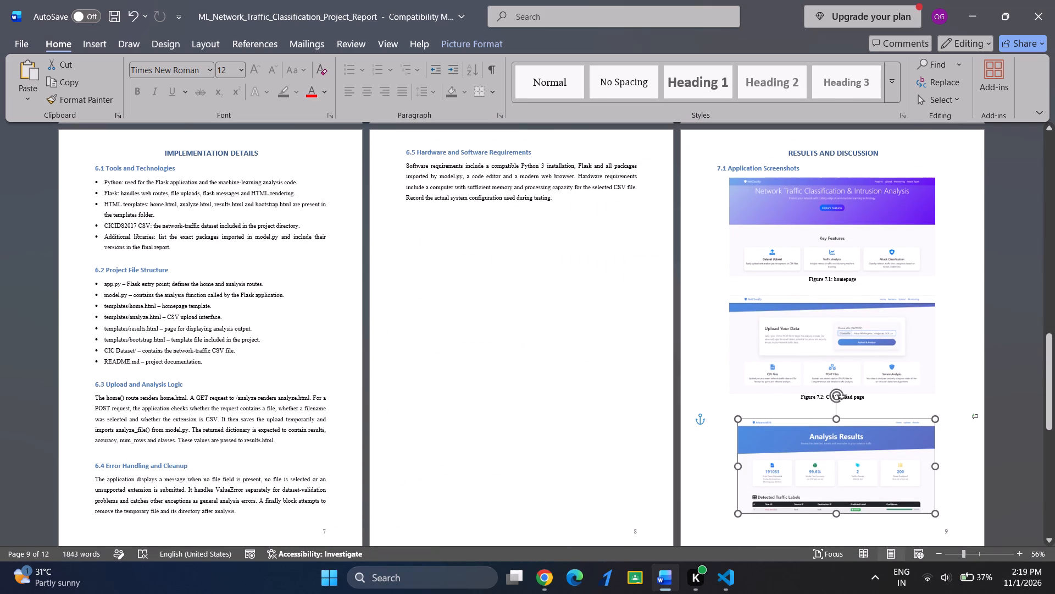
pyautogui.hscroll(-1, 599, 288)
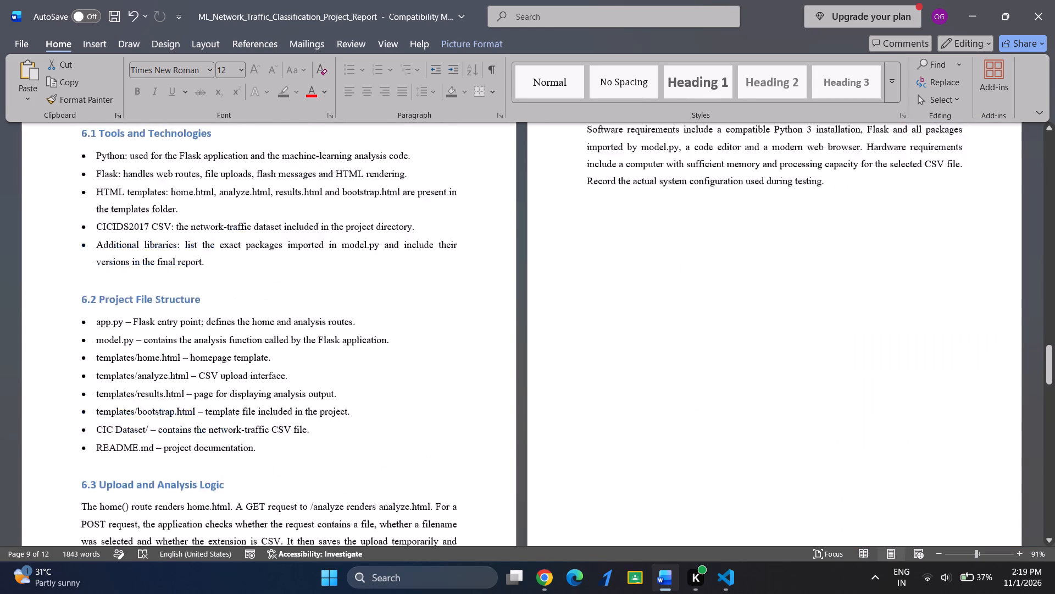
pyautogui.scroll(3, 599, 288)
pyautogui.scroll(-4, 599, 288)
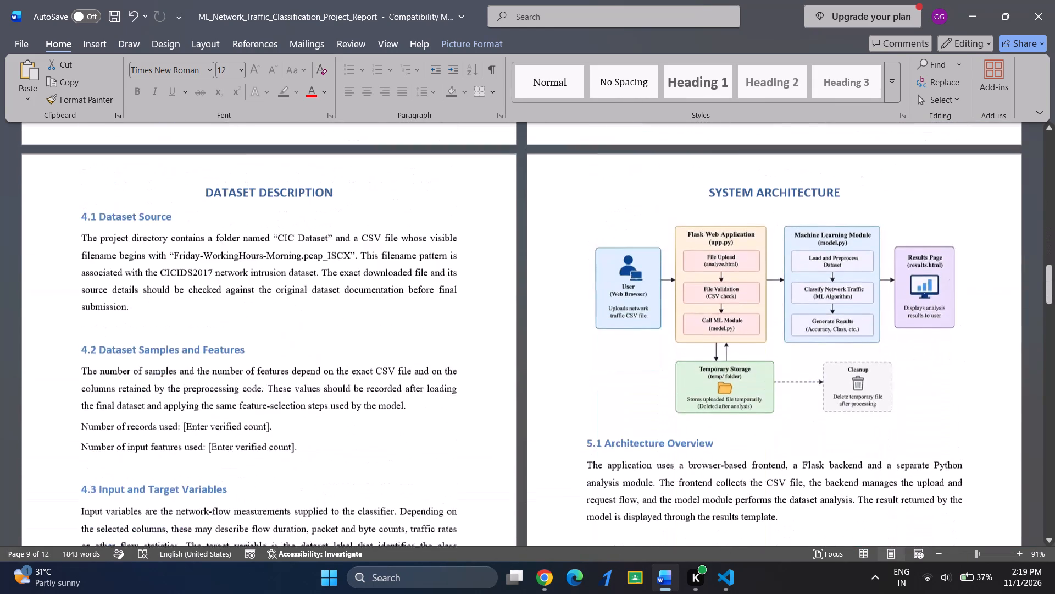
pyautogui.scroll(-7, 599, 288)
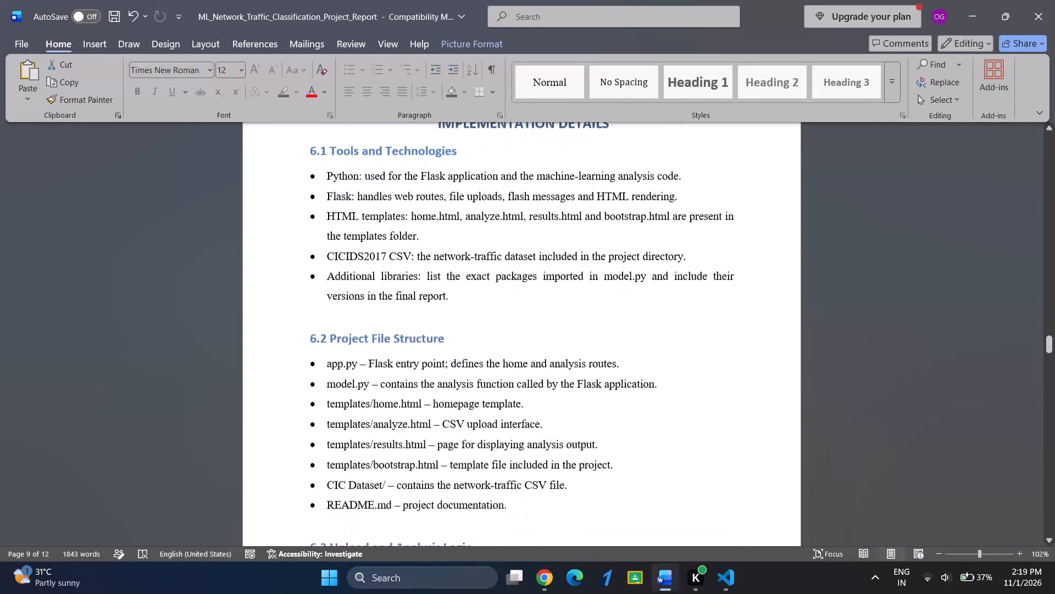
pyautogui.scroll(-6, 599, 288)
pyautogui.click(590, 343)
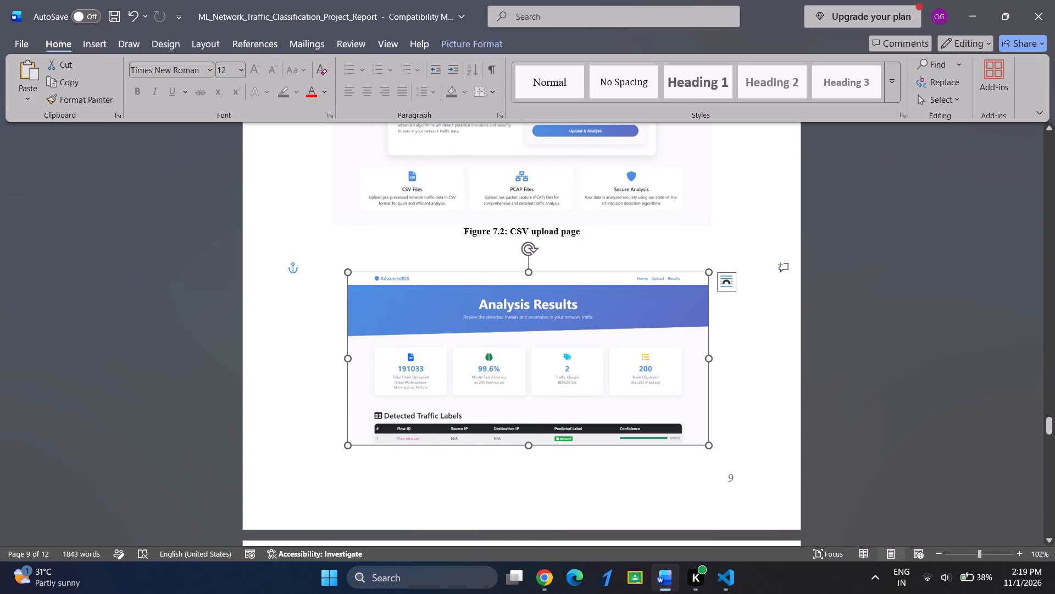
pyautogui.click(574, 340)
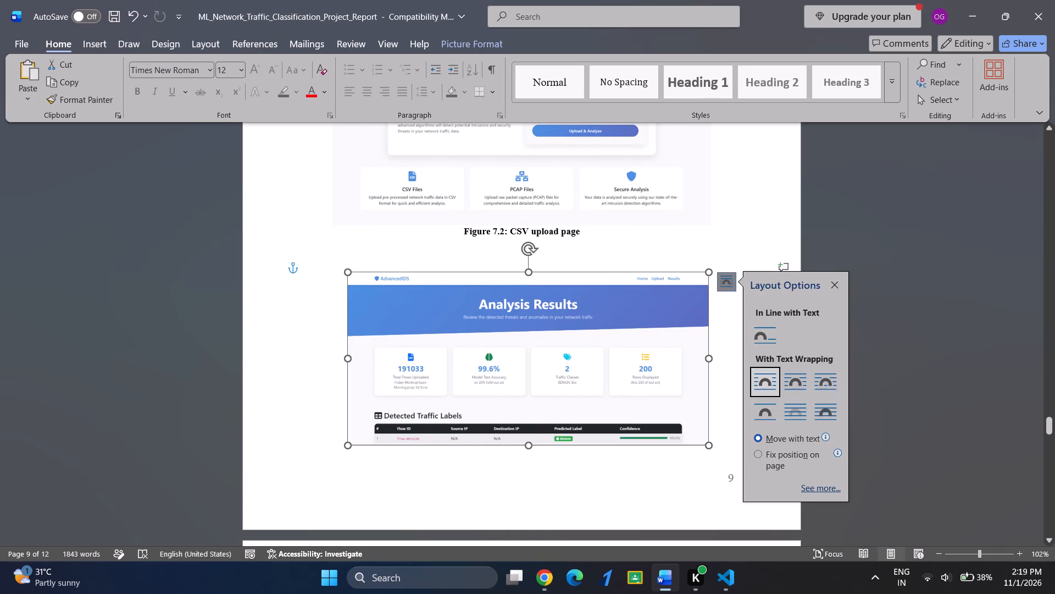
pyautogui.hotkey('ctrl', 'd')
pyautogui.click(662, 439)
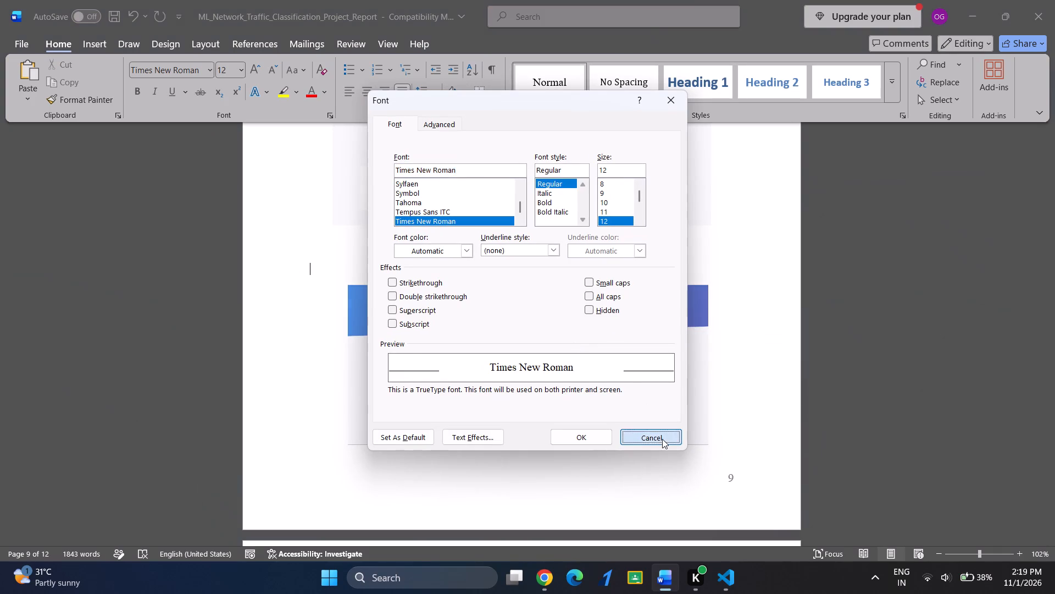
# Move the Analysis Results screenshot below the 7.2 Model Output and Performance heading.
pyautogui.click(496, 318)
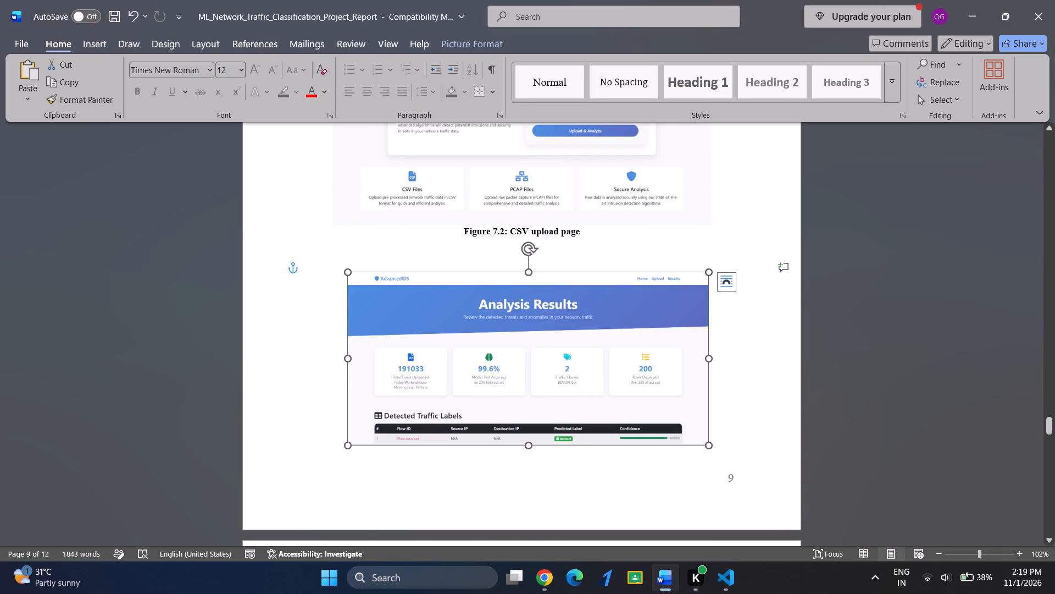
pyautogui.moveTo(496, 318); pyautogui.dragTo(488, 580)
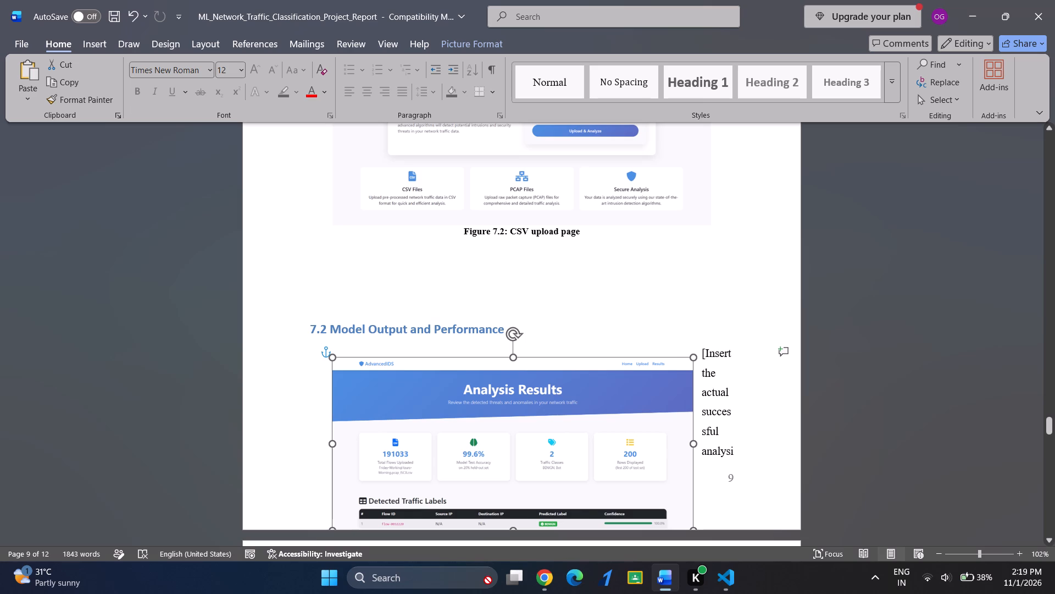
pyautogui.moveTo(488, 580); pyautogui.dragTo(468, 419)
# Remove the blank lines between the Figure 7.2 caption and the 7.2 Model Output and Performance heading.
pyautogui.click(422, 306)
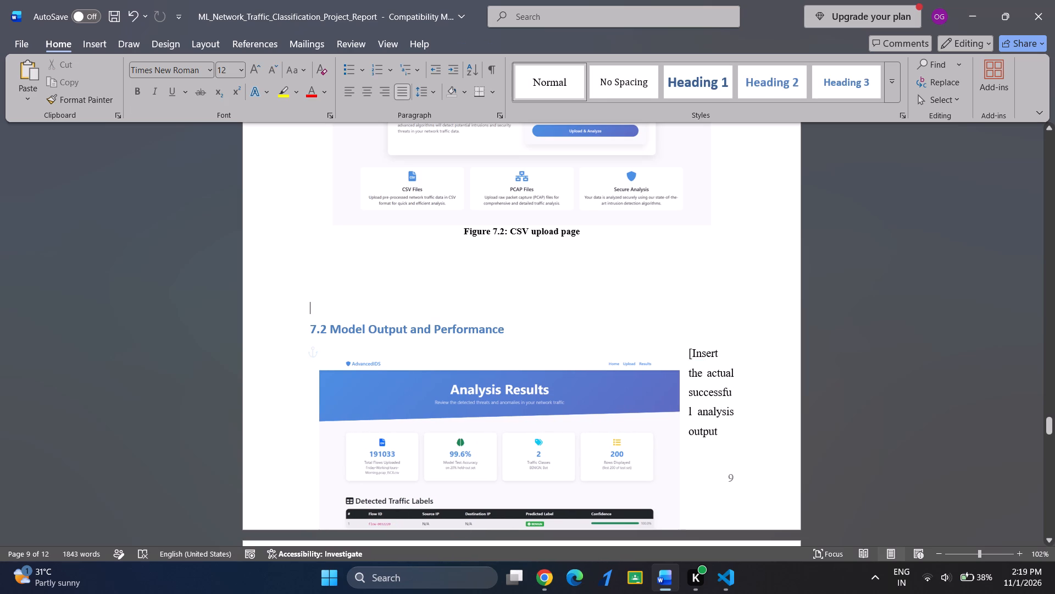
pyautogui.press('BackSpace')
pyautogui.press('BackSpace')
pyautogui.press('BackSpace')
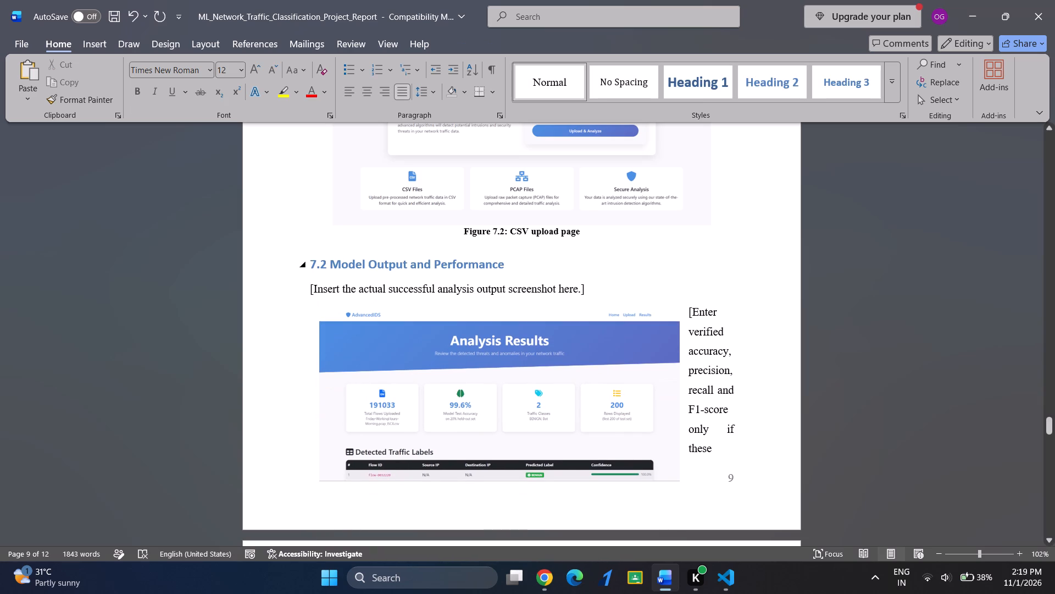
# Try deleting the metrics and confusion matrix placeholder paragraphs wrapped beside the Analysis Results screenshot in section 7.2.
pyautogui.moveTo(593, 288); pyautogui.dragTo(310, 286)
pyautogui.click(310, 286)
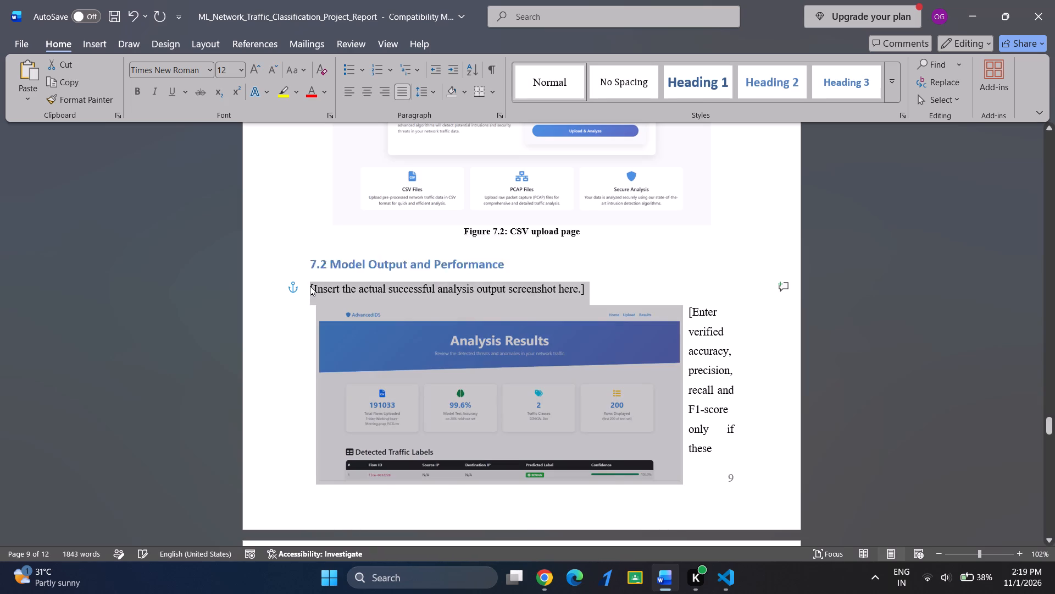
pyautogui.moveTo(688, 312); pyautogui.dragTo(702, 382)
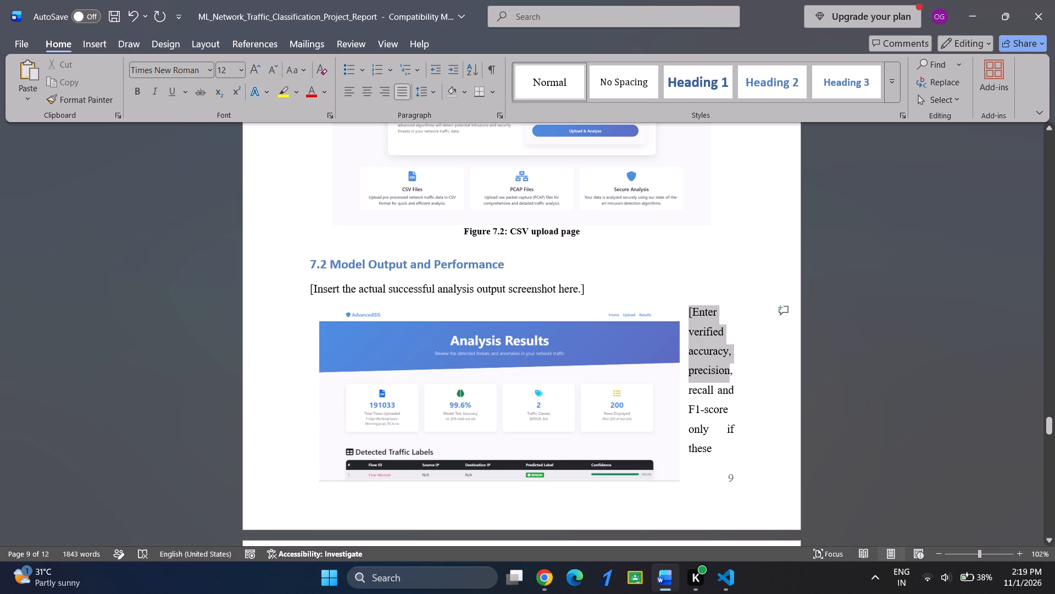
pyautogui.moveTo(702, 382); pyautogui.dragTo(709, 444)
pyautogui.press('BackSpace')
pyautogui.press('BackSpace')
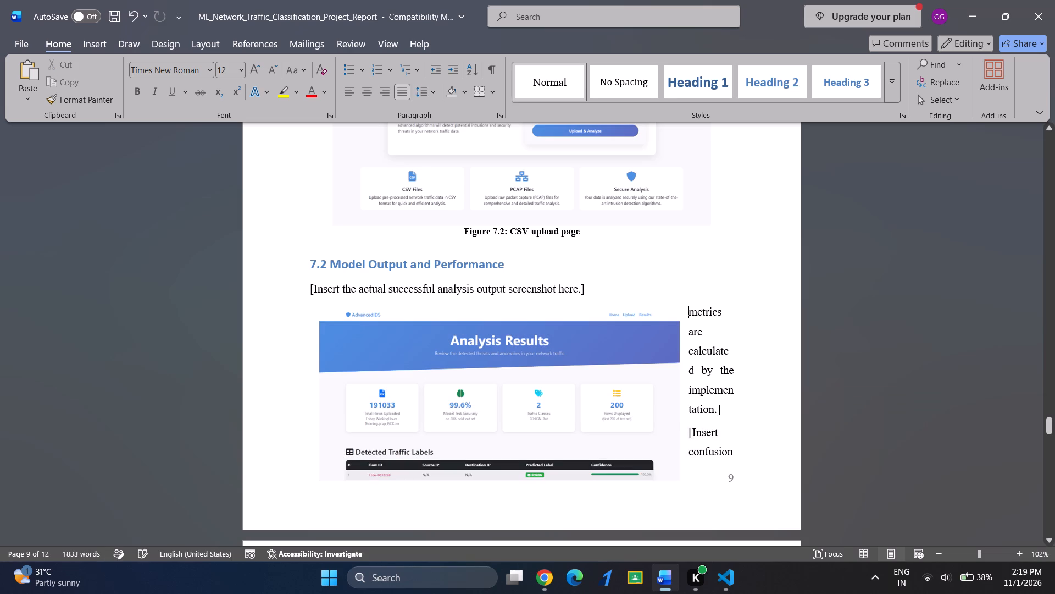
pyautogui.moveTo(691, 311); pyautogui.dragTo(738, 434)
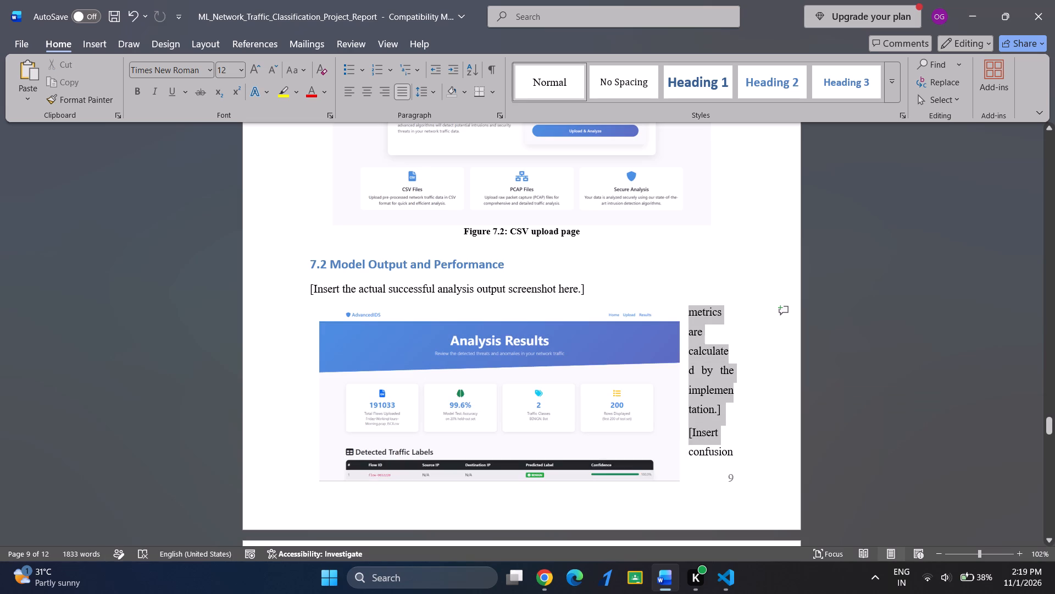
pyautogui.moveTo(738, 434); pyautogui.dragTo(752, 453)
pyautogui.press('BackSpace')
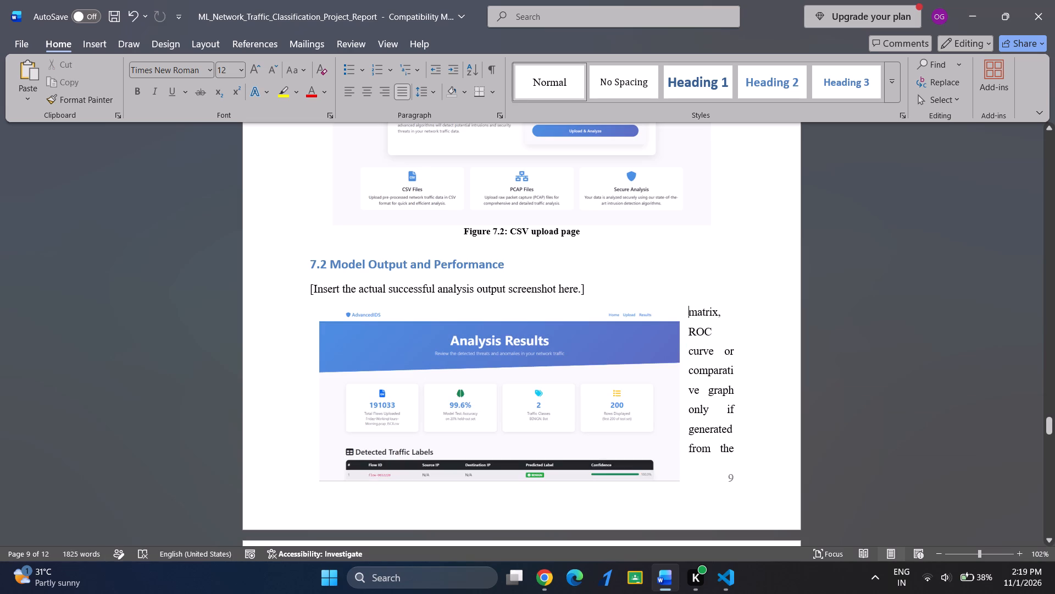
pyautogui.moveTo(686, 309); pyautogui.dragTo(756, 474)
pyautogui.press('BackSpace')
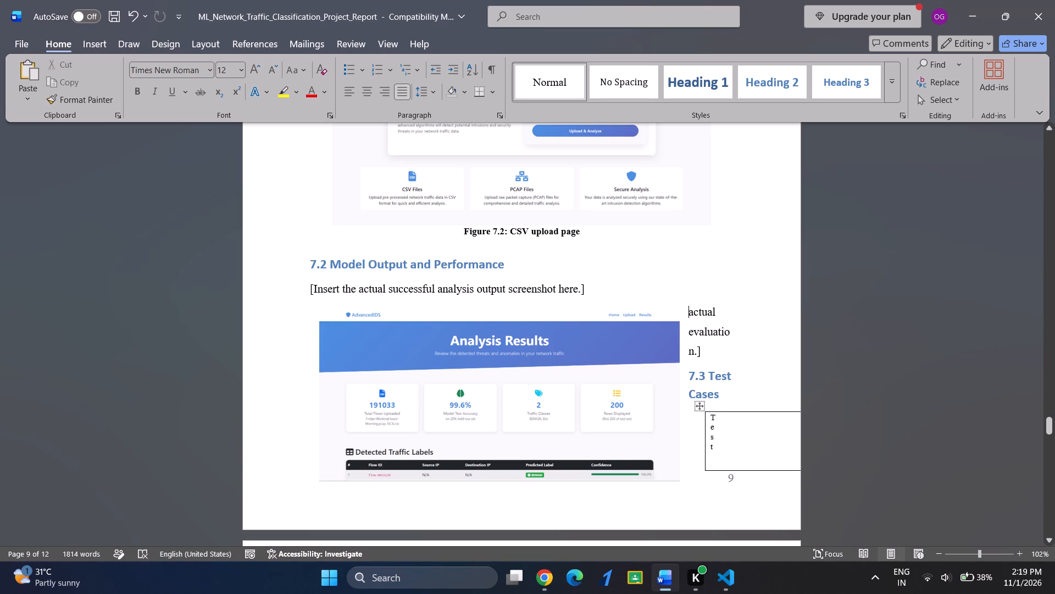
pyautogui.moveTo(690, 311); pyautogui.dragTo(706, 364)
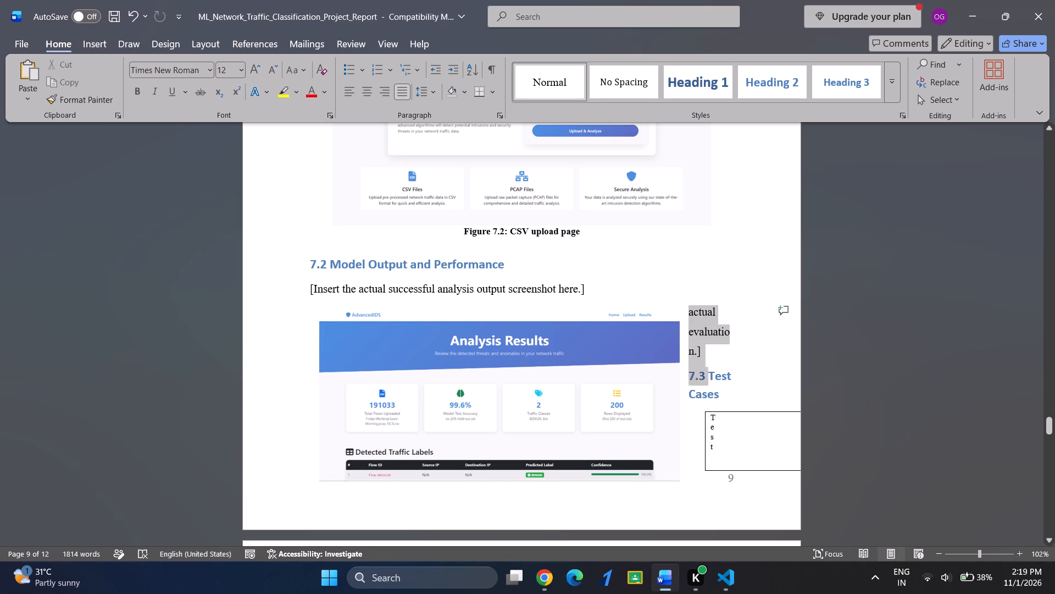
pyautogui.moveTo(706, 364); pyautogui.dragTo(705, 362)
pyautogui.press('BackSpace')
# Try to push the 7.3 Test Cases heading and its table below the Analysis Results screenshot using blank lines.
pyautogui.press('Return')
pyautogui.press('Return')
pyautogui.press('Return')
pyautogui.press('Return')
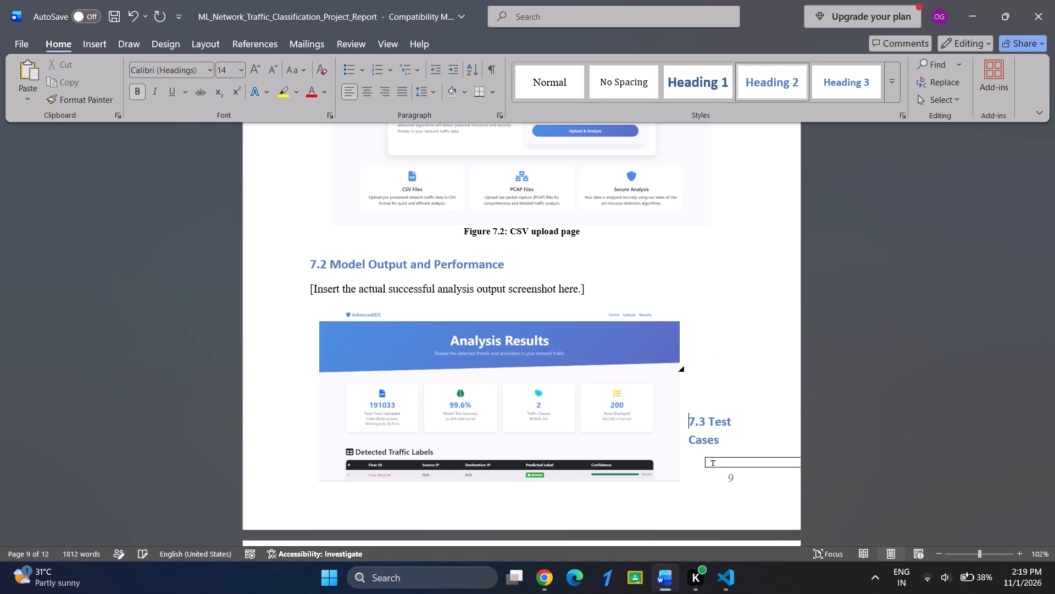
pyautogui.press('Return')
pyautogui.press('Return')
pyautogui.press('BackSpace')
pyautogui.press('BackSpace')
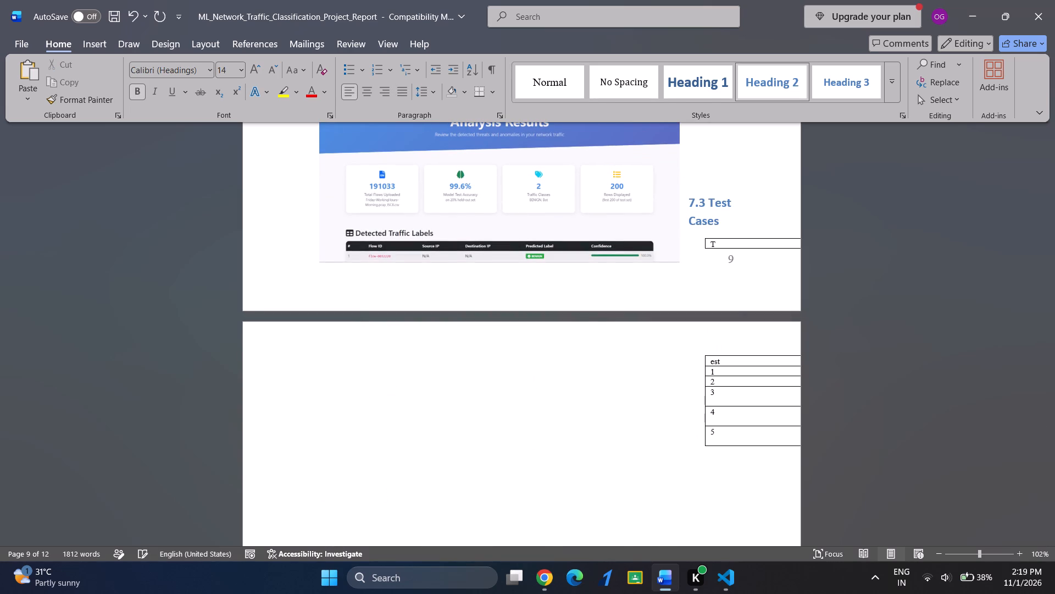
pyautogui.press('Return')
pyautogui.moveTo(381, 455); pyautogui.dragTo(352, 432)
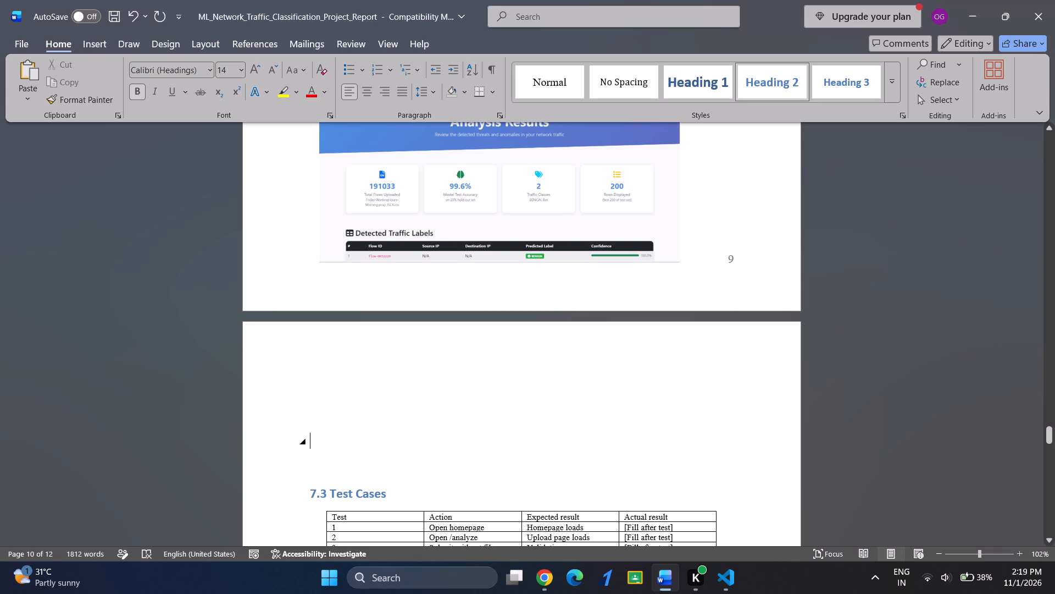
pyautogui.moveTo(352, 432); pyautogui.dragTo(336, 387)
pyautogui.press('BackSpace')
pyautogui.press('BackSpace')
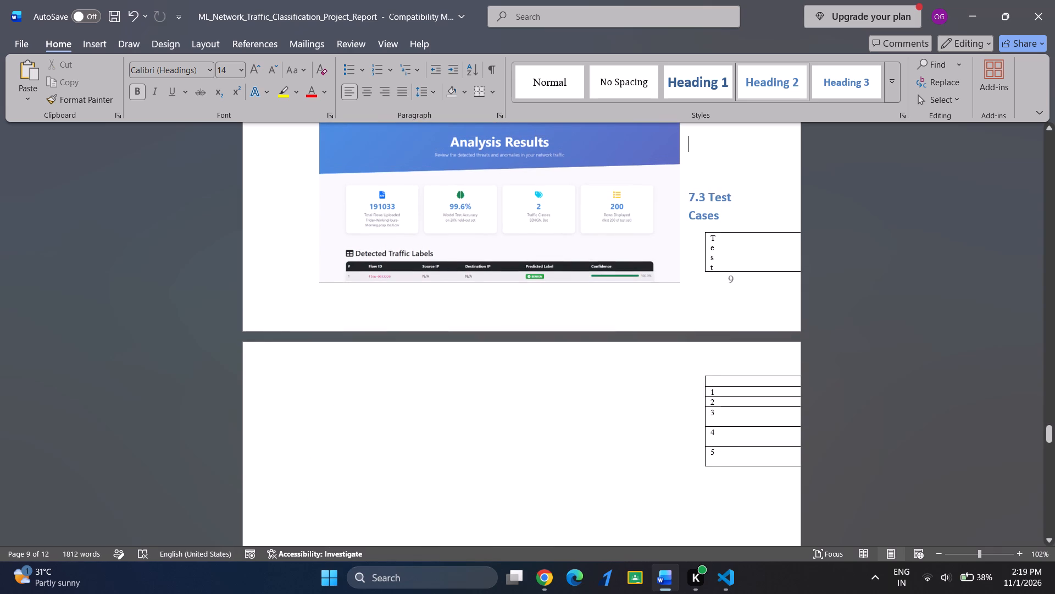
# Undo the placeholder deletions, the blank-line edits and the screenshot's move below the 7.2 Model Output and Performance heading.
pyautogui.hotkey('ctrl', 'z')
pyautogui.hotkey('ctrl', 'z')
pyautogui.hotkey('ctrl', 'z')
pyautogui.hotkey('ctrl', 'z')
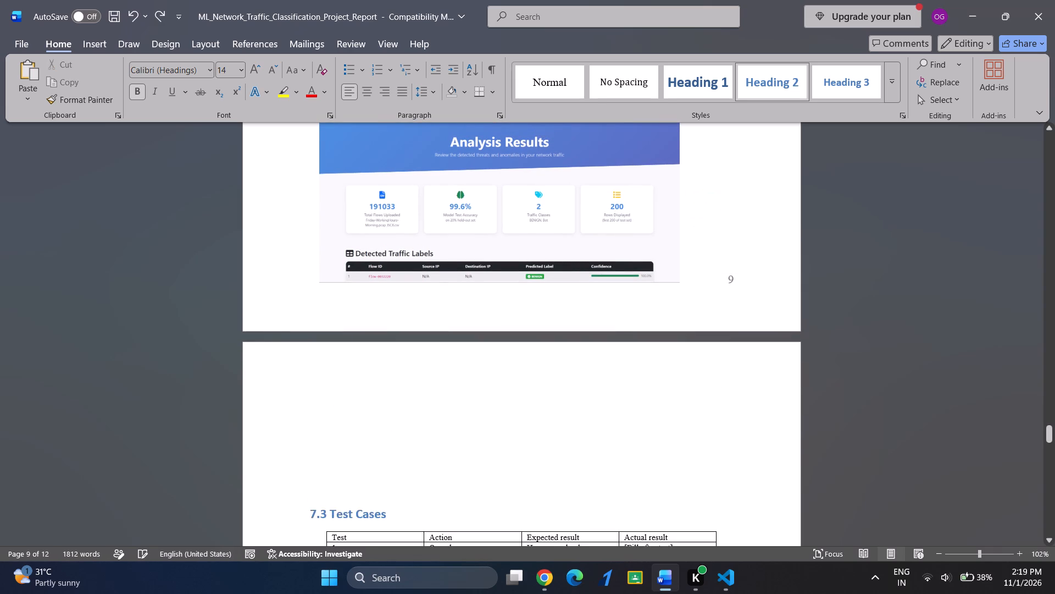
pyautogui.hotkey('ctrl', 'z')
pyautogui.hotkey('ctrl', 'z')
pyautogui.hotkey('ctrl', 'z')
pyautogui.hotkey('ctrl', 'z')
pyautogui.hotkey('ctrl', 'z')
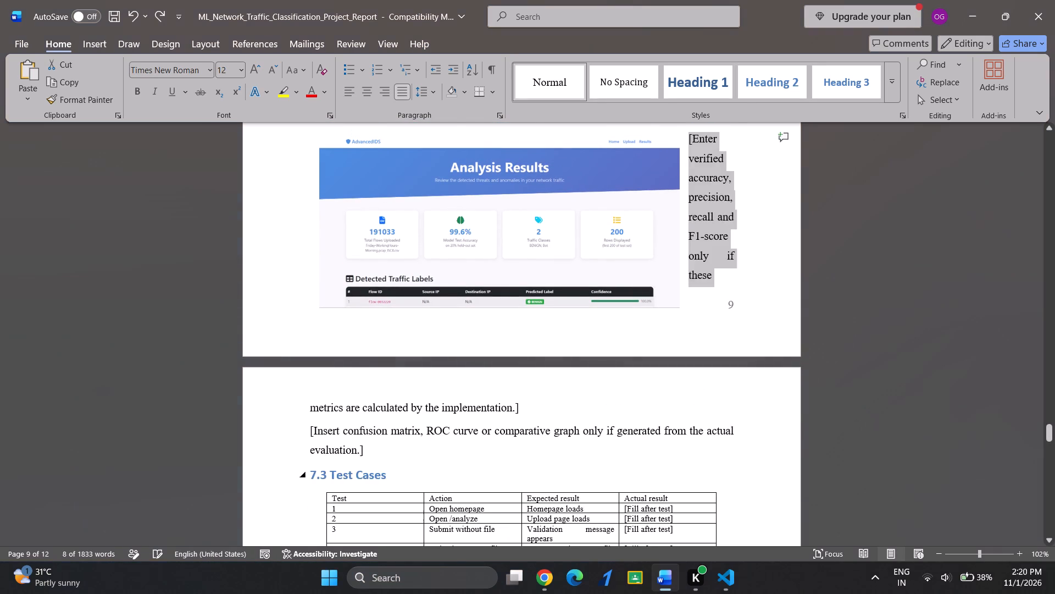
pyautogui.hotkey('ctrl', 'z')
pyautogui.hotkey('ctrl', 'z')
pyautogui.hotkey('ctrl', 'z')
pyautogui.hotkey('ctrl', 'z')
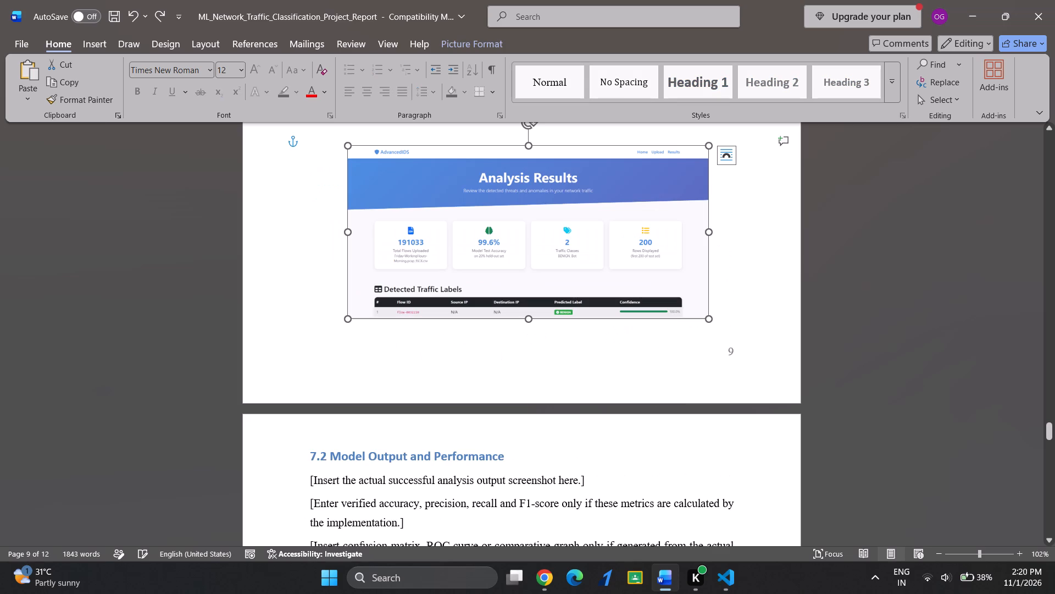
# Cut the Analysis Results screenshot from beneath Figure 7.2 and remove two blank lines after that figure's caption.
pyautogui.scroll(-2, 328, 448)
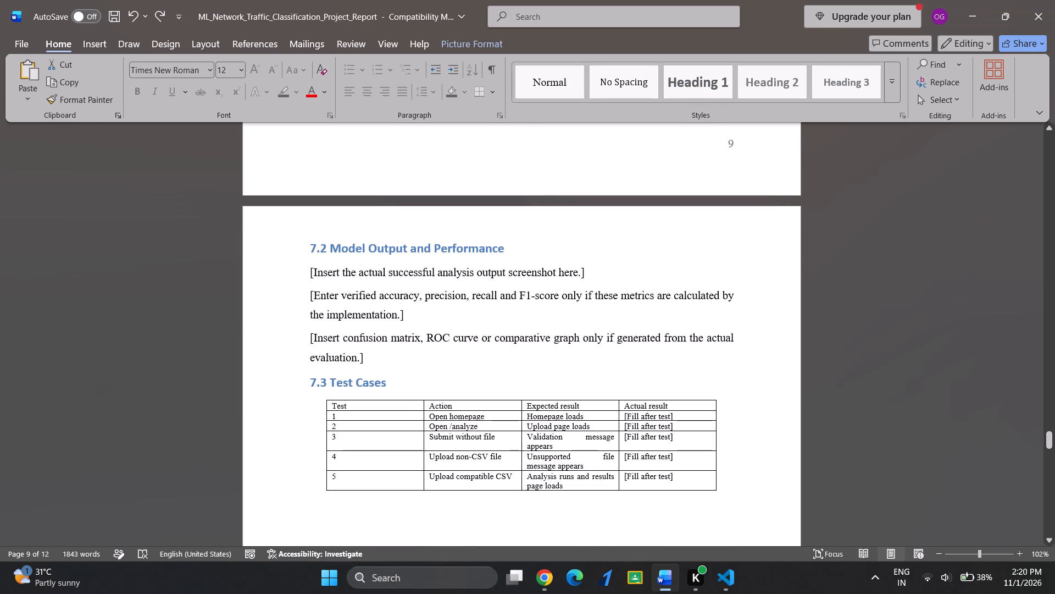
pyautogui.scroll(3, 447, 369)
pyautogui.click(478, 258)
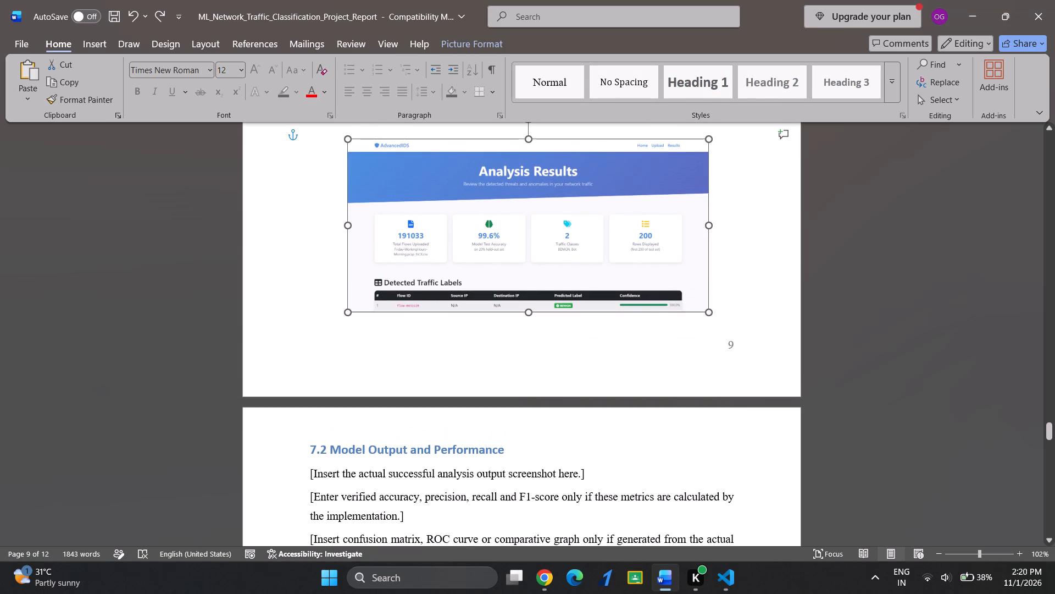
pyautogui.hotkey('ctrl', 'x')
pyautogui.scroll(2, 478, 258)
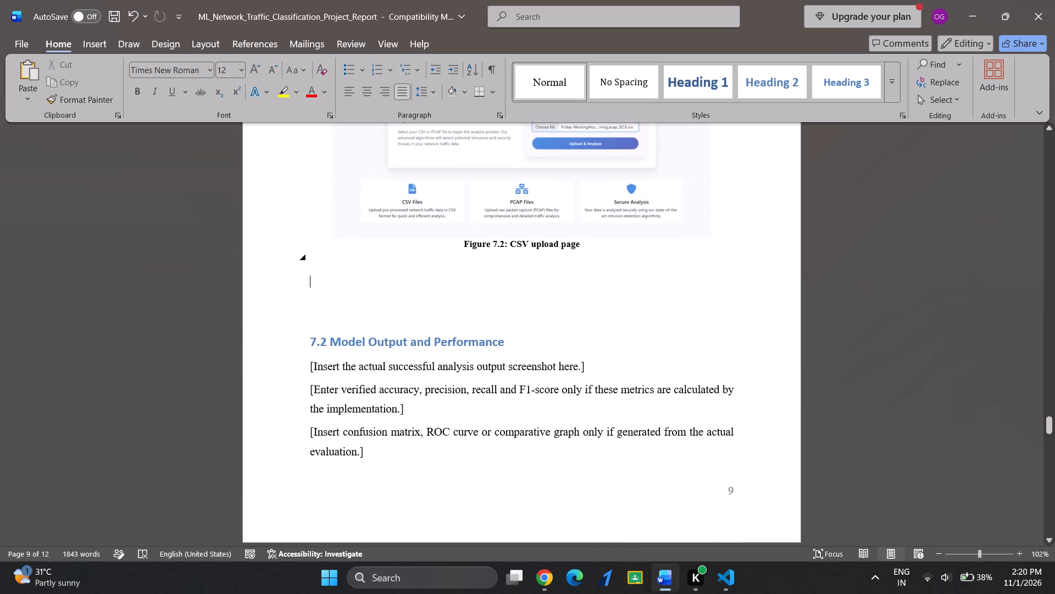
pyautogui.press('BackSpace')
pyautogui.press('BackSpace')
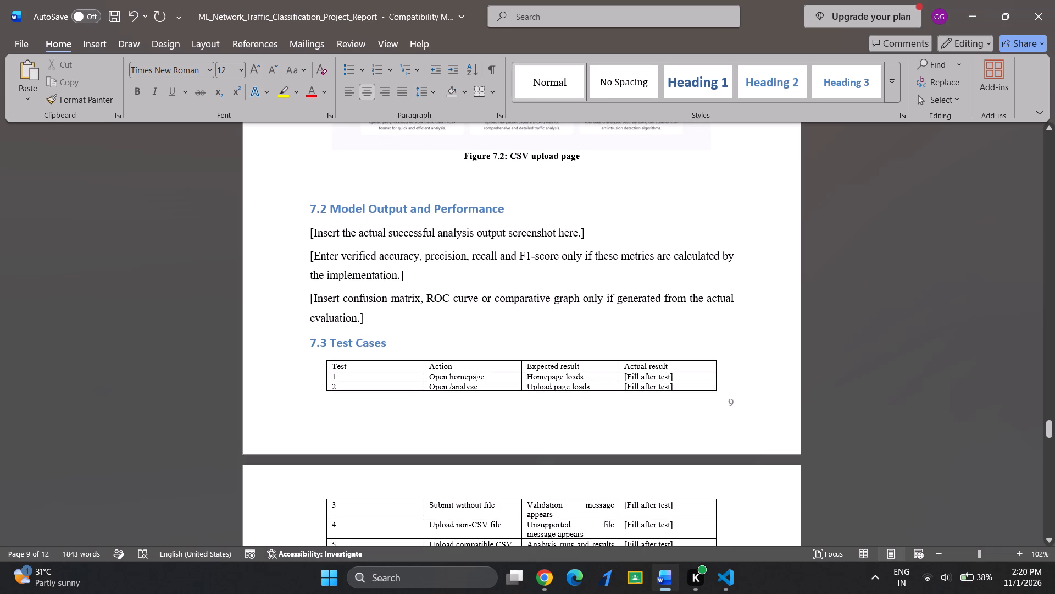
# Add three blank lines after the confusion matrix placeholder paragraph at the end of section 7.2.
pyautogui.click(384, 312)
pyautogui.press('Return')
pyautogui.press('Return')
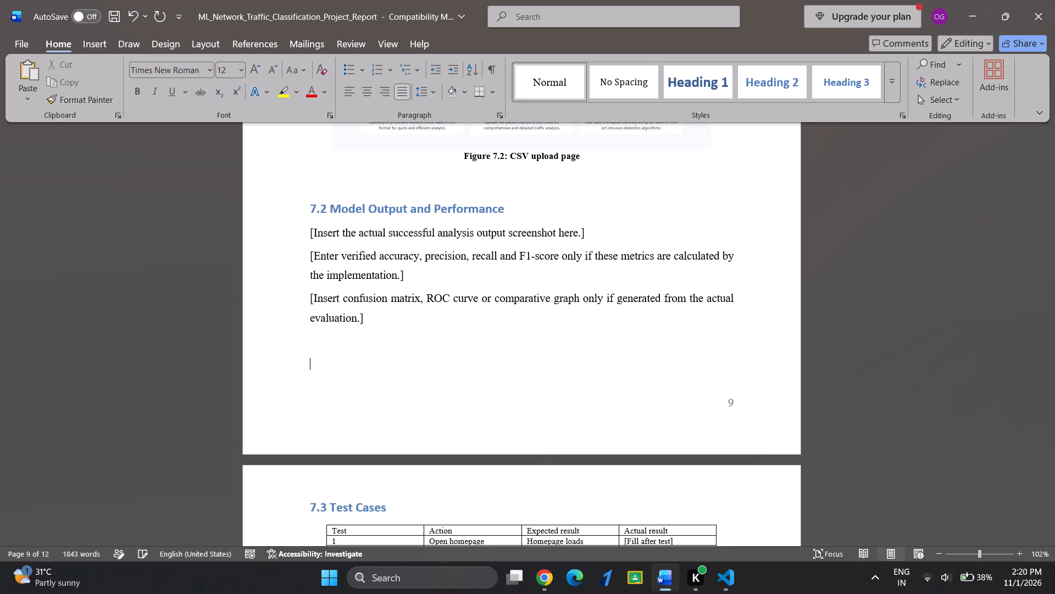
pyautogui.press('Return')
# Delete the three bracketed placeholder paragraphs under the 7.2 Model Output and Performance heading.
pyautogui.scroll(1, 390, 352)
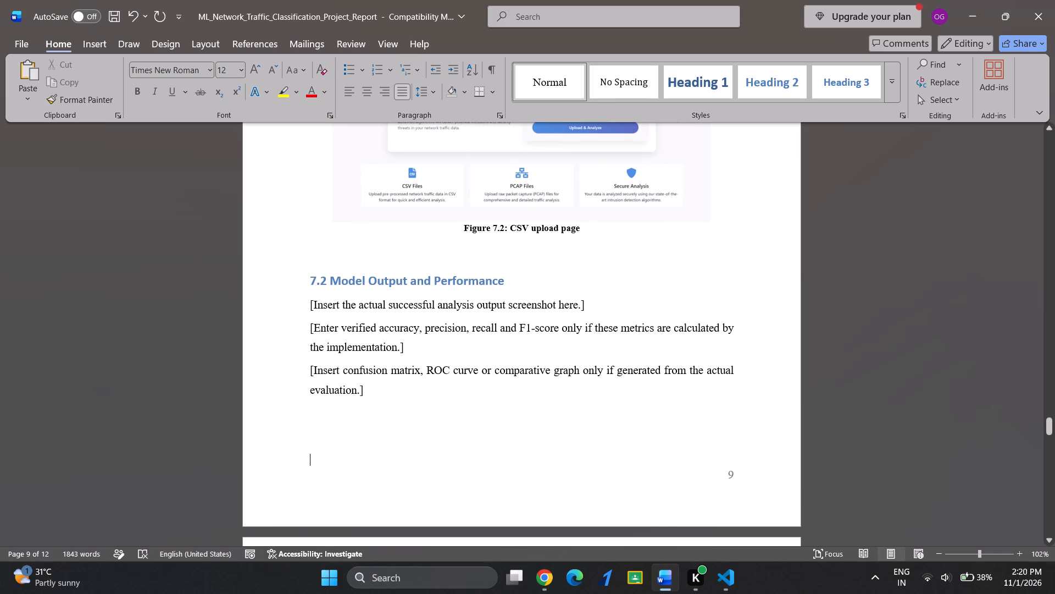
pyautogui.click(364, 274)
pyautogui.click(357, 327)
pyautogui.moveTo(374, 395); pyautogui.dragTo(306, 310)
pyautogui.press('BackSpace')
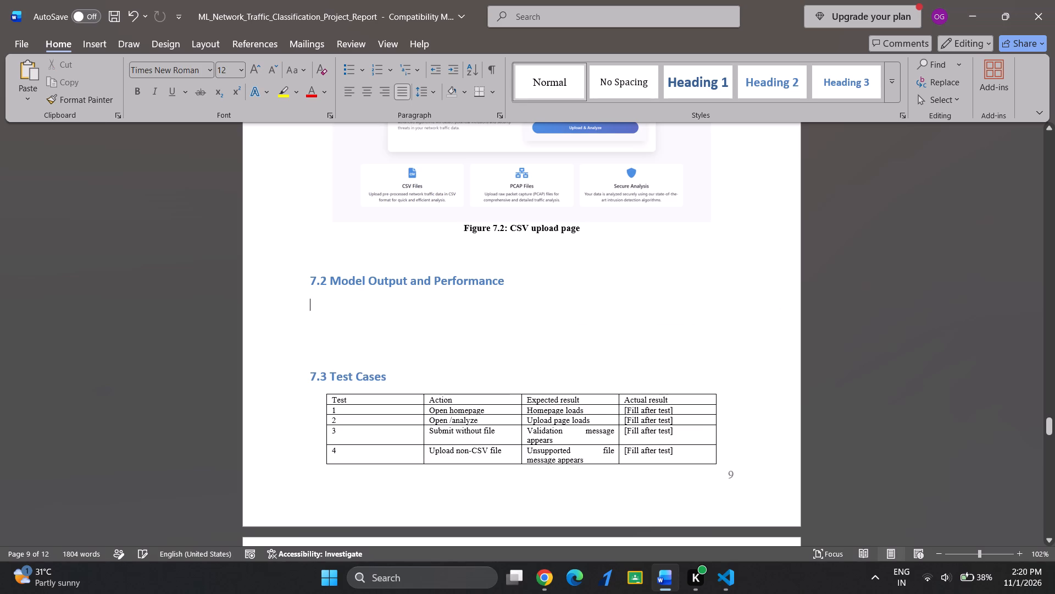
# Add four more blank lines under the 7.2 Model Output and Performance heading to make room for a screenshot.
pyautogui.press('Return')
pyautogui.press('Return')
pyautogui.press('Return')
pyautogui.press('Return')
pyautogui.scroll(-1, 307, 311)
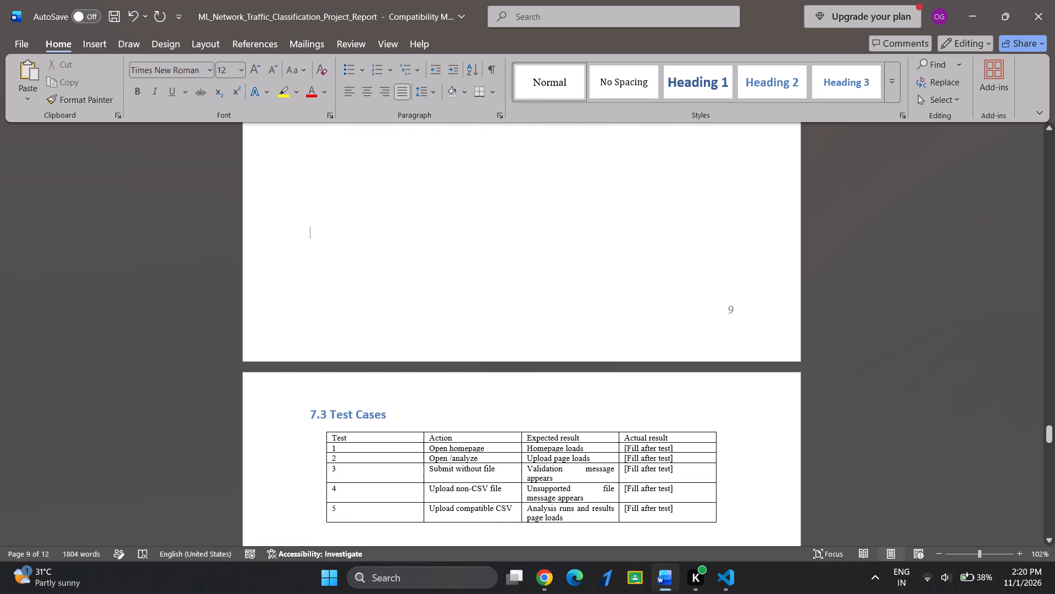
pyautogui.scroll(2, 307, 311)
pyautogui.scroll(-1, 307, 311)
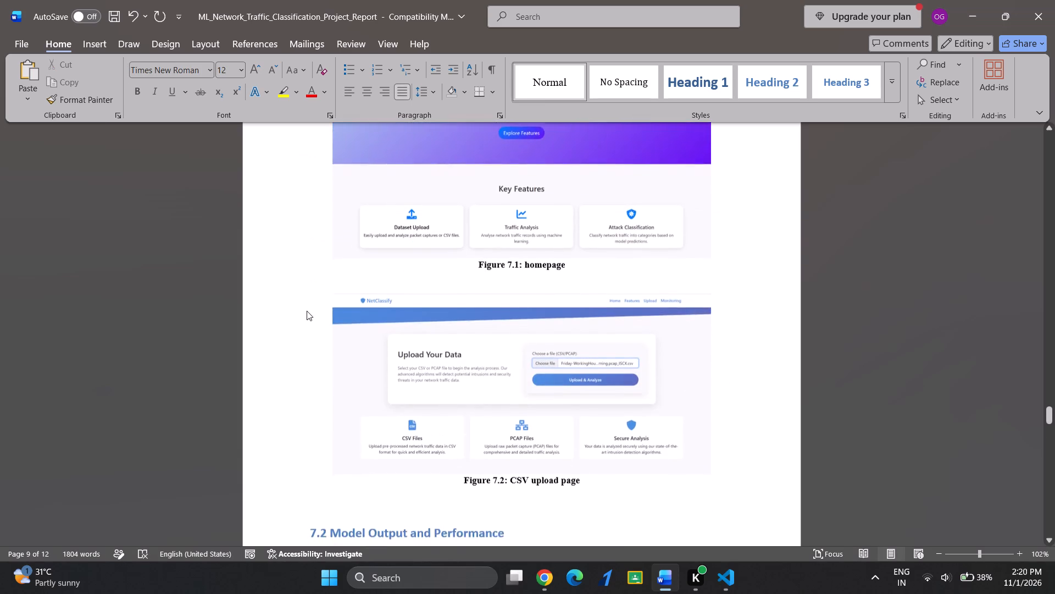
pyautogui.scroll(-2, 307, 311)
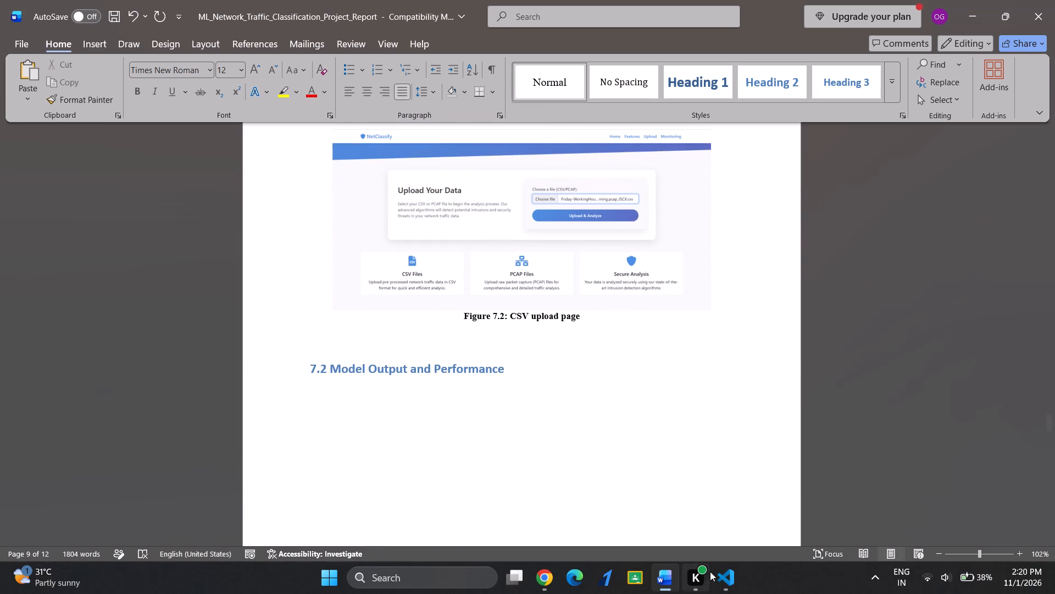
# Check the uploaded CSV's analysis progress on the NetClassify page in Chrome and in the Visual Studio Code terminal.
pyautogui.click(554, 575)
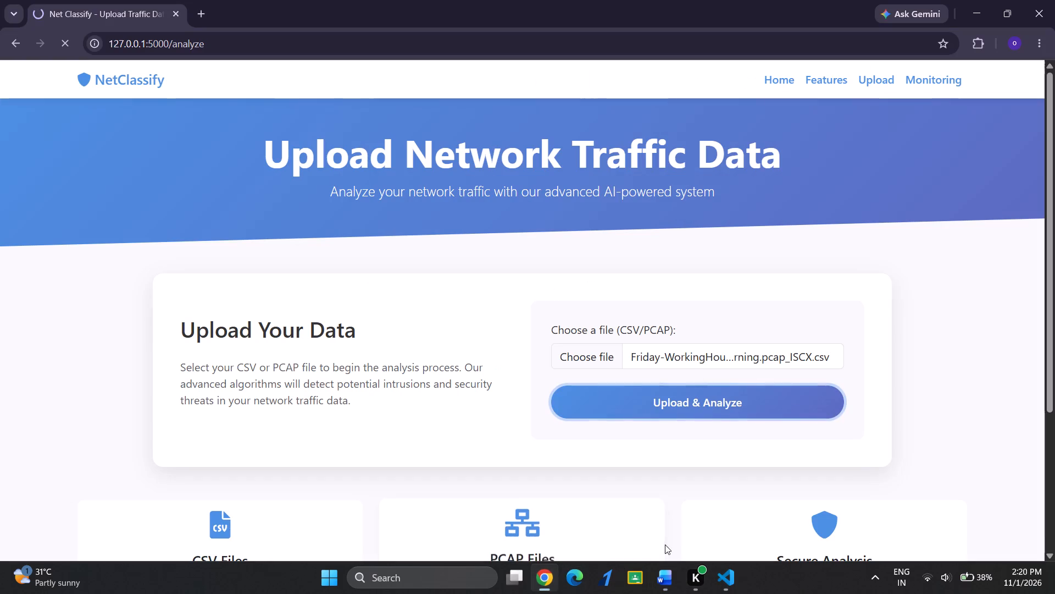
pyautogui.click(731, 593)
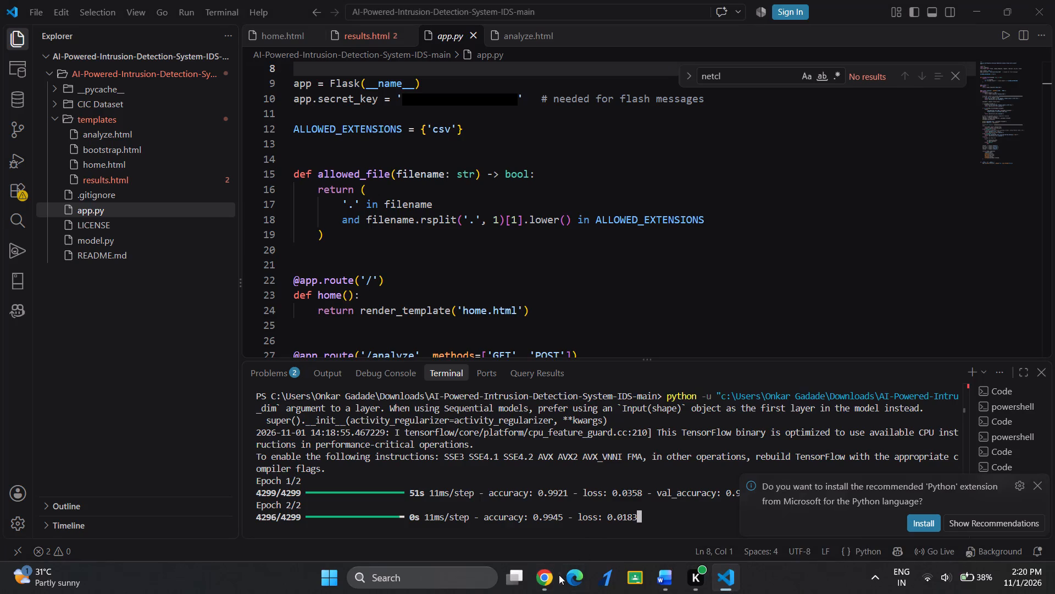
pyautogui.click(552, 580)
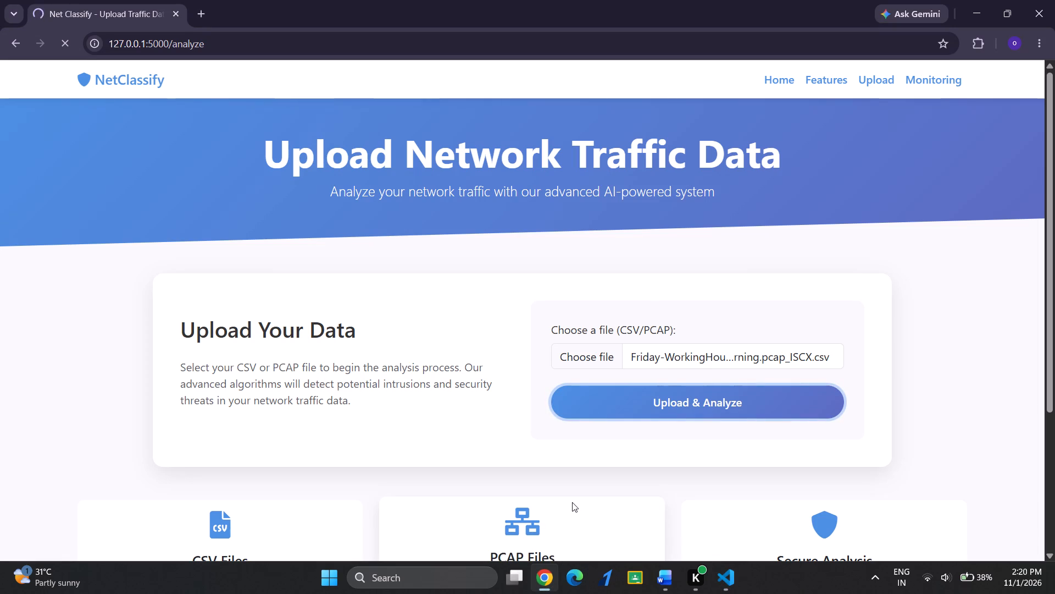
pyautogui.scroll(-1, 365, 348)
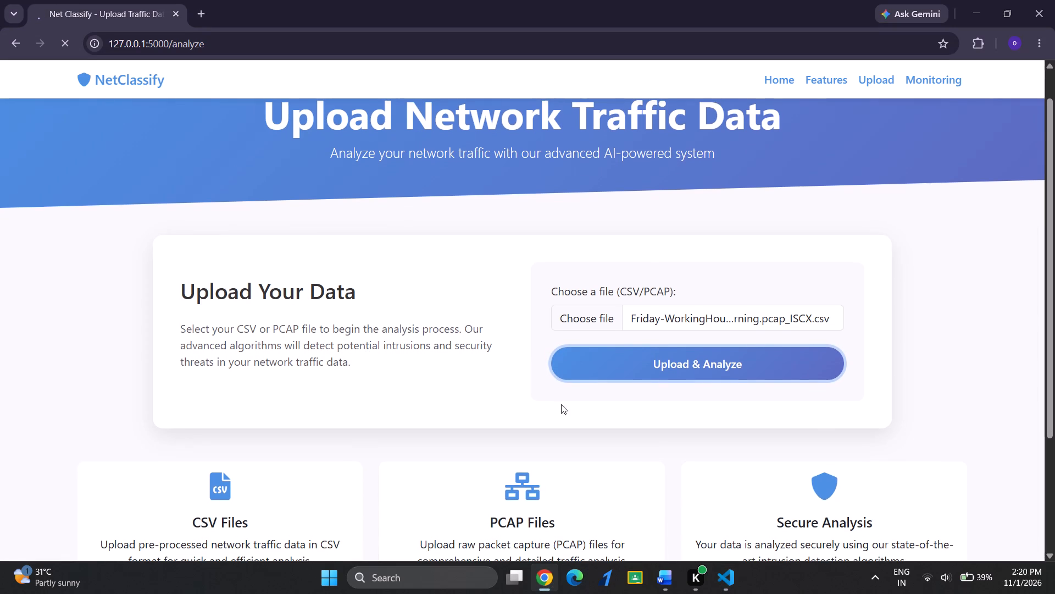
pyautogui.click(731, 569)
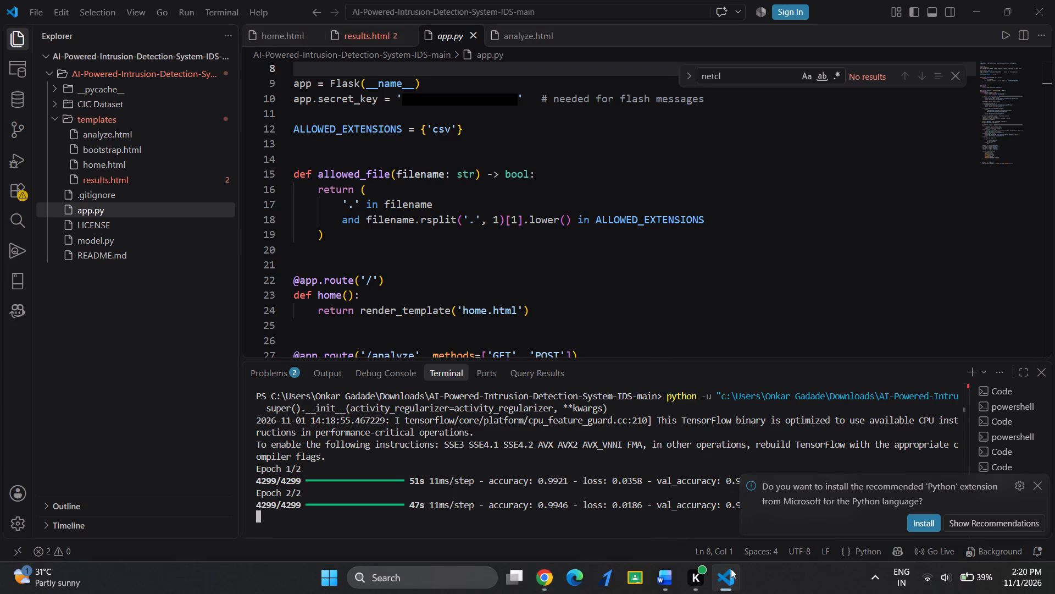
pyautogui.click(407, 493)
# Switch to Chrome and capture the NetClassify Analysis Results page from the site header through the first Detected Traffic Labels row.
pyautogui.click(546, 590)
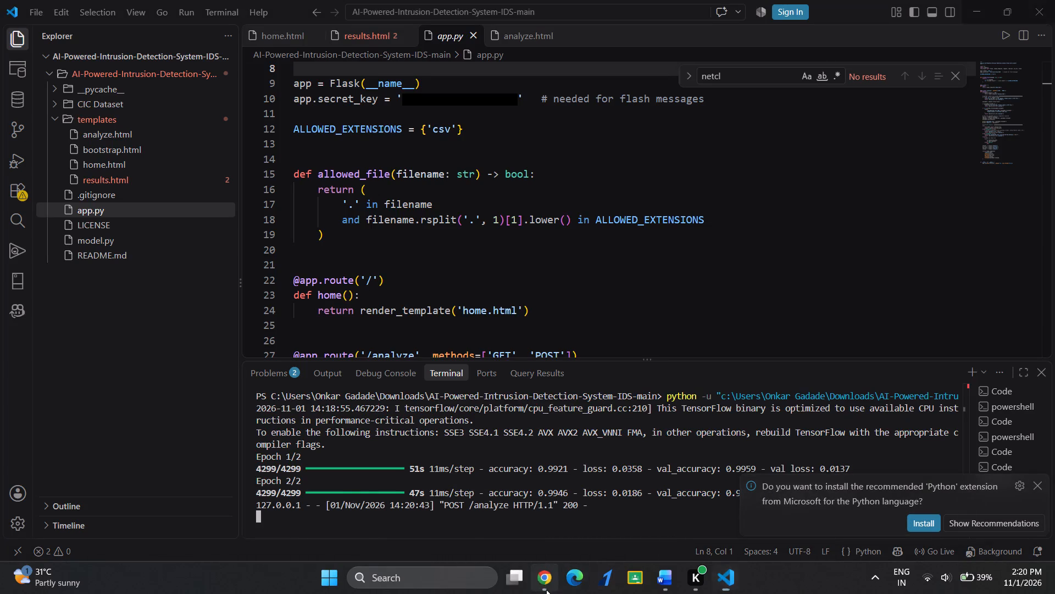
pyautogui.scroll(-1, 547, 514)
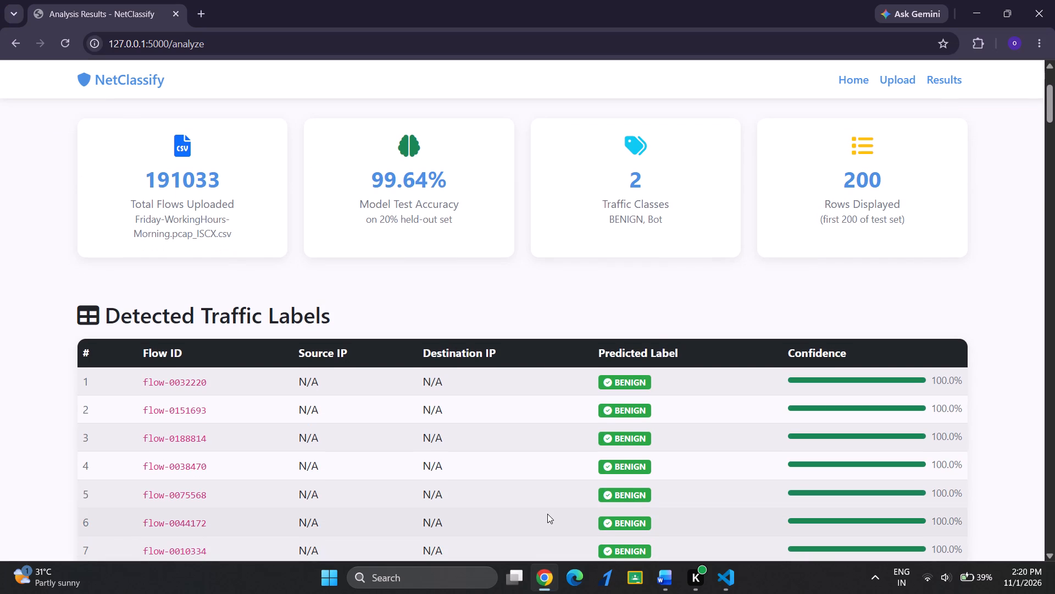
pyautogui.scroll(3, 547, 514)
pyautogui.scroll(-1, 547, 514)
pyautogui.scroll(2, 547, 514)
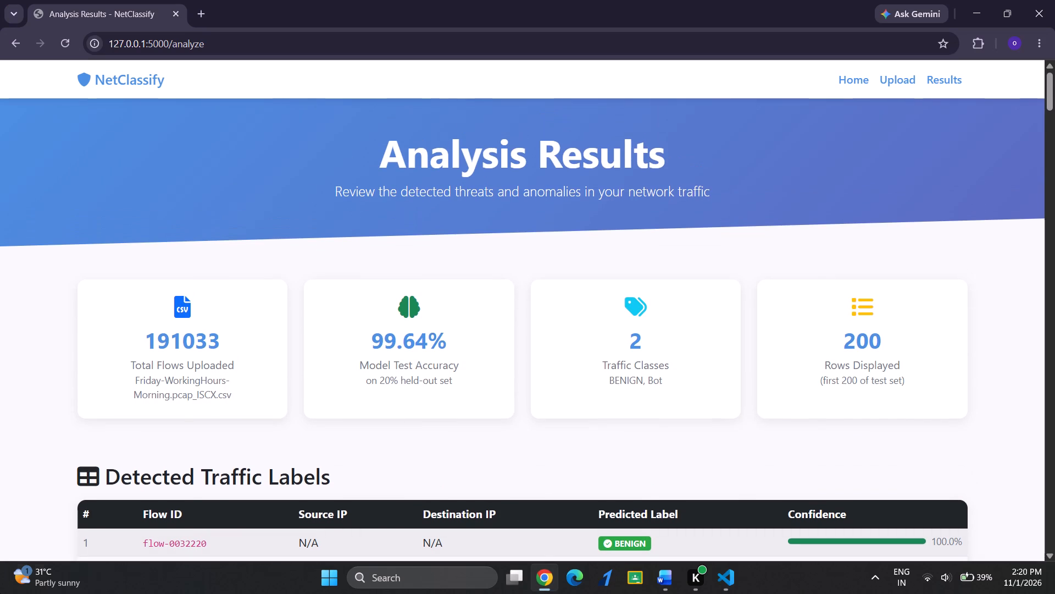
pyautogui.press('Print')
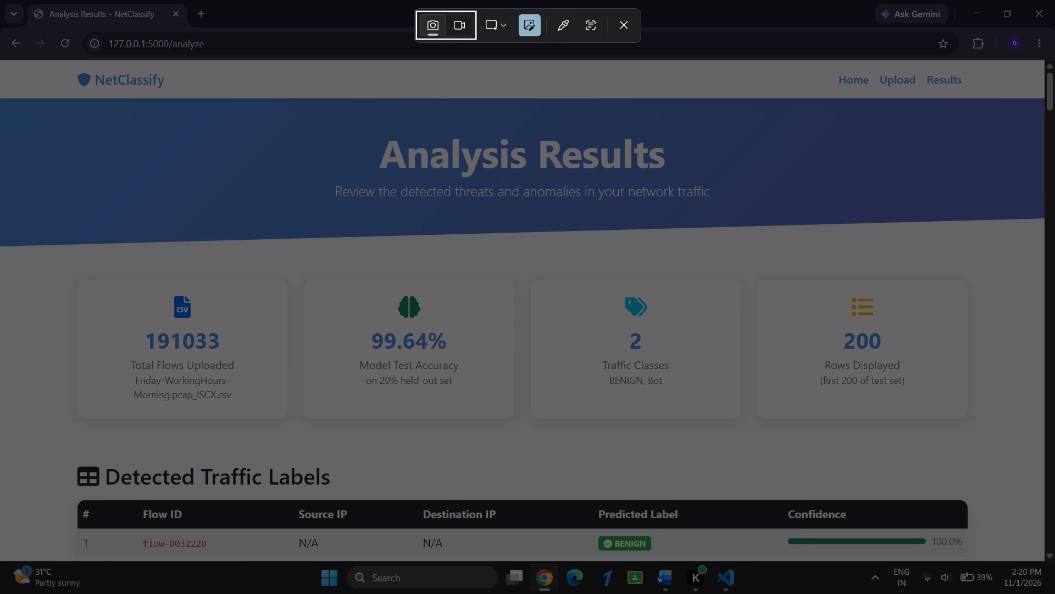
pyautogui.moveTo(0, 60); pyautogui.dragTo(551, 314)
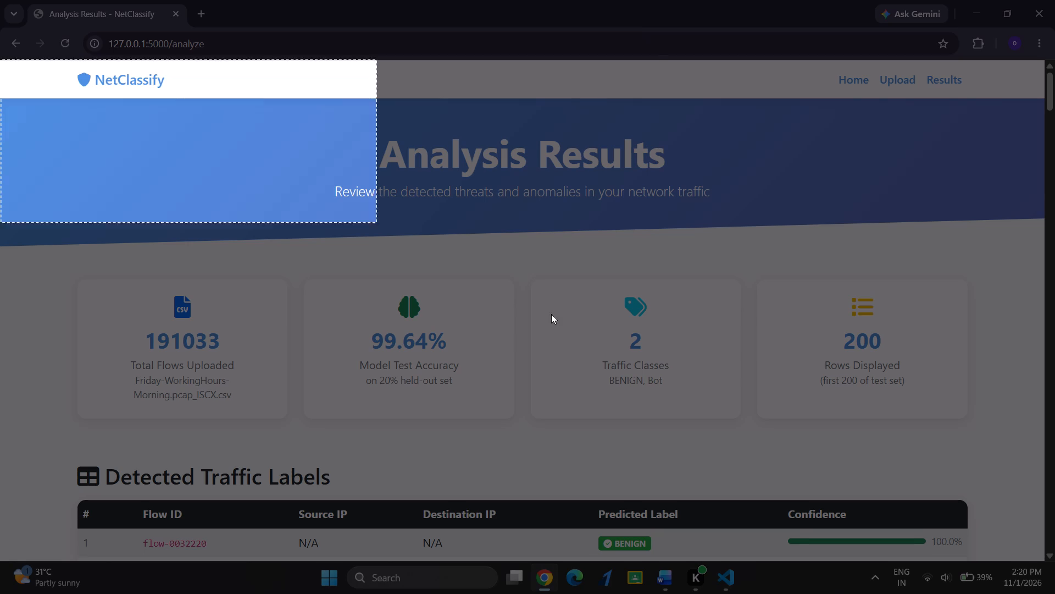
pyautogui.moveTo(551, 314); pyautogui.dragTo(1039, 557)
pyautogui.hscroll(6, 694, 380)
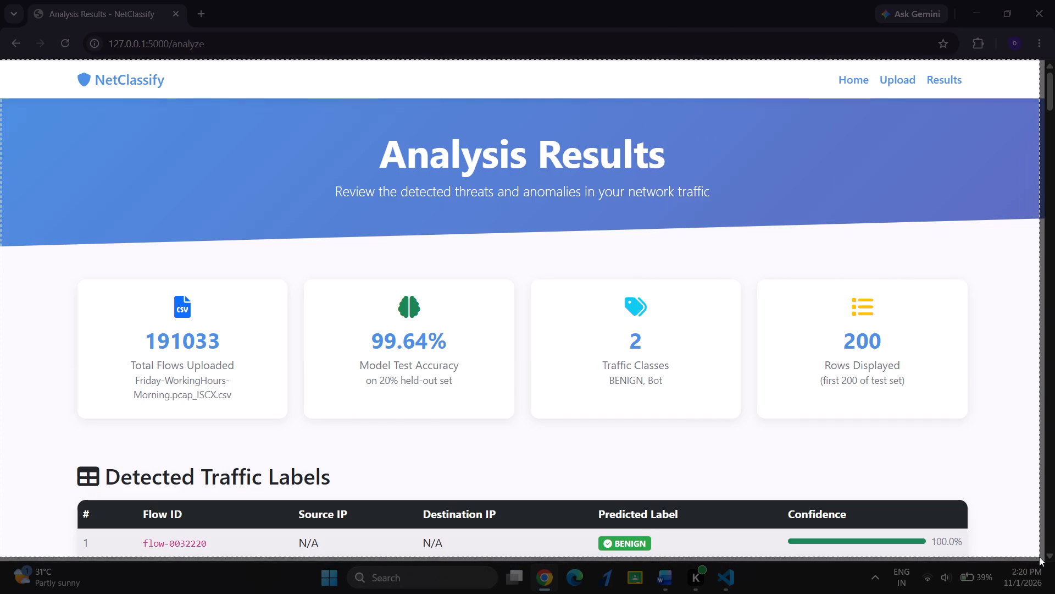
pyautogui.moveTo(1039, 557); pyautogui.dragTo(1044, 562)
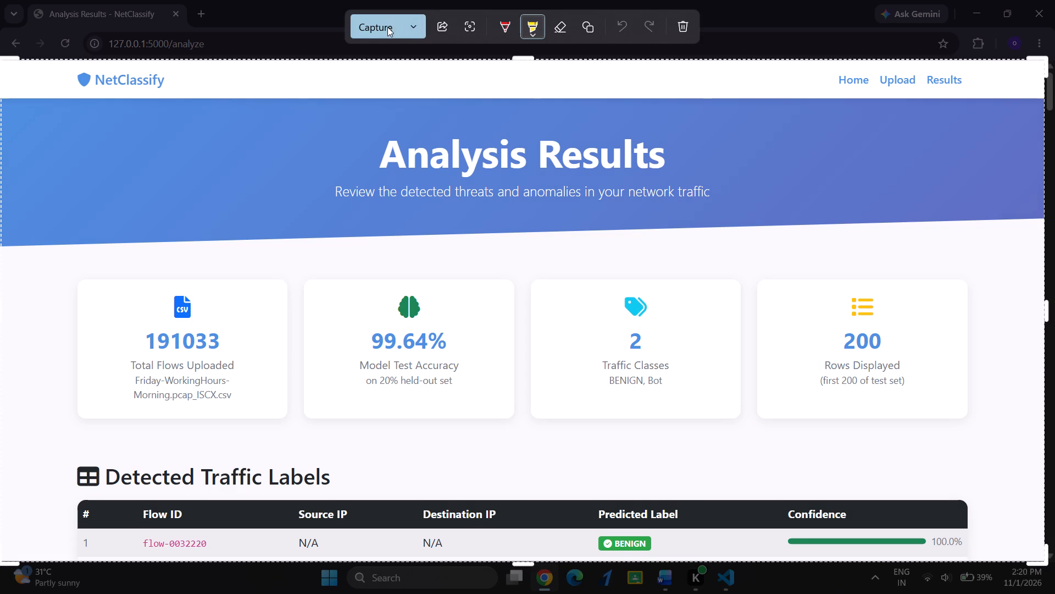
pyautogui.click(387, 27)
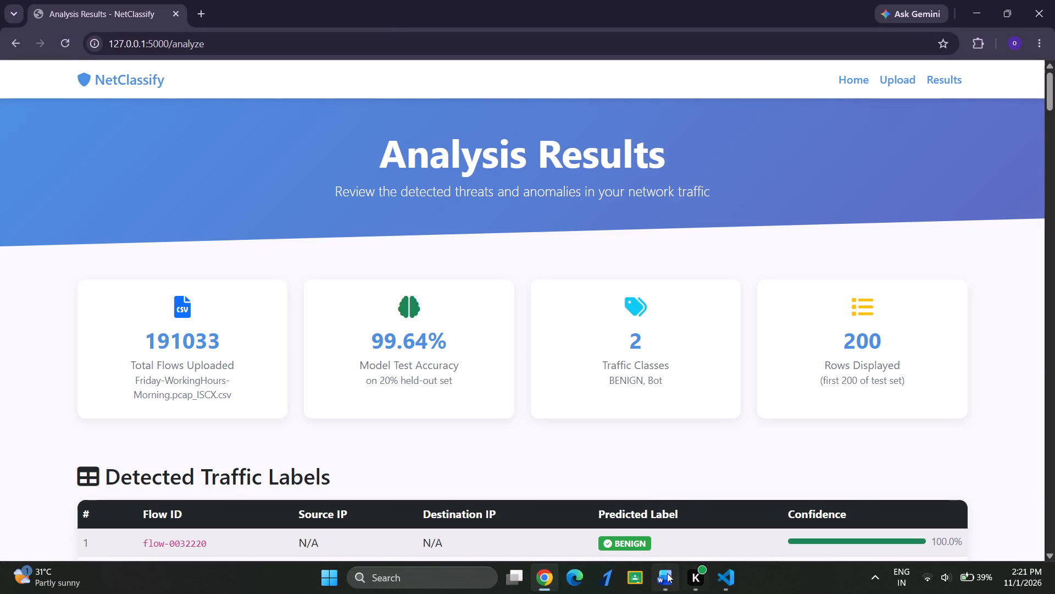
pyautogui.click(666, 573)
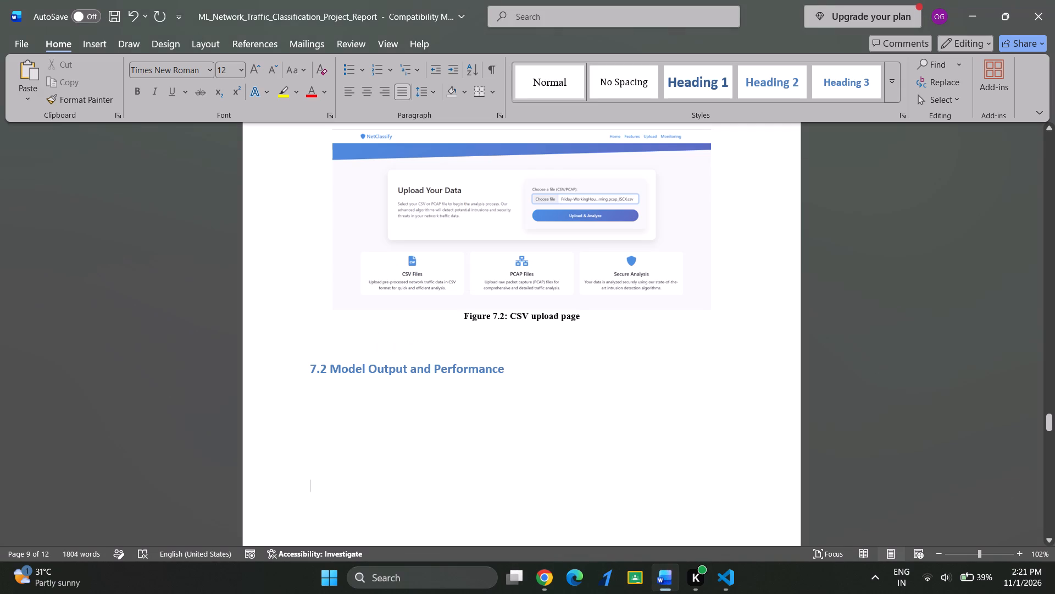
pyautogui.click(528, 373)
pyautogui.press('Return')
pyautogui.click(99, 38)
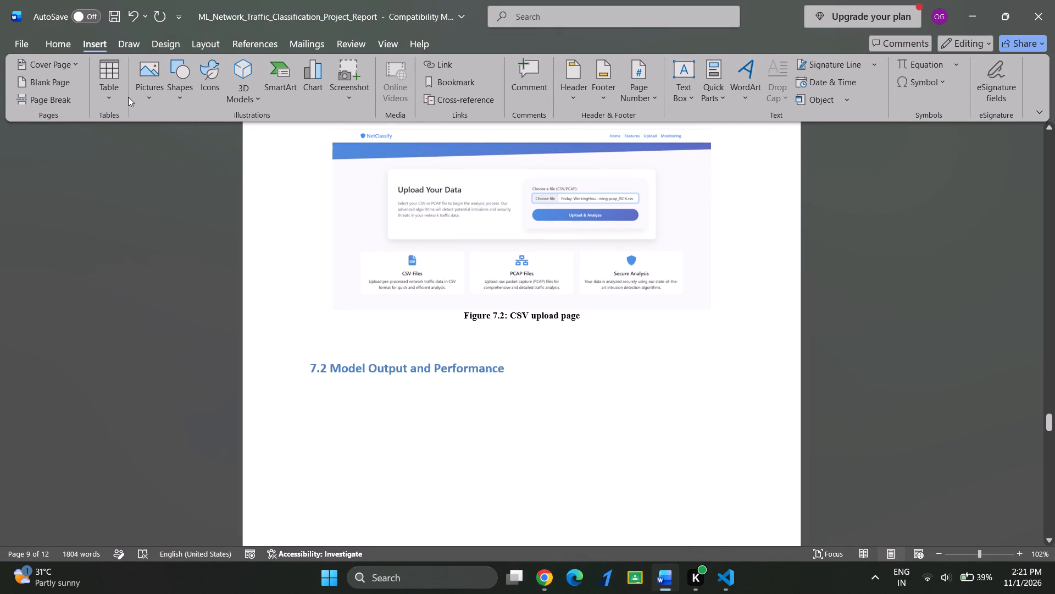
pyautogui.click(142, 95)
pyautogui.click(167, 133)
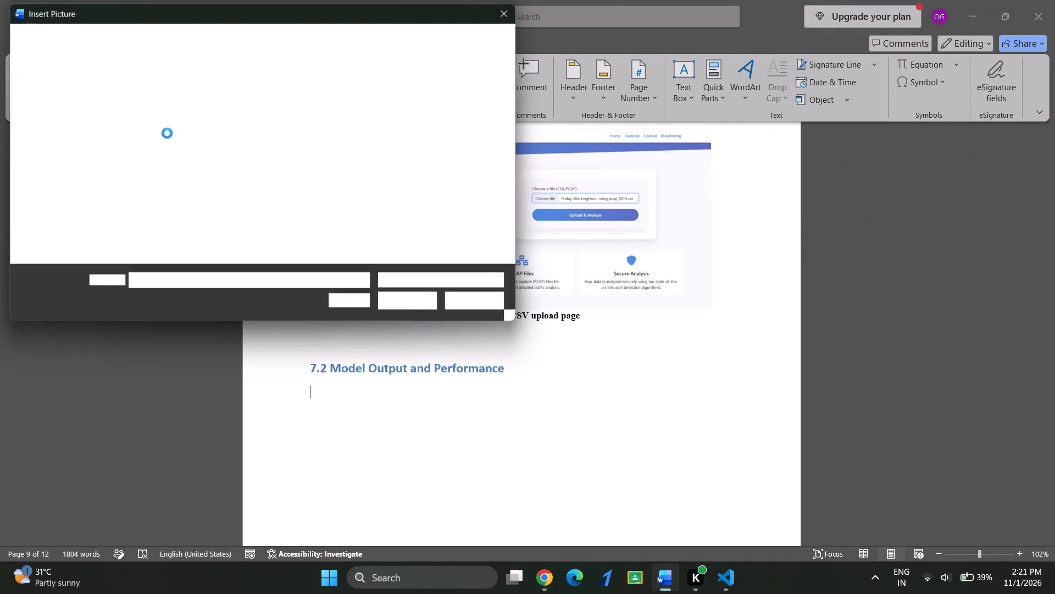
pyautogui.doubleClick(70, 176)
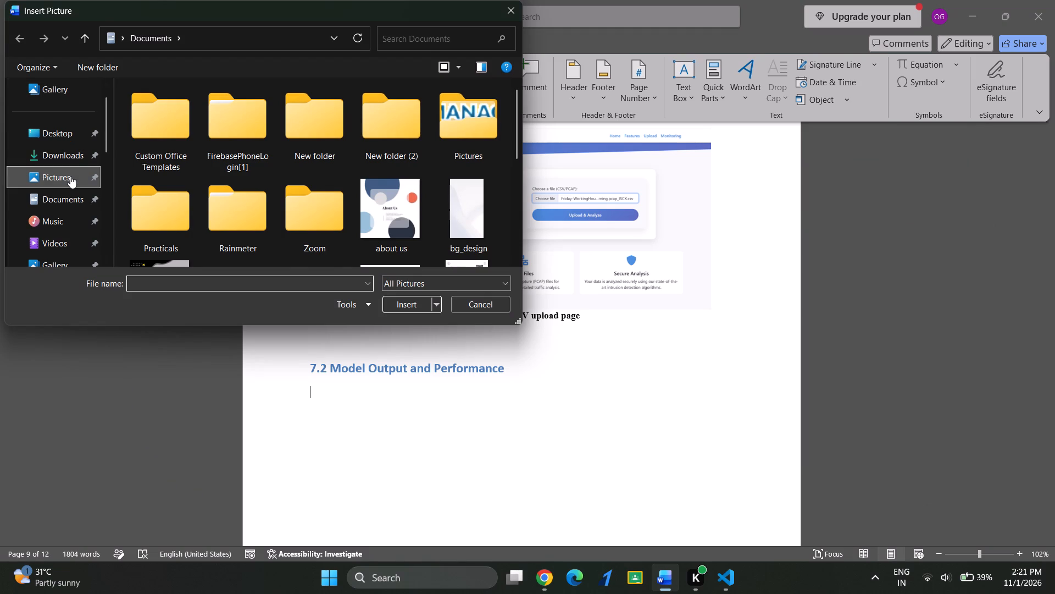
pyautogui.doubleClick(487, 128)
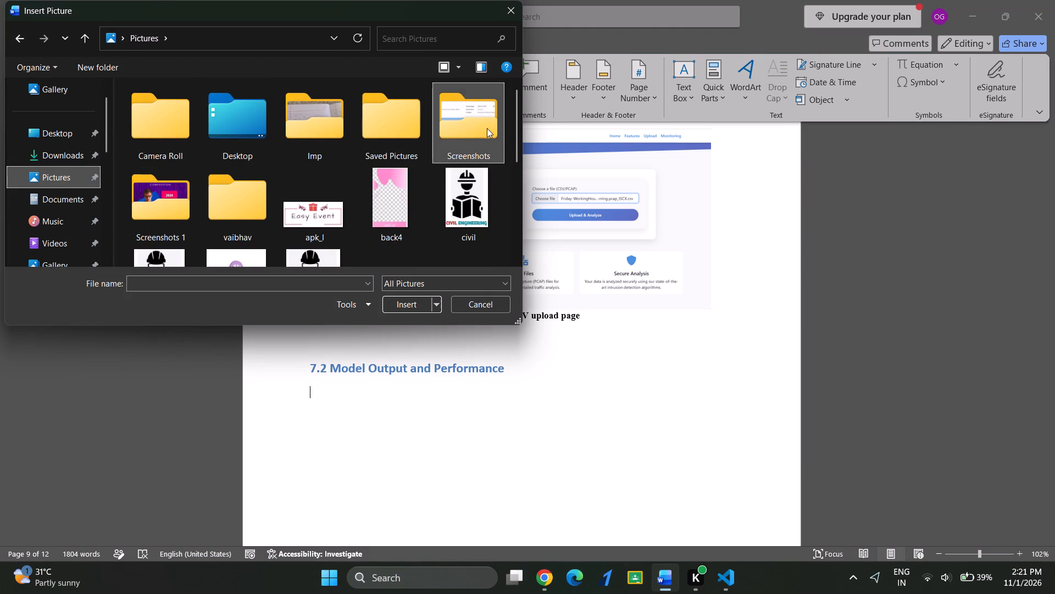
pyautogui.moveTo(516, 96); pyautogui.dragTo(515, 195)
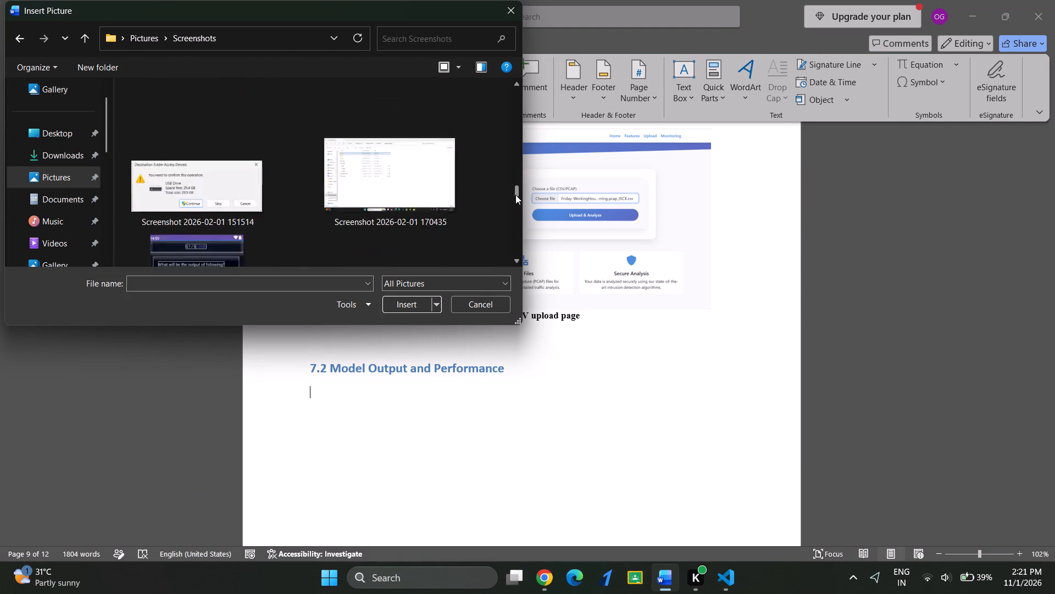
pyautogui.moveTo(515, 195); pyautogui.dragTo(510, 272)
pyautogui.click(383, 212)
pyautogui.scroll(-1, 383, 212)
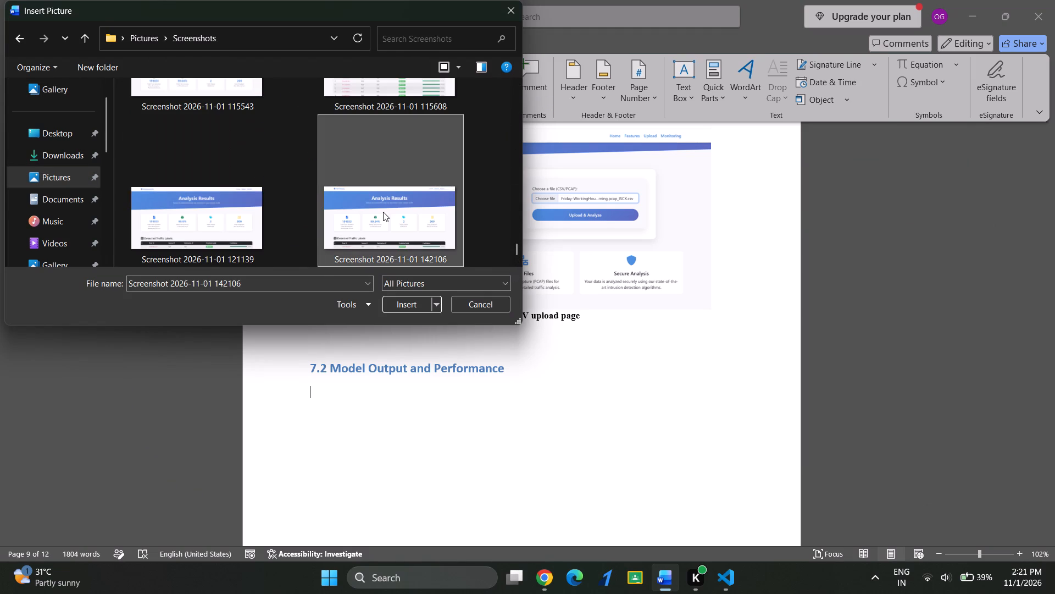
pyautogui.click(260, 222)
pyautogui.click(356, 222)
pyautogui.click(406, 303)
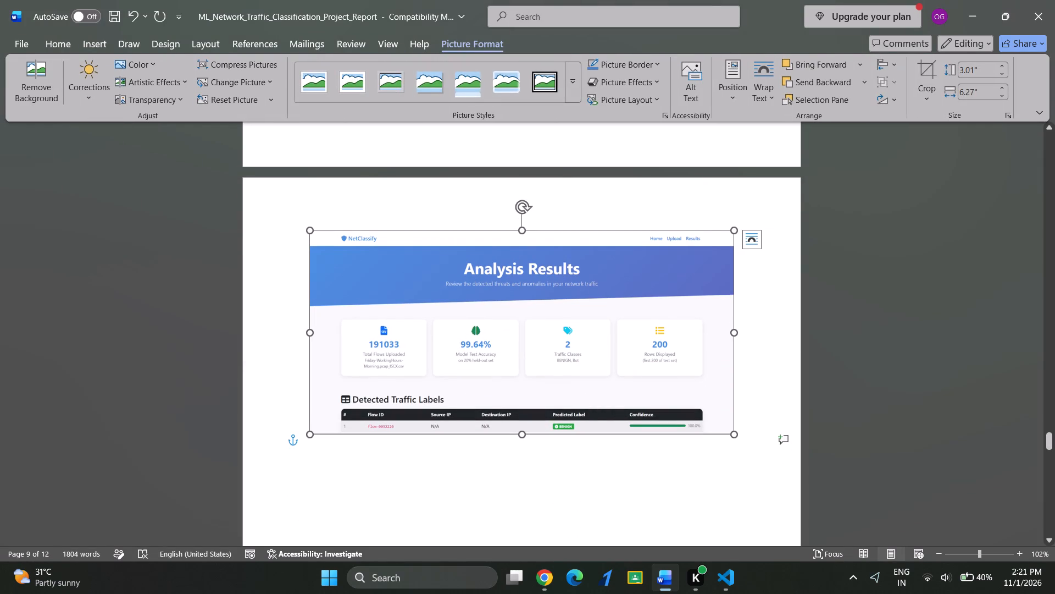
# Examine the layout of the Results and Discussion pages, from the 7.1 screenshots through 7.2 to the 7.3 Test Cases table.
pyautogui.scroll(3, 407, 319)
pyautogui.scroll(3, 306, 234)
pyautogui.click(359, 204)
pyautogui.scroll(1, 359, 204)
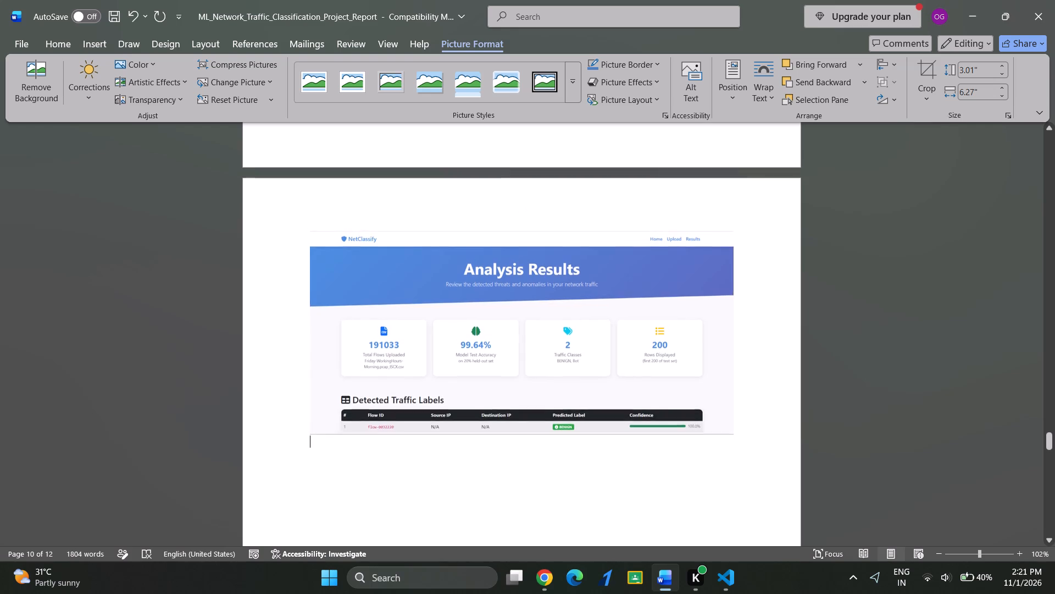
pyautogui.scroll(3, 359, 204)
pyautogui.scroll(2, 420, 359)
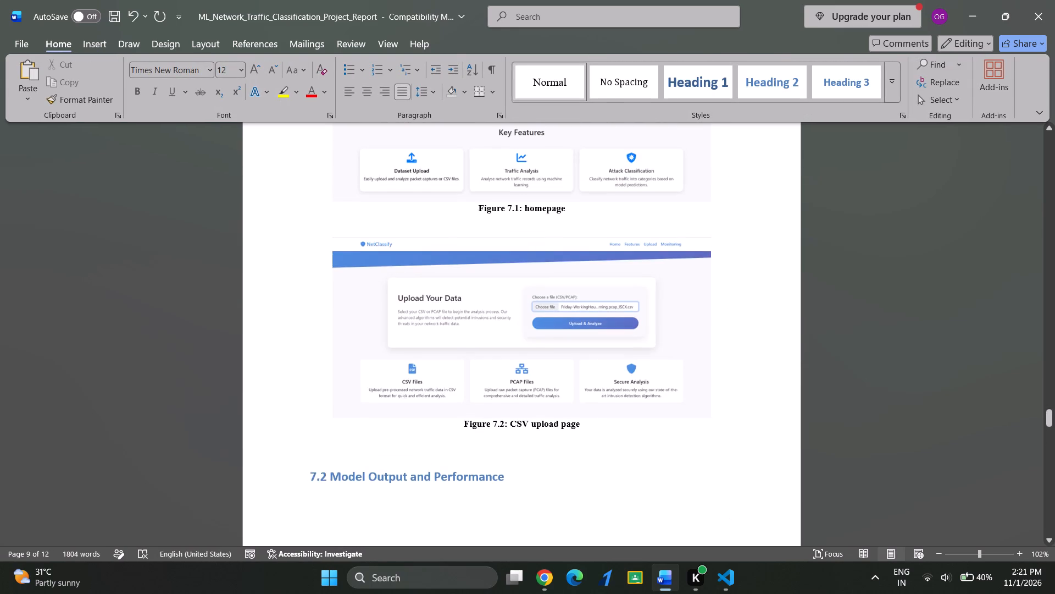
pyautogui.scroll(2, 420, 359)
pyautogui.scroll(-4, 420, 359)
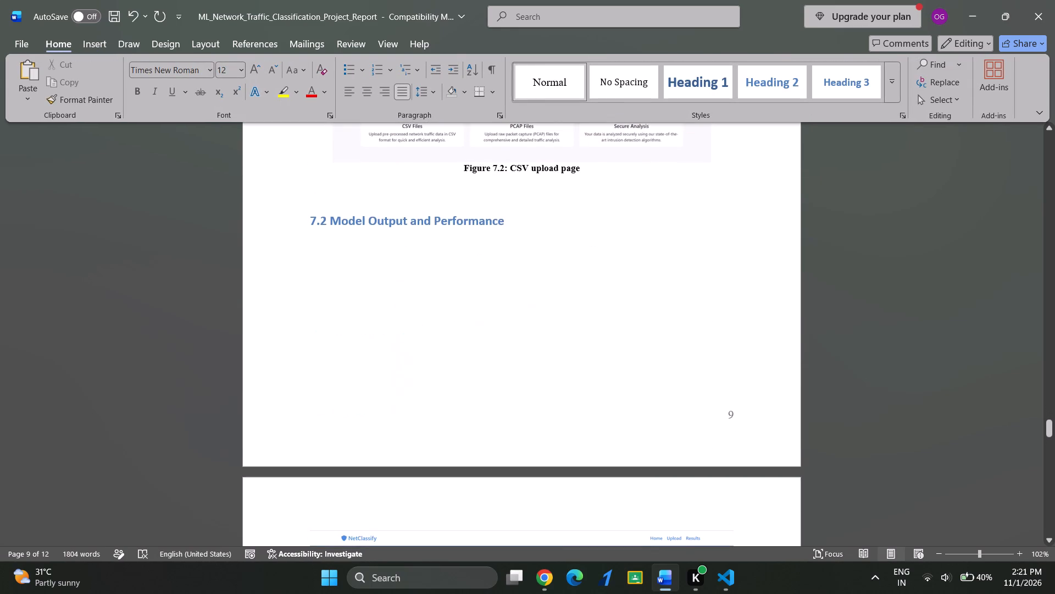
pyautogui.scroll(-1, 420, 359)
pyautogui.scroll(1, 420, 359)
pyautogui.scroll(-3, 420, 359)
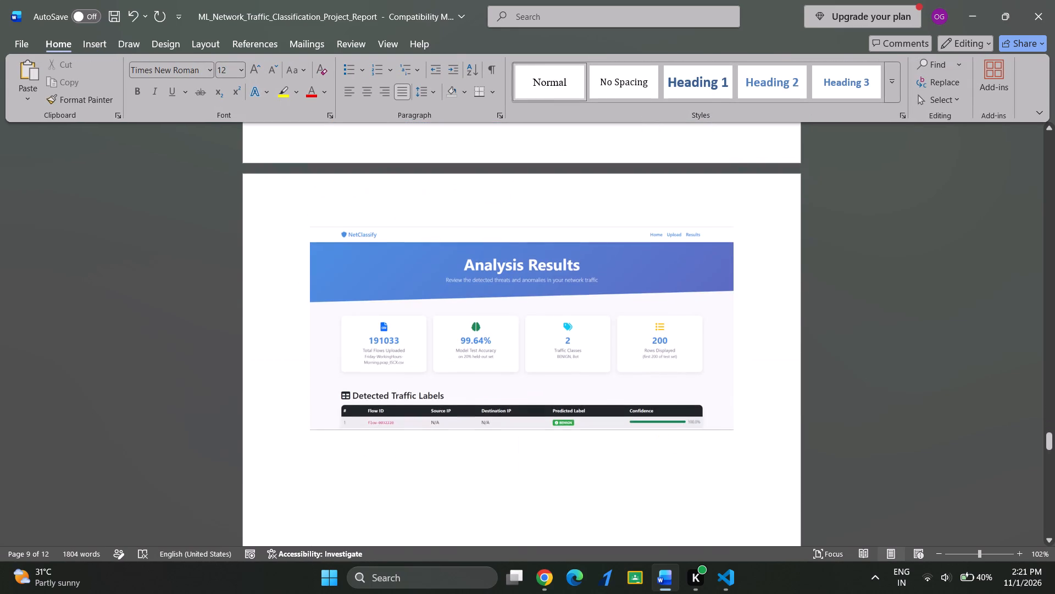
pyautogui.scroll(-4, 420, 359)
pyautogui.scroll(1, 420, 359)
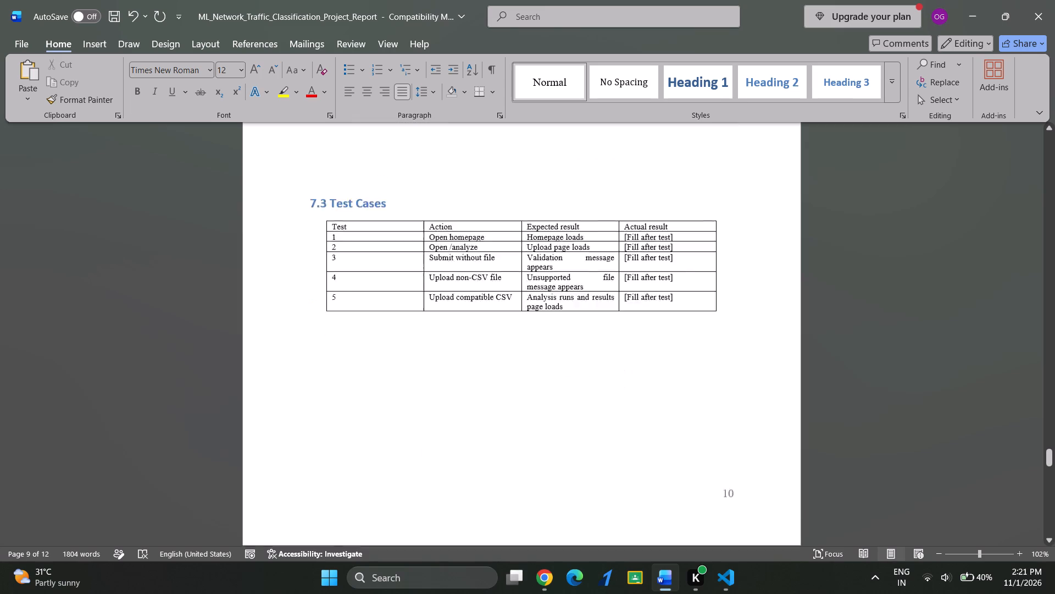
pyautogui.scroll(5, 420, 359)
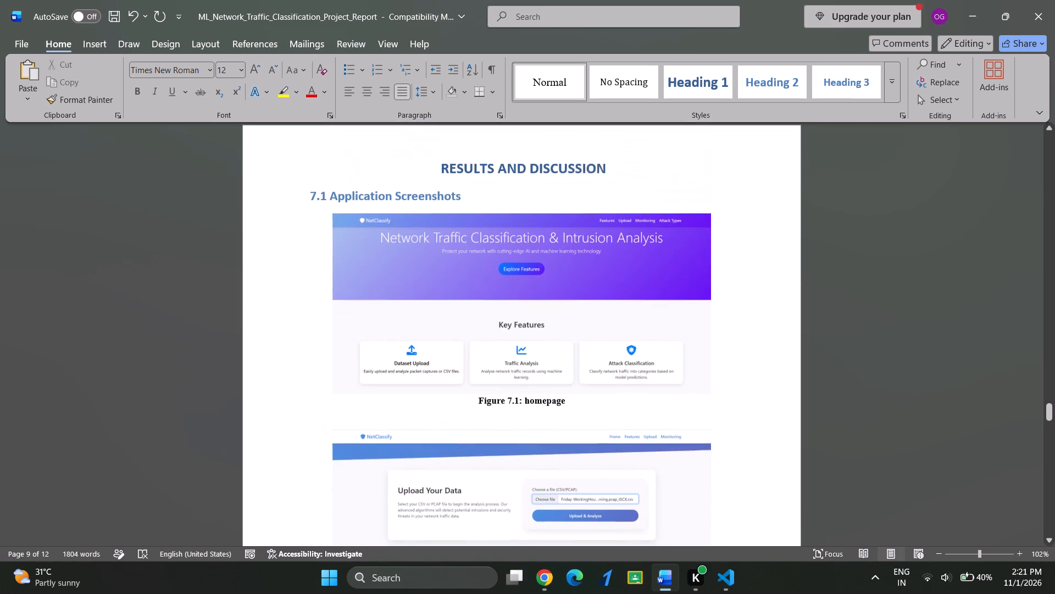
# Add a blank line beneath the RESULTS AND DISCUSSION heading, before 7.1 Application Screenshots.
pyautogui.scroll(2, 420, 359)
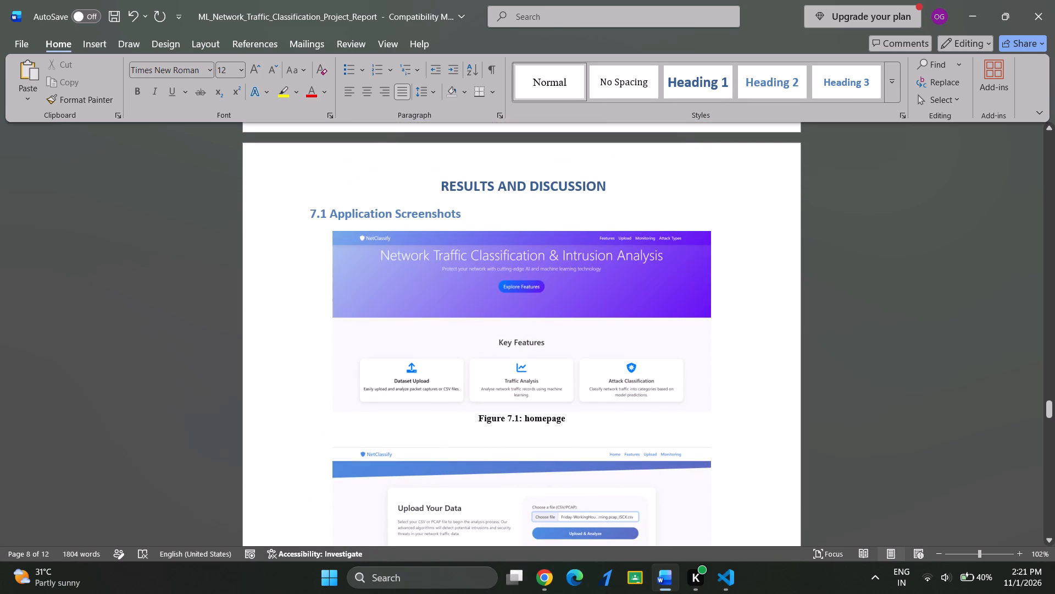
pyautogui.click(618, 191)
pyautogui.press('Return')
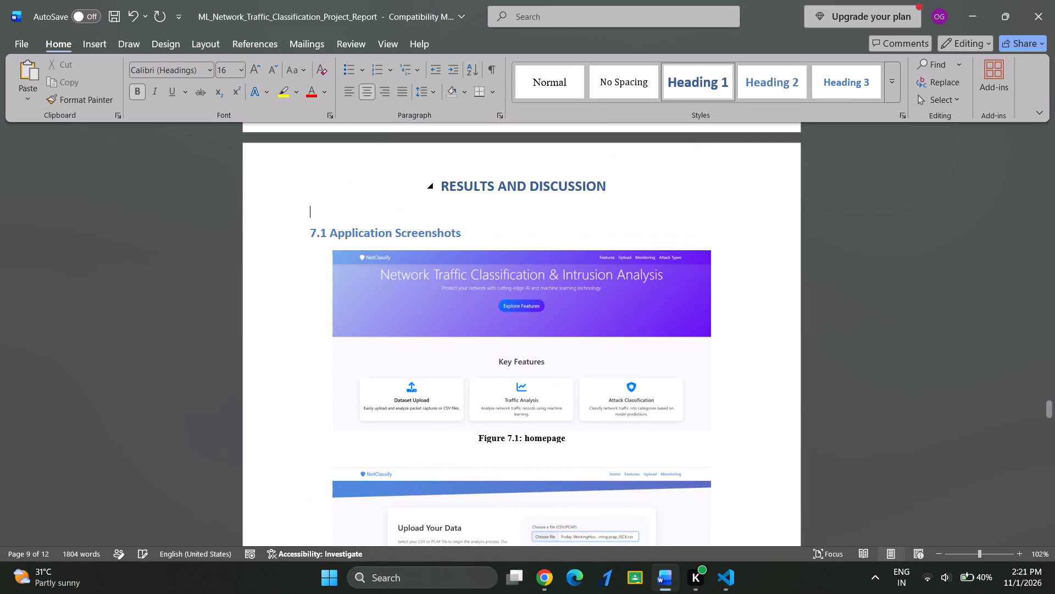
pyautogui.click(529, 222)
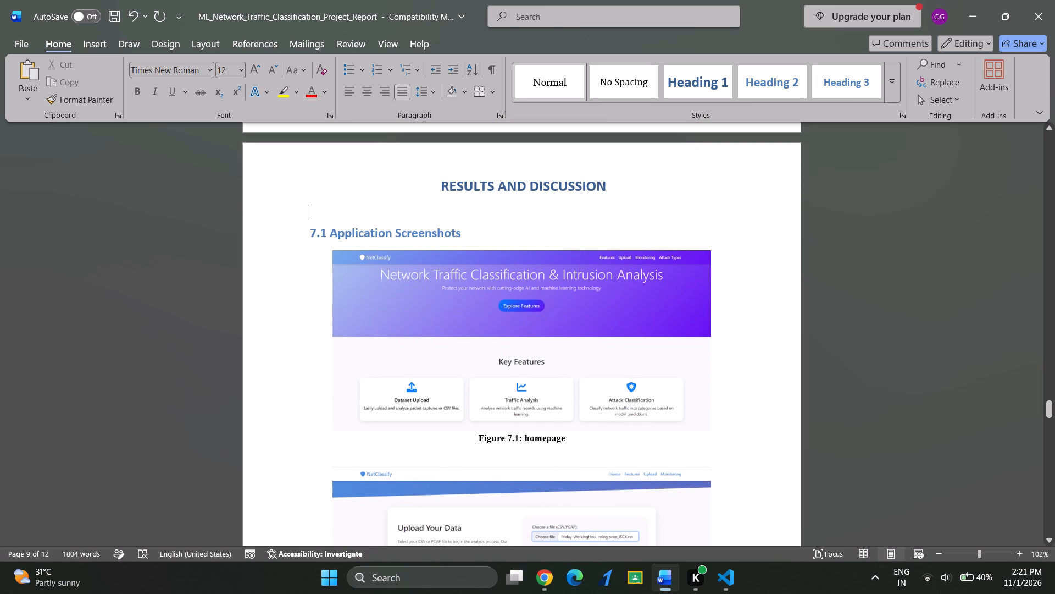
pyautogui.click(528, 233)
# Add seven blank lines before the 7.2 Model Output and Performance heading to push it onto the following page.
pyautogui.scroll(-3, 528, 233)
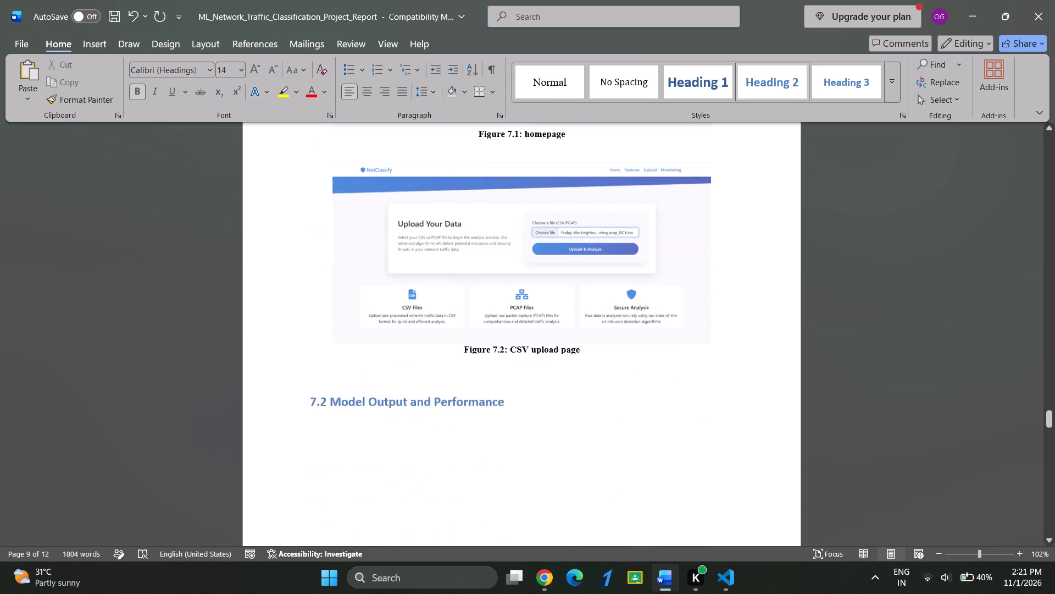
pyautogui.scroll(-1, 528, 233)
pyautogui.click(306, 353)
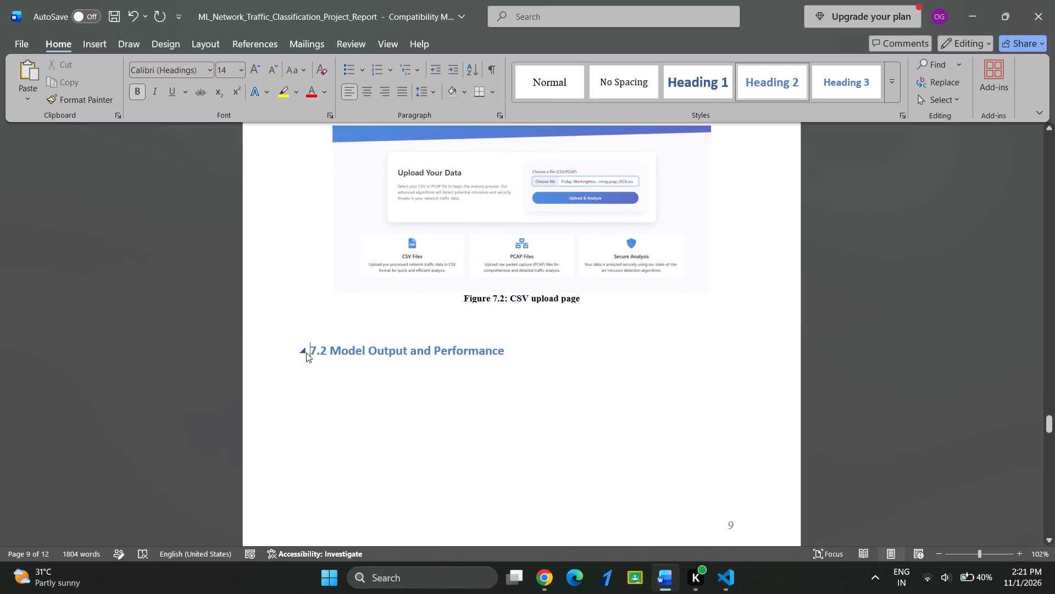
pyautogui.press('Return')
pyautogui.press('Return')
pyautogui.press('Return')
pyautogui.press('Return')
pyautogui.press('Return')
pyautogui.press('Return')
pyautogui.press('Return')
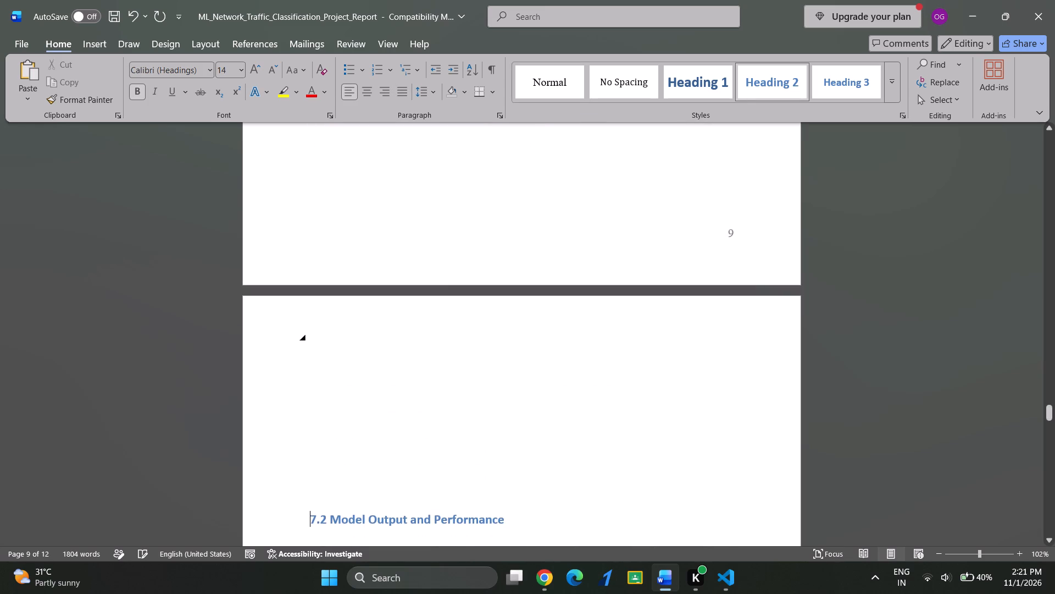
# Replace the surplus blank lines above the 7.2 heading with eight new ones so it starts the page holding the Analysis Results screenshot.
pyautogui.scroll(-1, 306, 353)
pyautogui.moveTo(319, 431); pyautogui.dragTo(303, 260)
pyautogui.press('BackSpace')
pyautogui.press('Return')
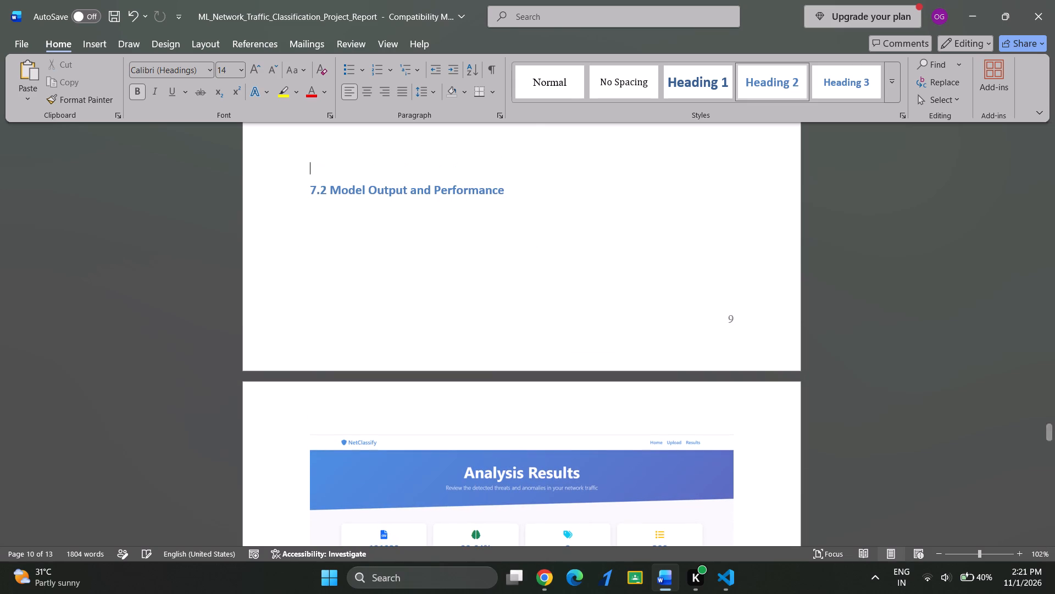
pyautogui.press('Return')
pyautogui.press('Return')
pyautogui.press('Return')
pyautogui.press('Return')
pyautogui.press('Return')
pyautogui.press('Return')
pyautogui.press('Return')
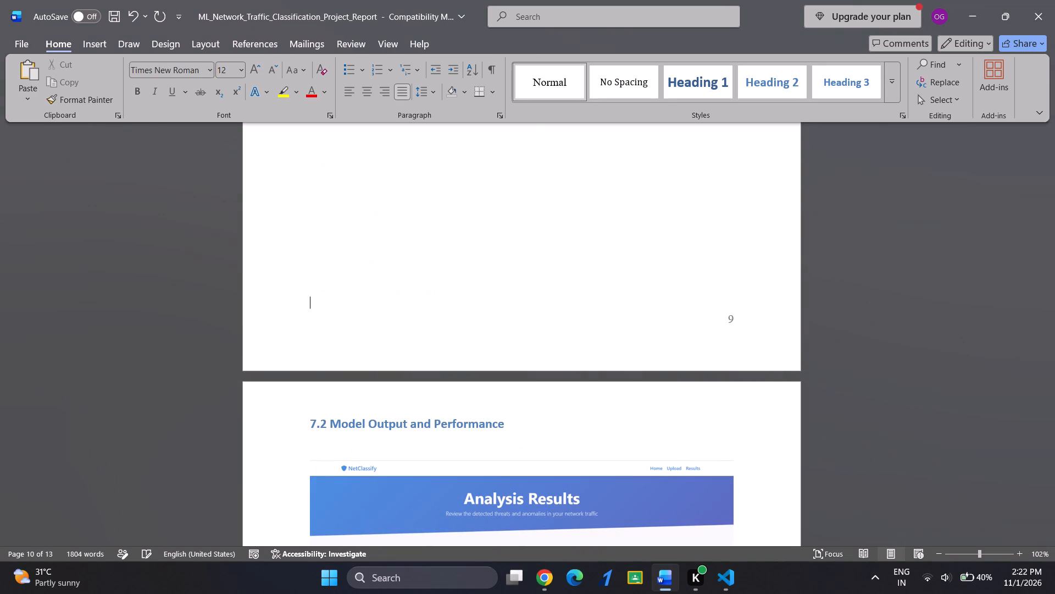
# Add four blank lines between the Analysis Results screenshot and the 7.3 Test Cases heading to push that heading down.
pyautogui.scroll(-2, 303, 260)
pyautogui.click(351, 250)
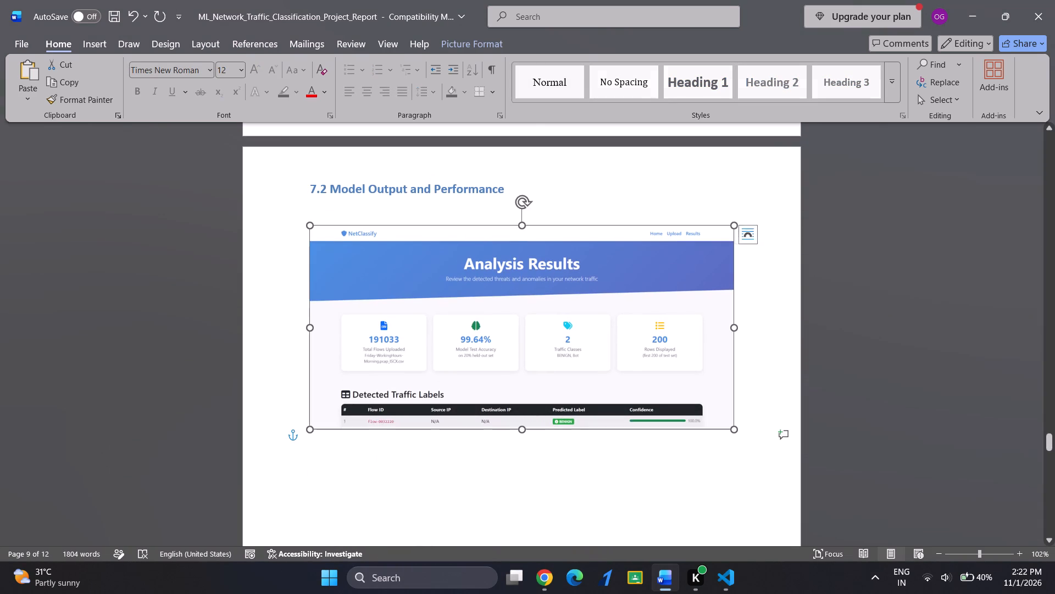
pyautogui.scroll(-2, 496, 516)
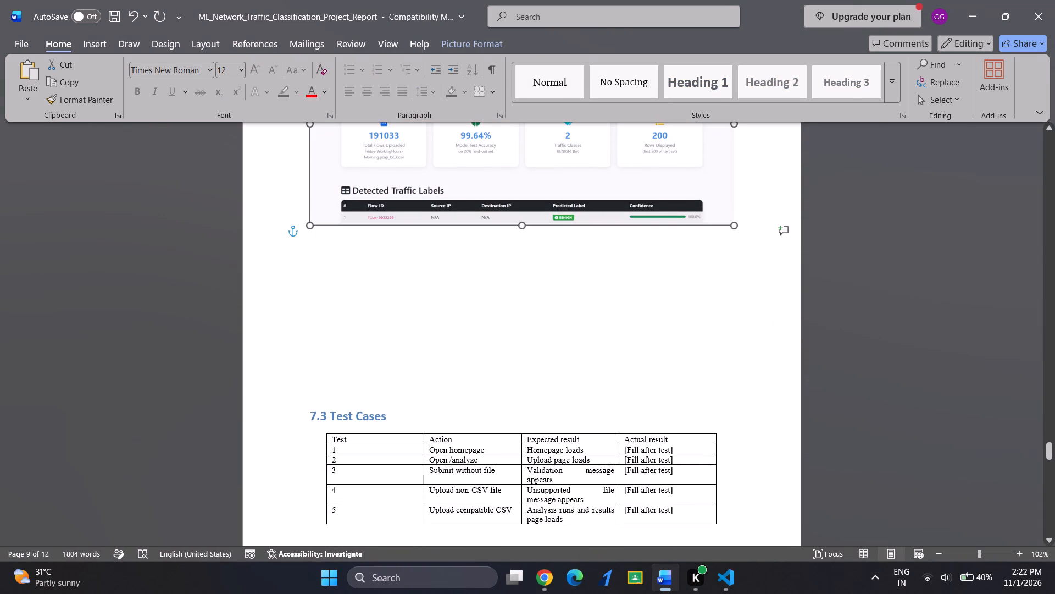
pyautogui.click(461, 320)
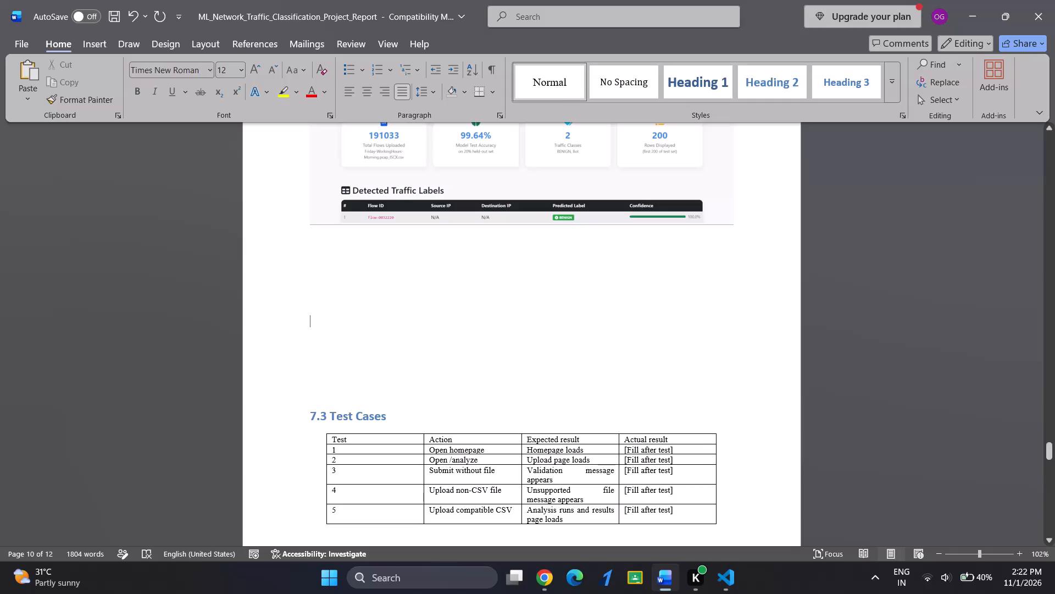
pyautogui.press('Return')
pyautogui.press('Return')
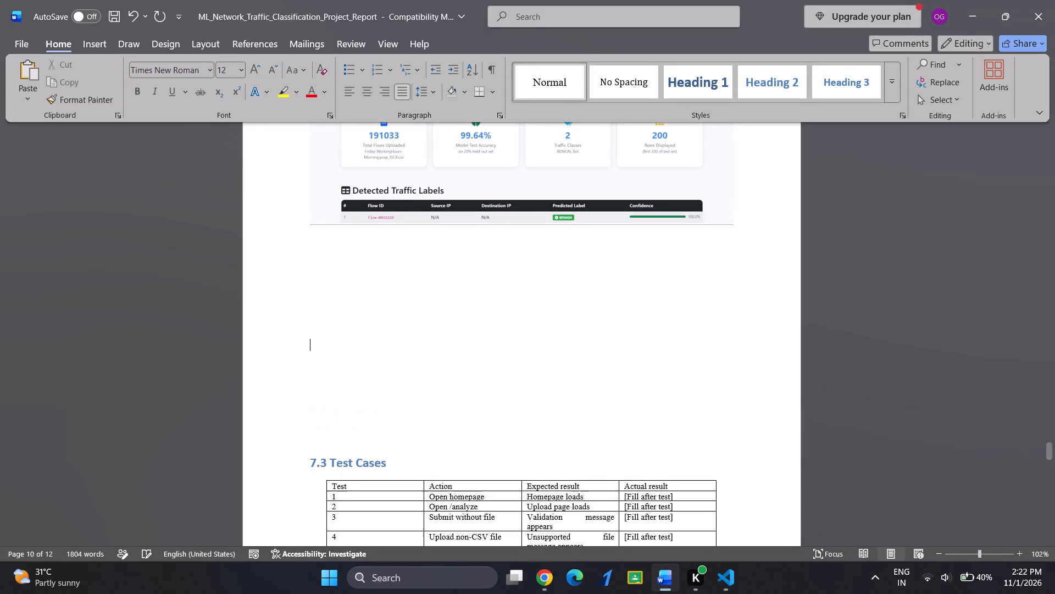
pyautogui.press('Return')
pyautogui.press('Return')
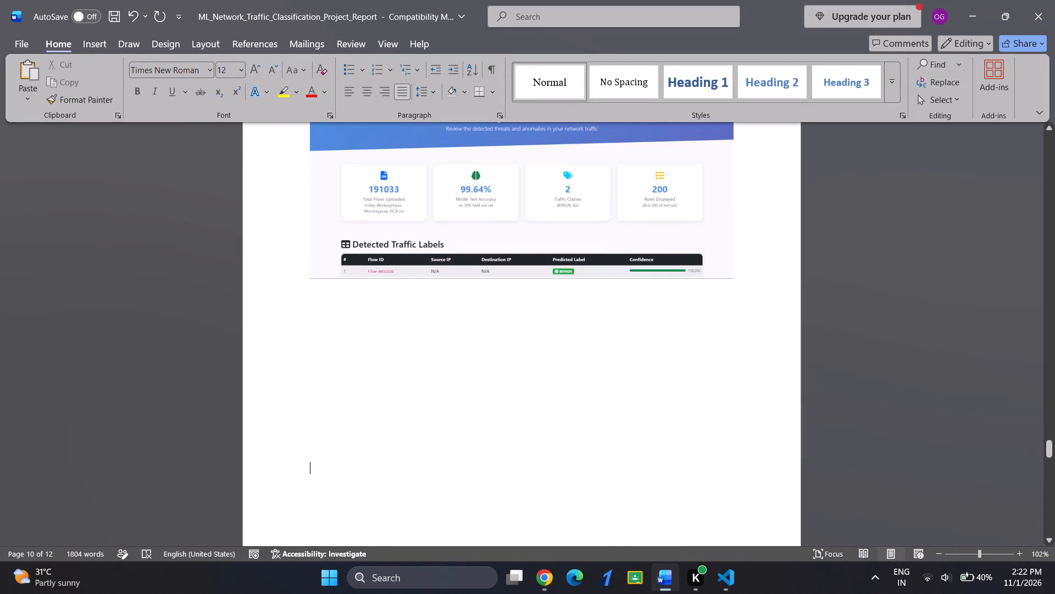
# Switch to the NetClassify results page in Chrome and capture a screenshot of Detected Traffic Labels rows 75 to 90, including the Bot row.
pyautogui.click(91, 48)
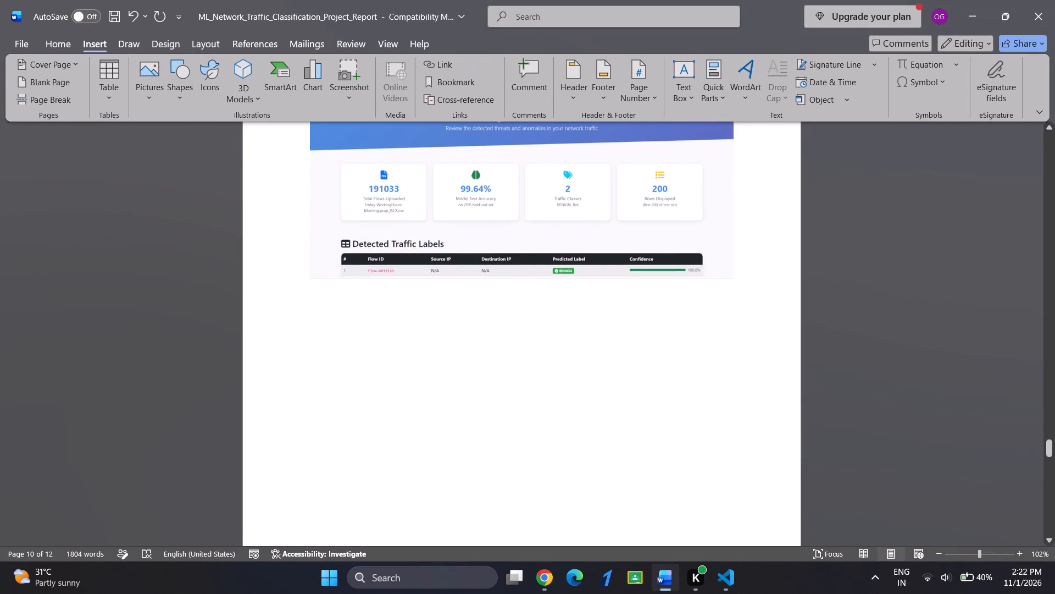
pyautogui.click(546, 569)
pyautogui.scroll(-2, 499, 477)
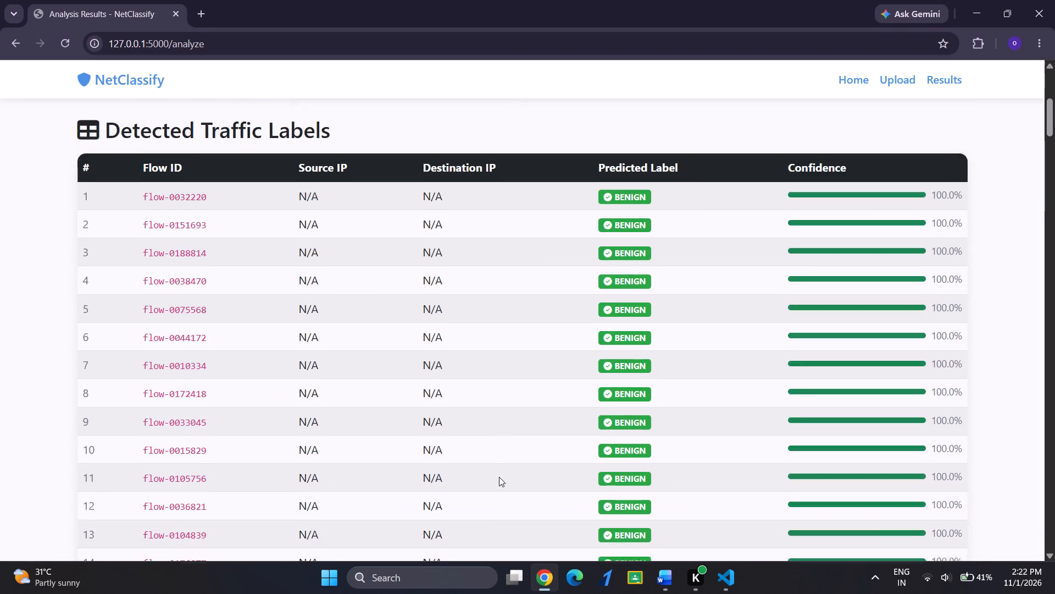
pyautogui.scroll(-11, 499, 477)
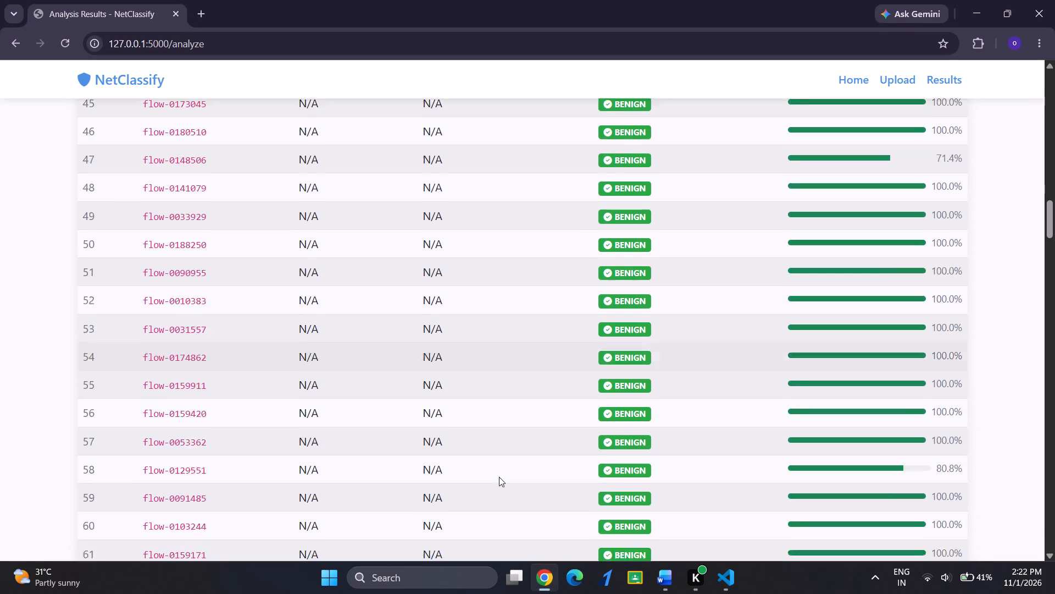
pyautogui.scroll(-6, 499, 477)
pyautogui.scroll(4, 499, 477)
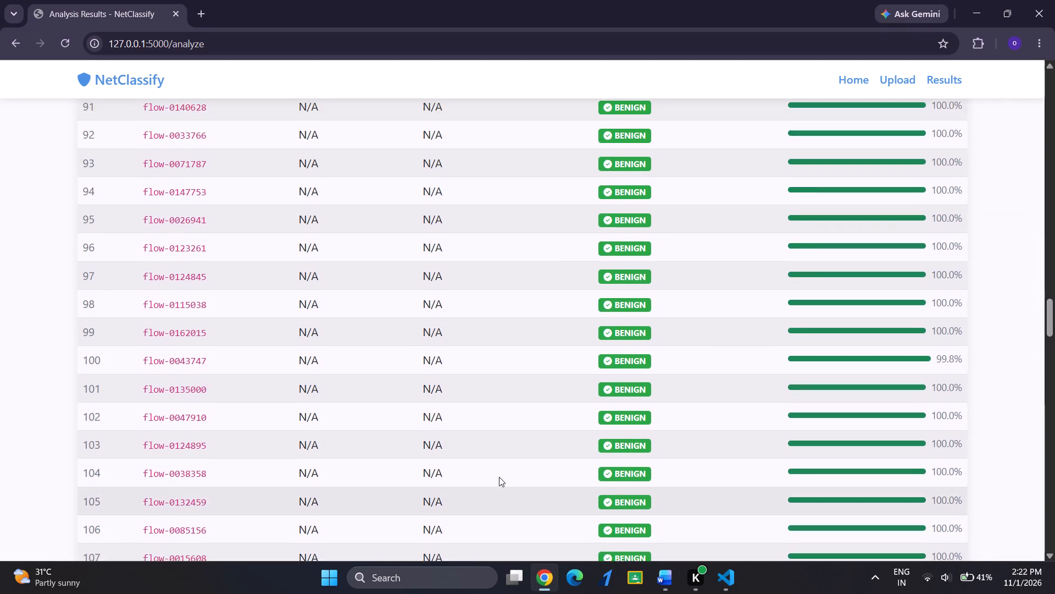
pyautogui.scroll(6, 499, 477)
pyautogui.scroll(-1, 499, 477)
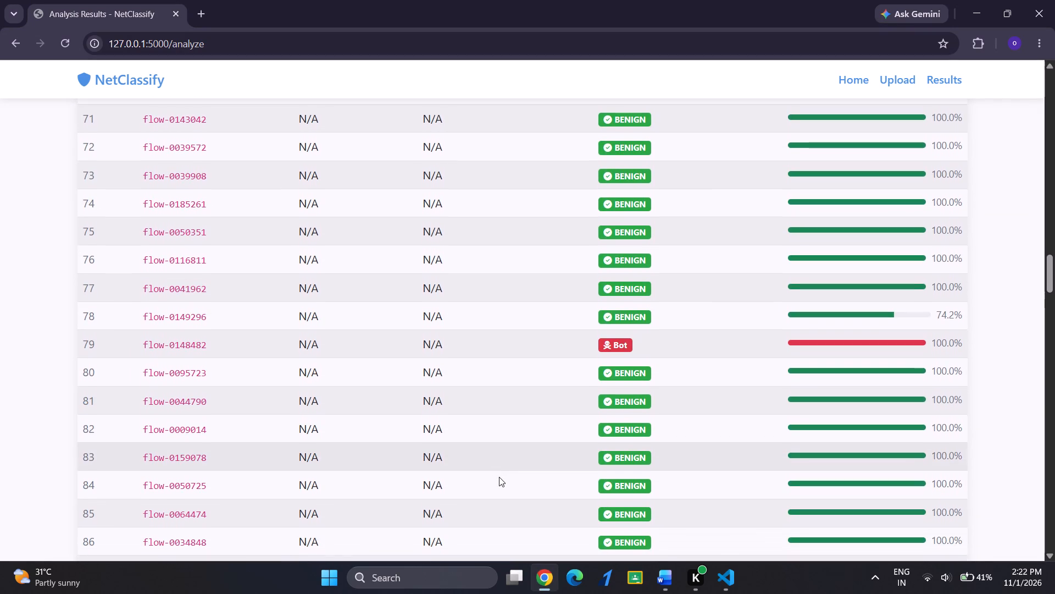
pyautogui.scroll(-1, 499, 477)
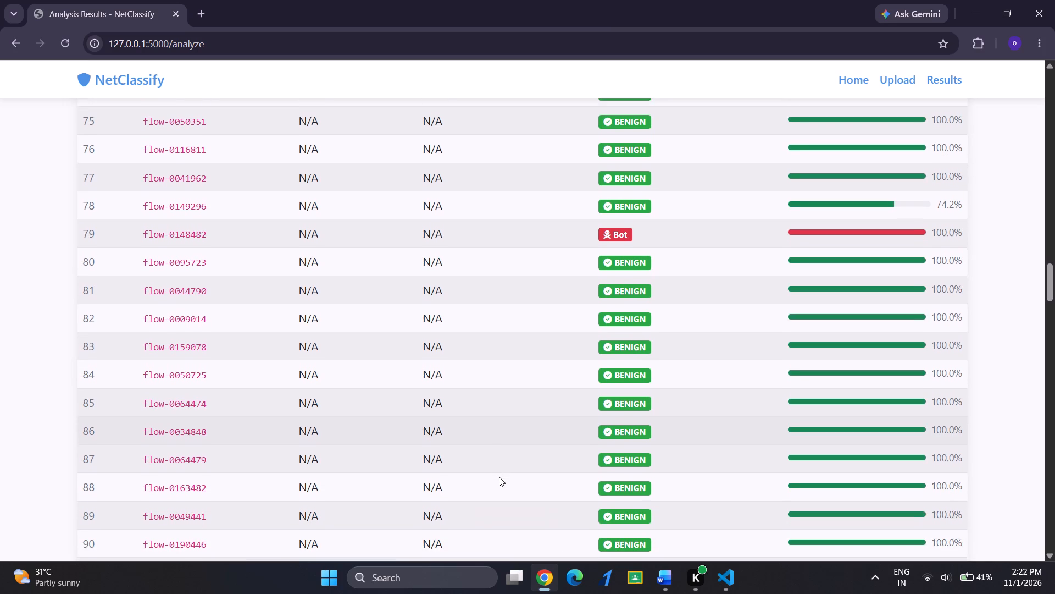
pyautogui.scroll(-3, 499, 477)
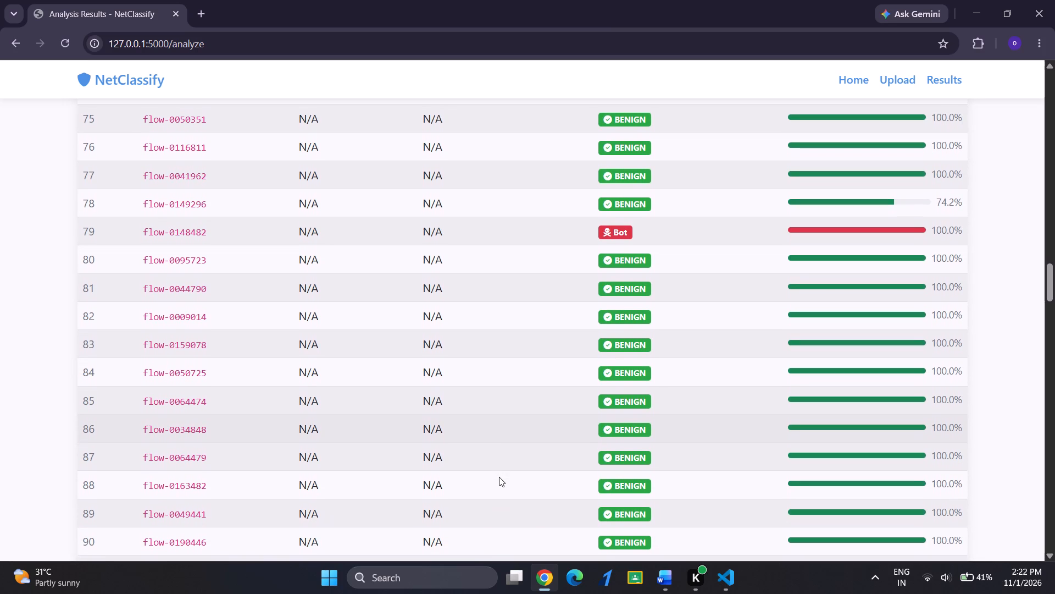
pyautogui.scroll(-1, 499, 477)
pyautogui.press('Print')
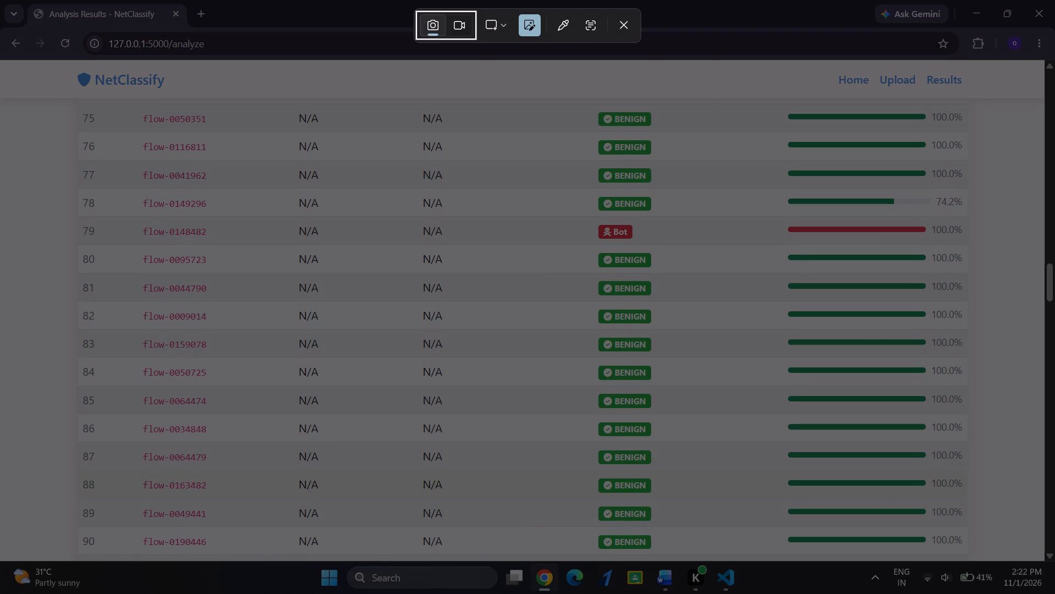
pyautogui.moveTo(0, 60); pyautogui.dragTo(1035, 553)
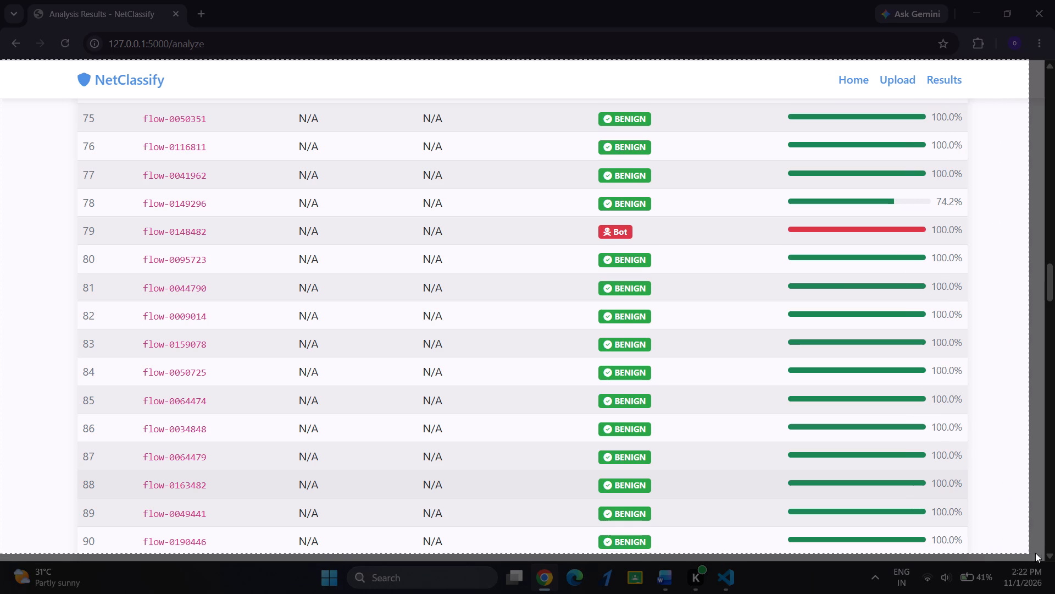
pyautogui.moveTo(1035, 553); pyautogui.dragTo(1043, 560)
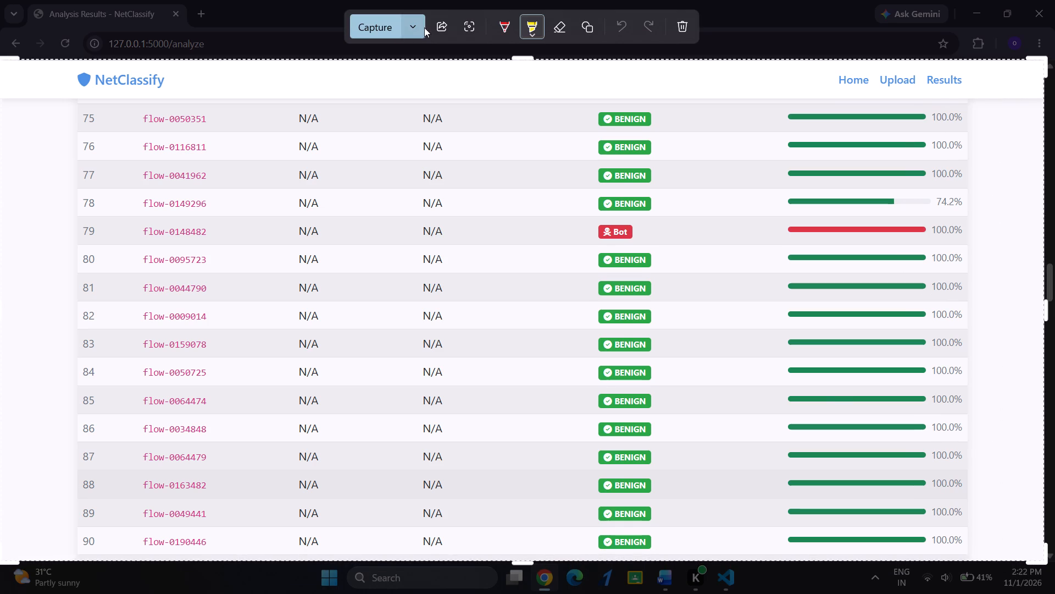
pyautogui.click(379, 31)
# Examine the remaining rows of the Detected Traffic Labels table down to the end of the page.
pyautogui.scroll(-6, 590, 344)
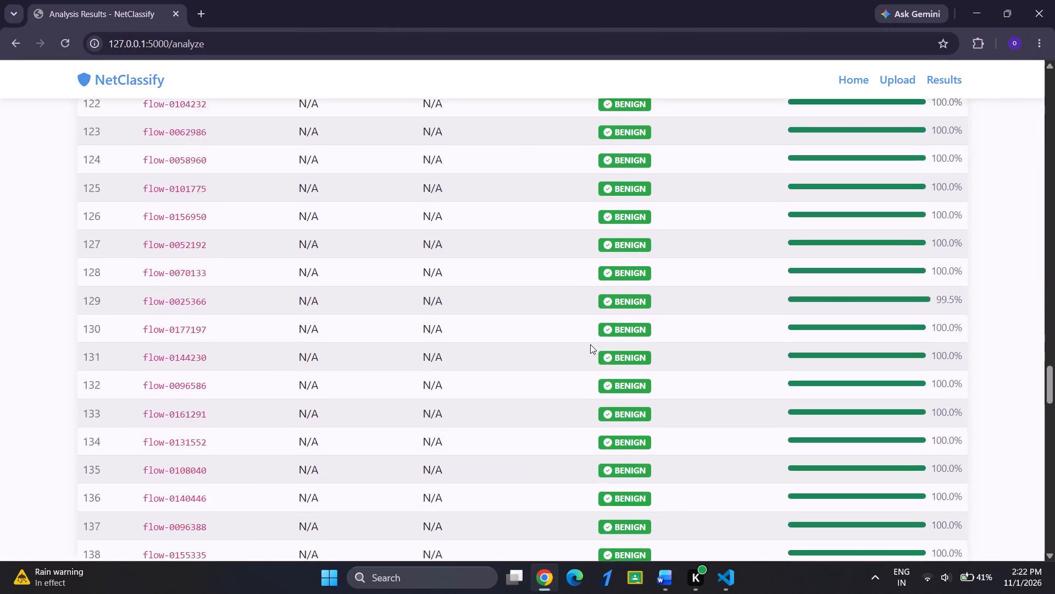
pyautogui.scroll(-1, 590, 344)
pyautogui.scroll(2, 590, 344)
pyautogui.scroll(-2, 590, 344)
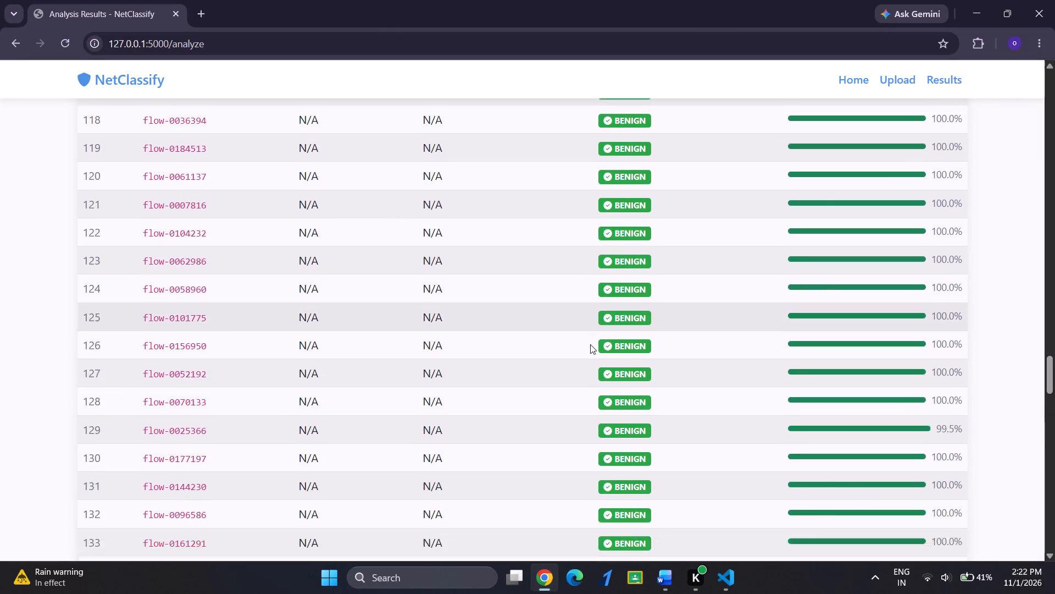
pyautogui.scroll(-5, 590, 344)
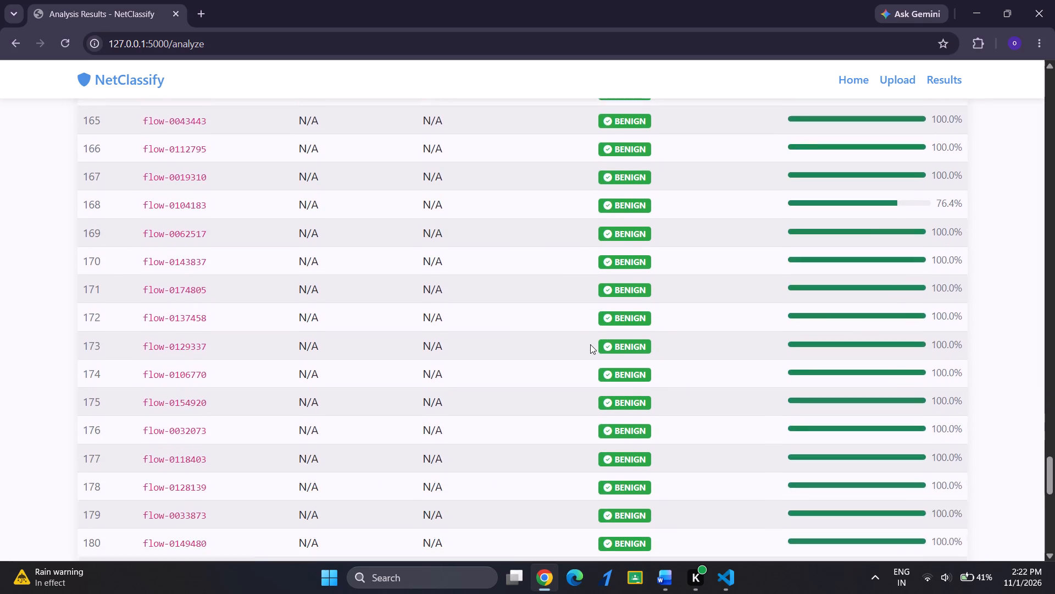
pyautogui.hscroll(-1, 590, 344)
pyautogui.scroll(-3, 590, 344)
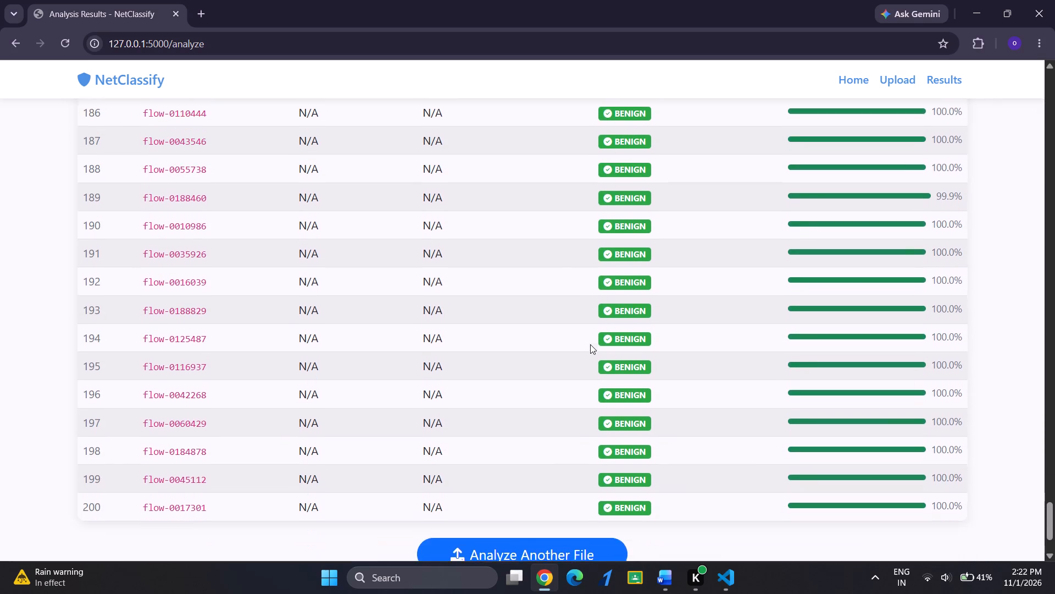
pyautogui.scroll(-1, 590, 344)
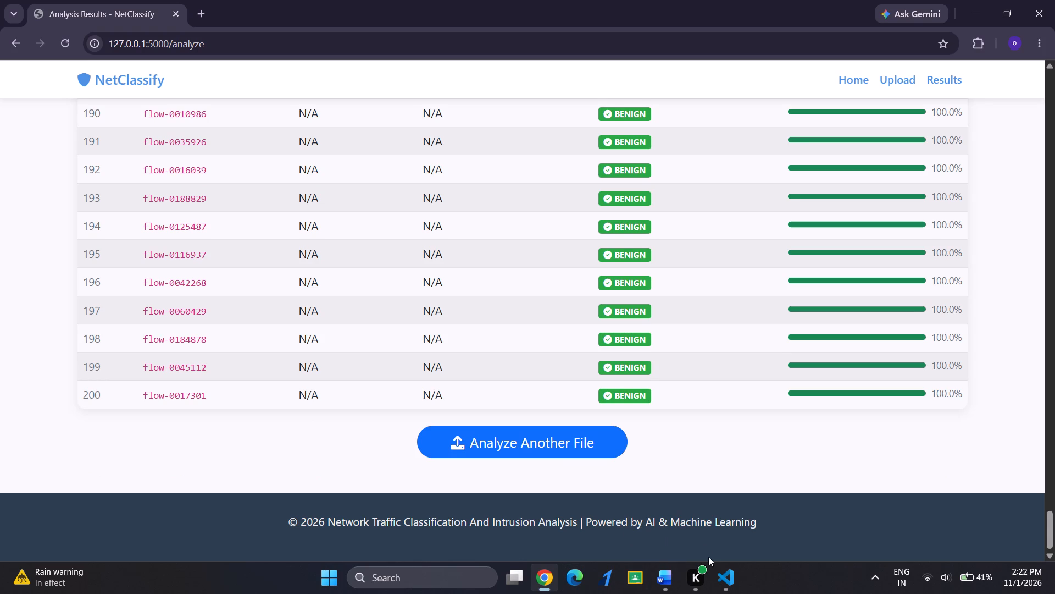
# Switch back to the Word report and review the 7.1 and 7.2 pages, including the screenshots' figure captions.
pyautogui.click(664, 565)
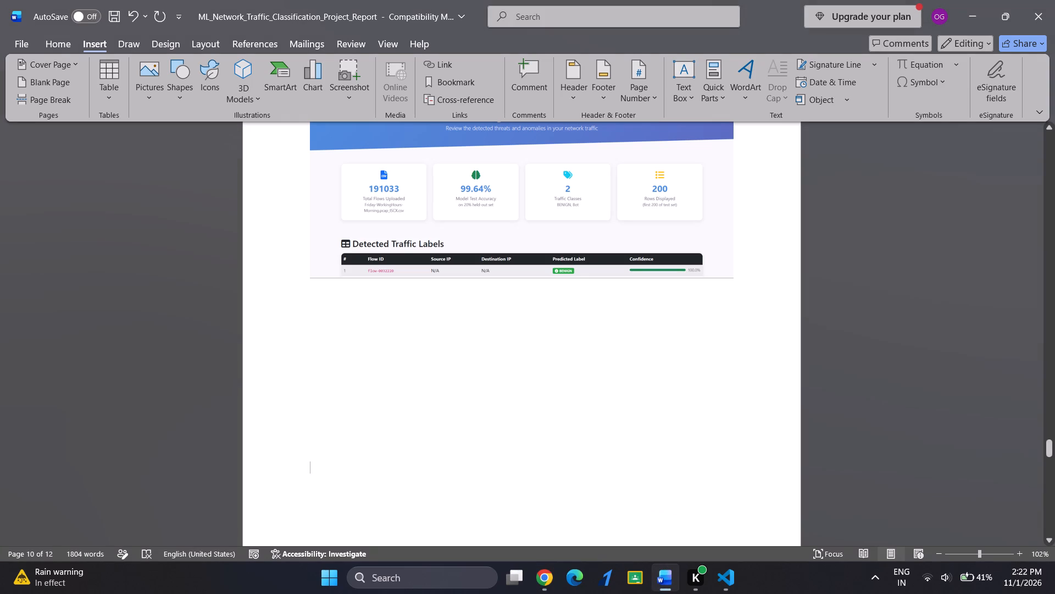
pyautogui.click(404, 326)
pyautogui.scroll(3, 425, 335)
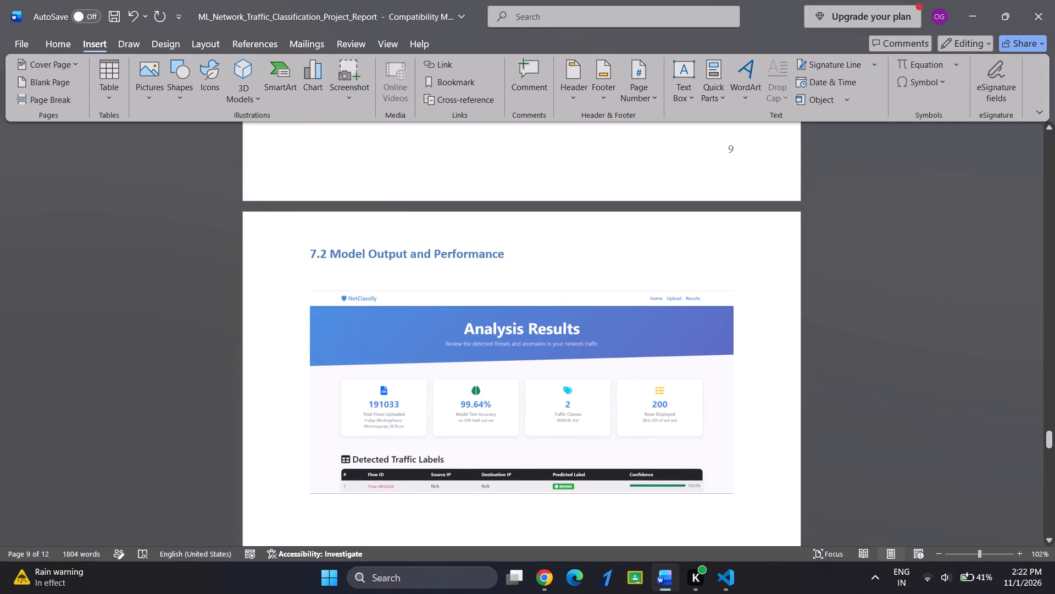
pyautogui.scroll(6, 698, 359)
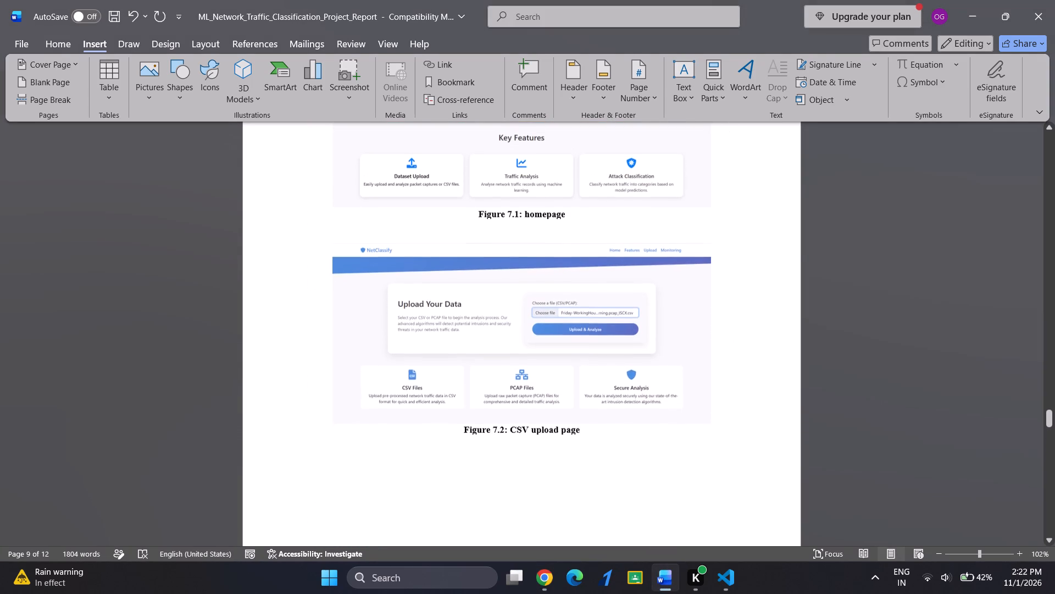
pyautogui.scroll(1, 698, 359)
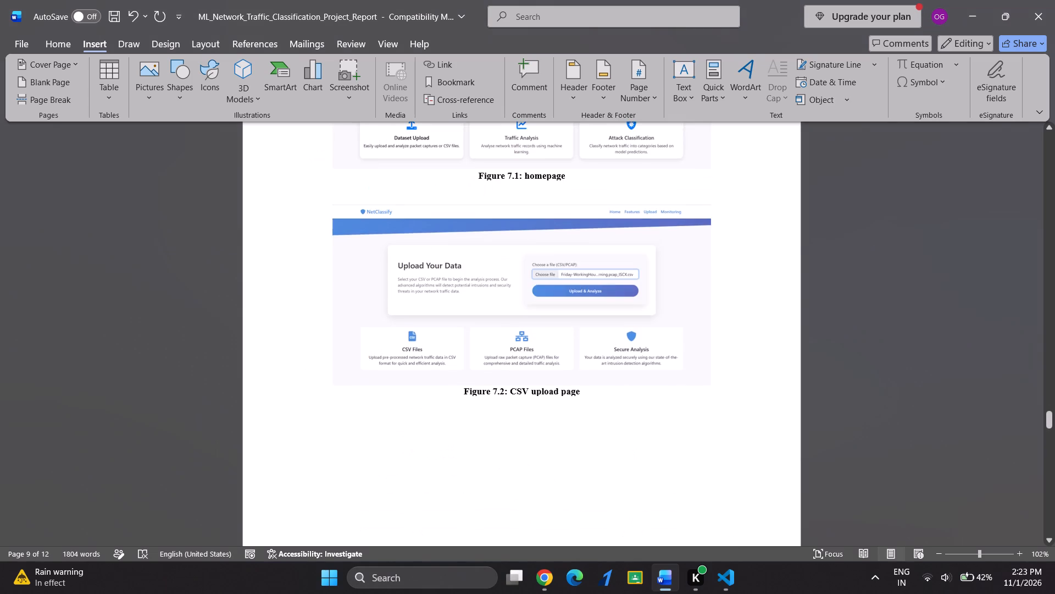
pyautogui.scroll(3, 698, 359)
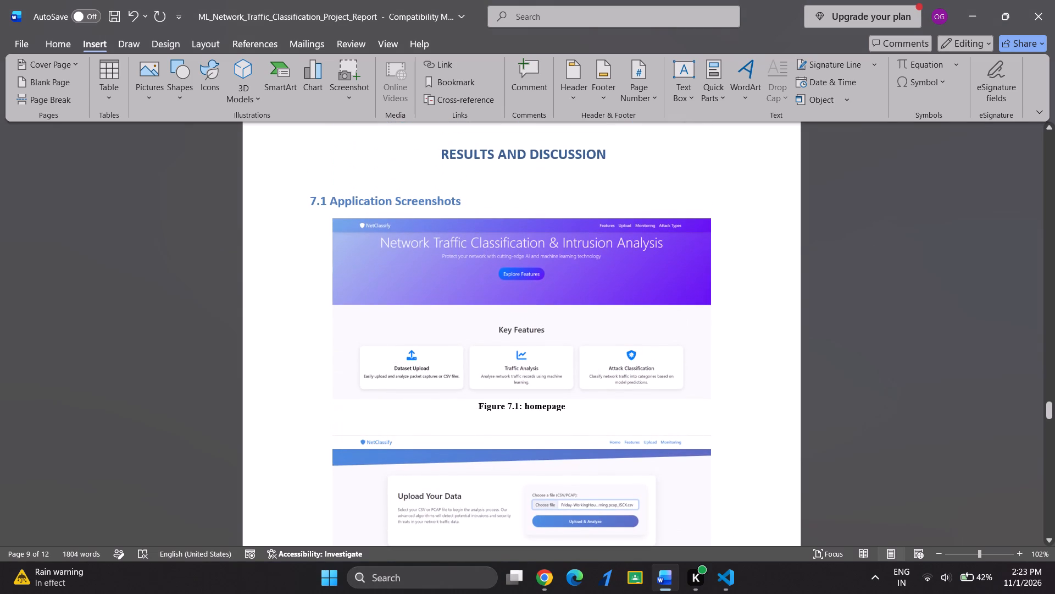
pyautogui.scroll(1, 698, 359)
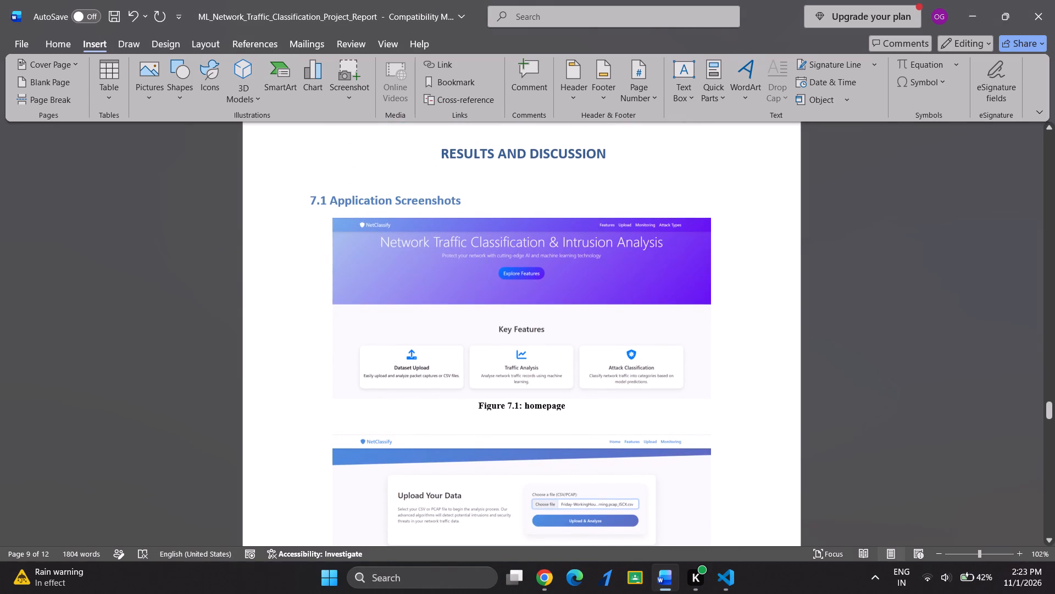
pyautogui.click(529, 403)
pyautogui.scroll(-1, 529, 403)
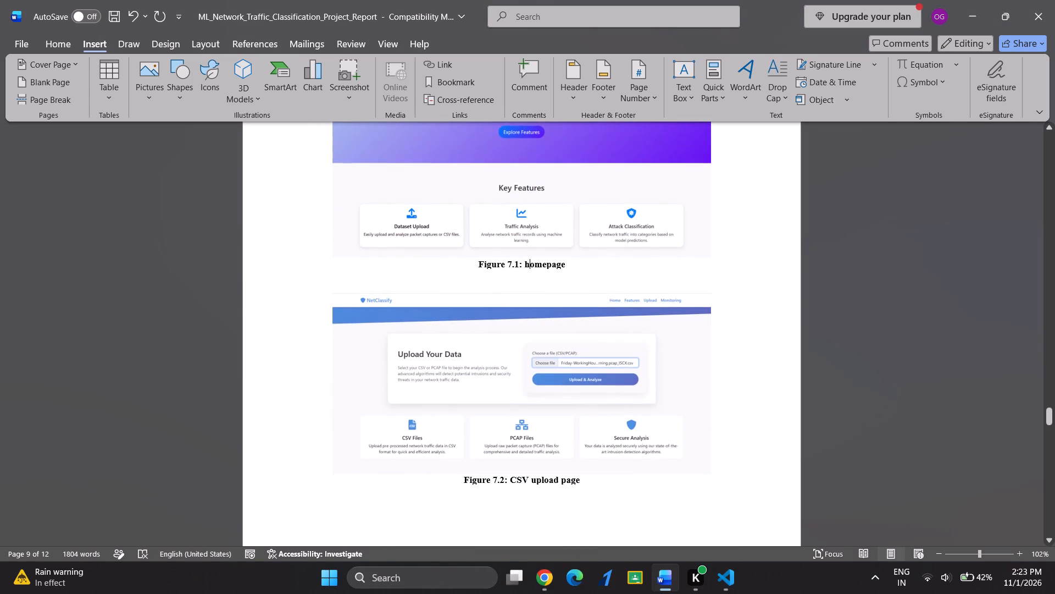
pyautogui.scroll(-3, 537, 480)
pyautogui.scroll(1, 537, 480)
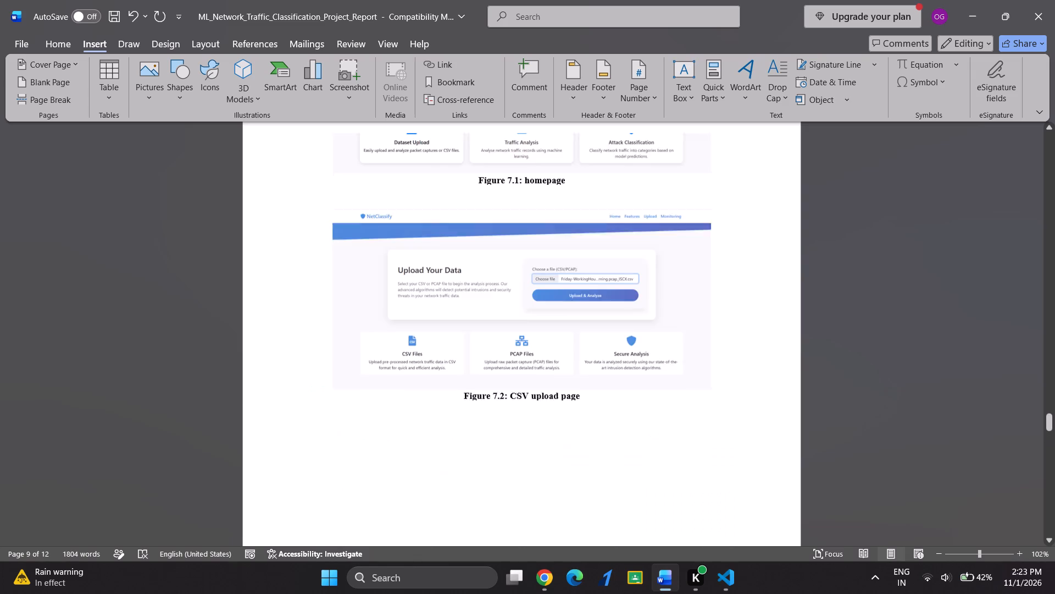
# Remove the figure numbers from the CSV upload page and homepage captions, leaving "Figure:" before each description.
pyautogui.scroll(1, 537, 480)
pyautogui.click(503, 449)
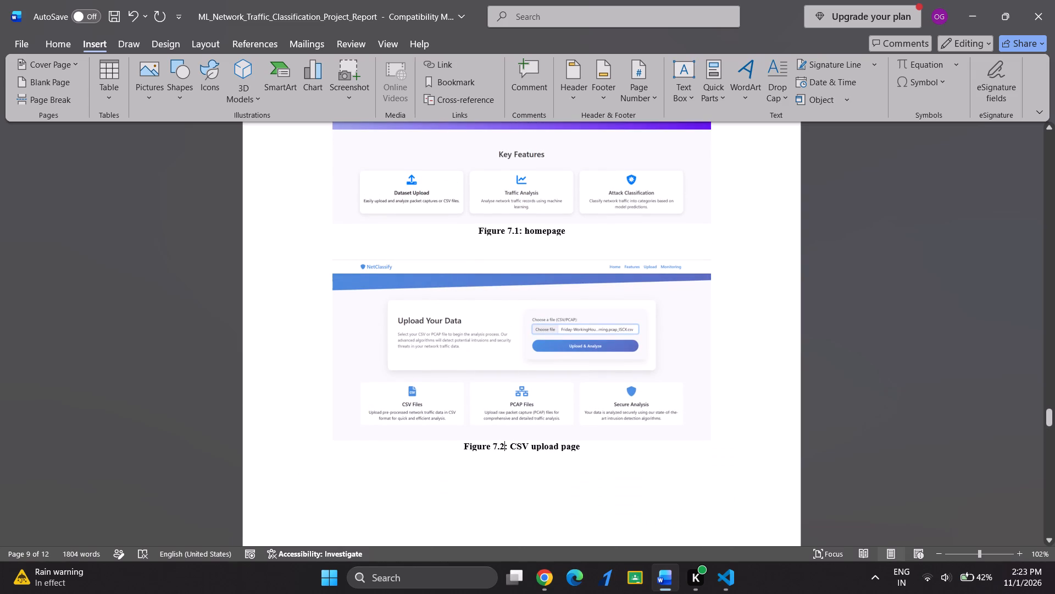
pyautogui.press('BackSpace')
pyautogui.press('BackSpace')
pyautogui.press('BackSpace')
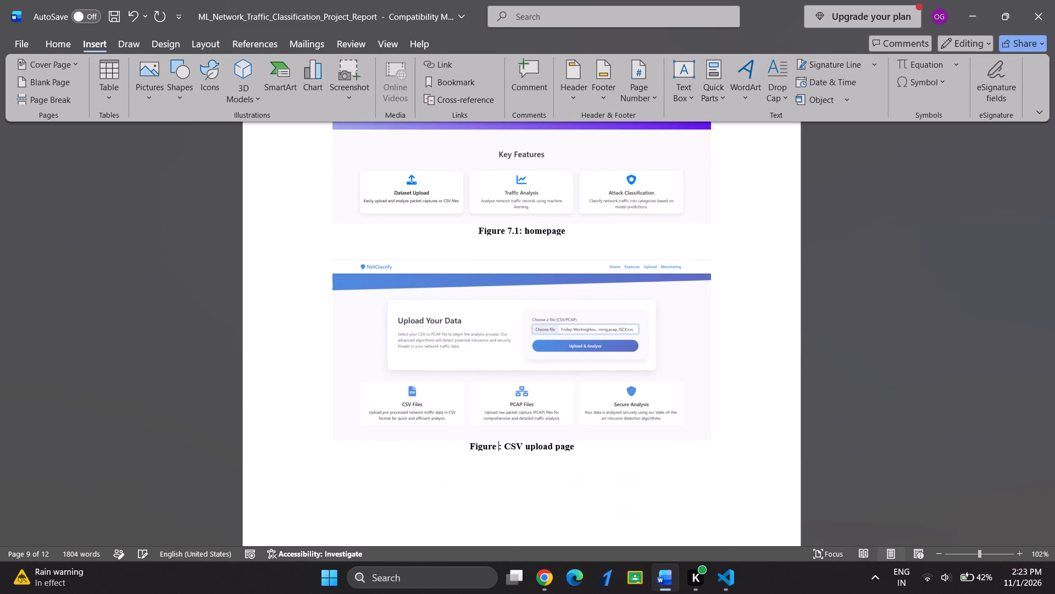
pyautogui.press('BackSpace')
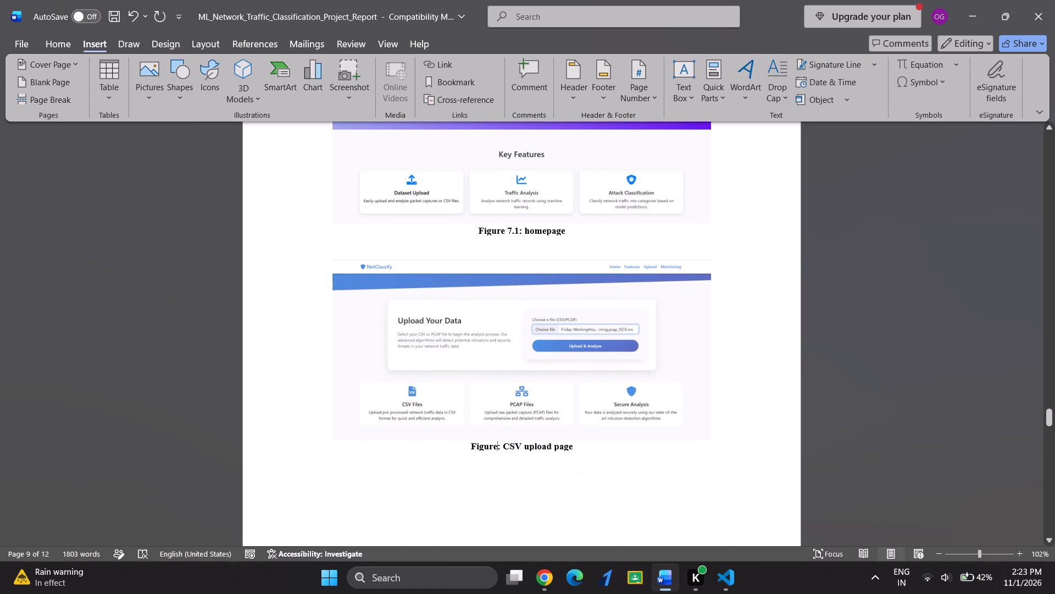
pyautogui.click(518, 231)
pyautogui.press('BackSpace')
pyautogui.press('BackSpace')
pyautogui.press('BackSpace')
pyautogui.press('BackSpace')
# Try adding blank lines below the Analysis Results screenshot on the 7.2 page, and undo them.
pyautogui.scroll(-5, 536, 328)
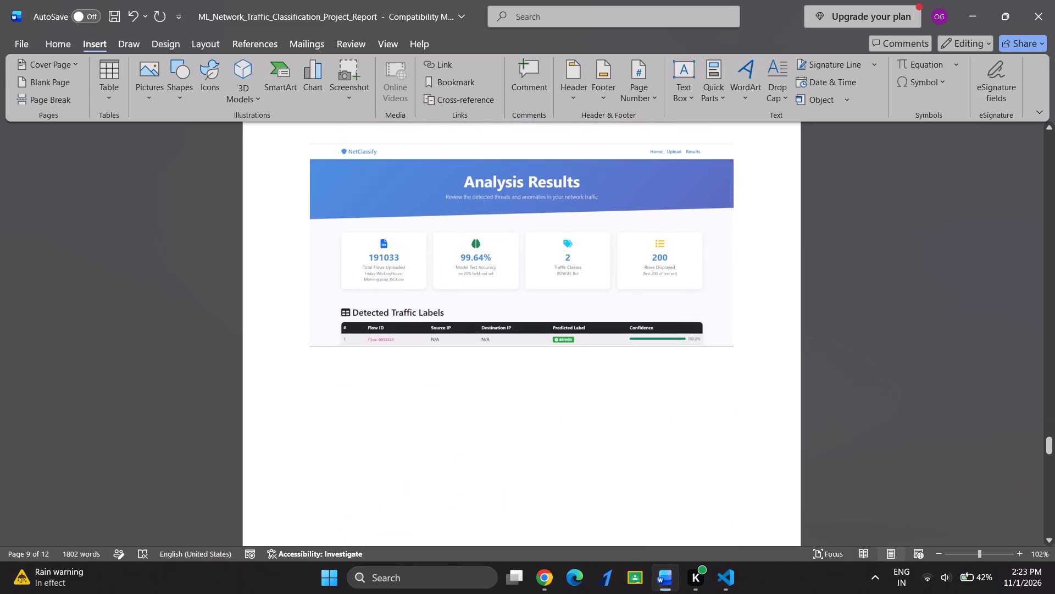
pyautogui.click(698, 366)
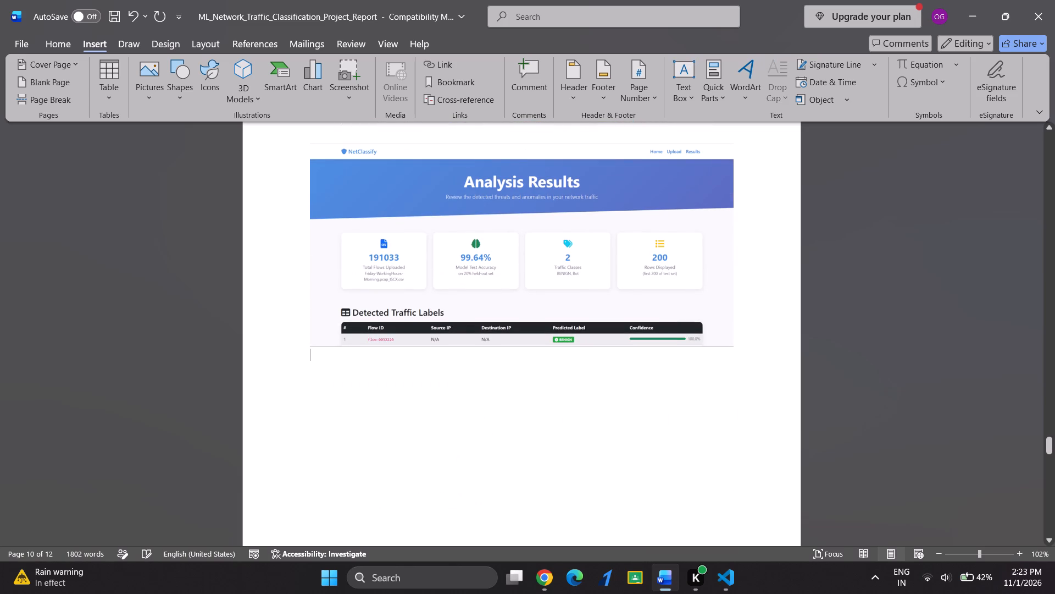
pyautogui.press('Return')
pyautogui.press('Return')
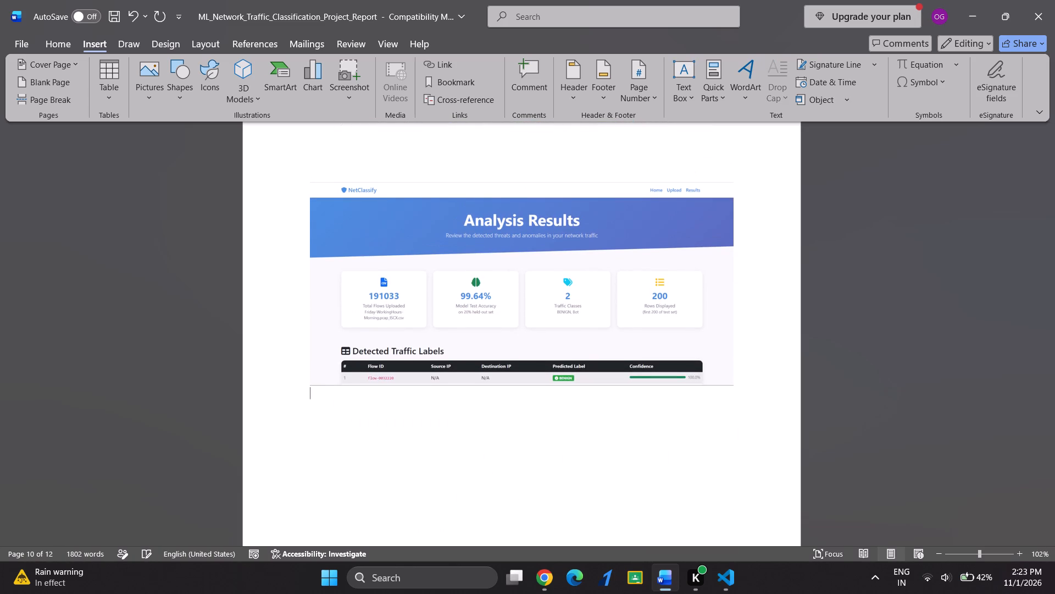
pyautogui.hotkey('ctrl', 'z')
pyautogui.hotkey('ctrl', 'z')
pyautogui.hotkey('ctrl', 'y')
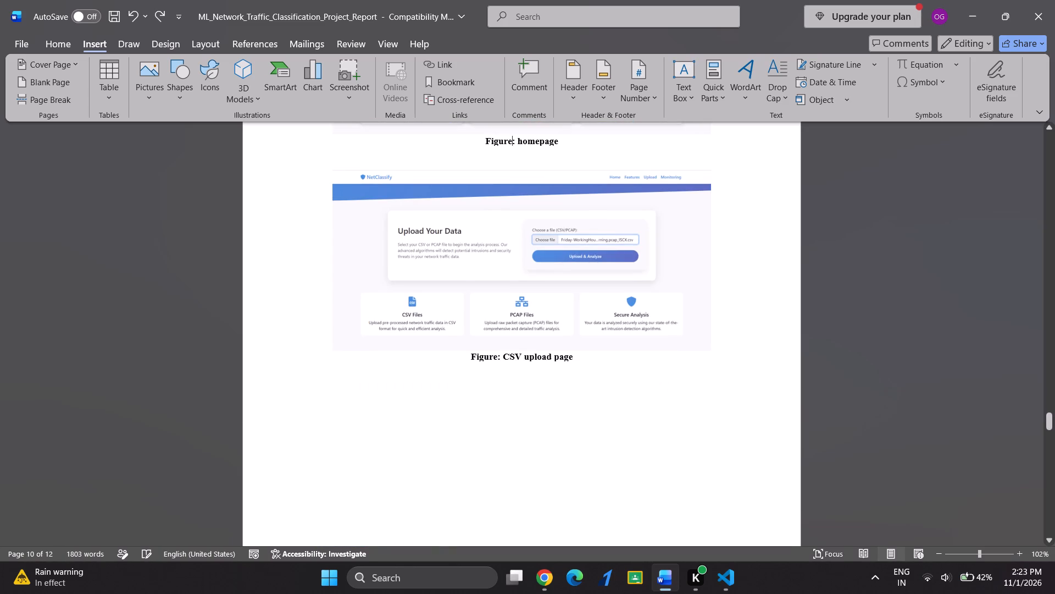
# Start a caption below the Analysis Results screenshot in section 7.2 with the text "fig".
pyautogui.scroll(-3, 698, 366)
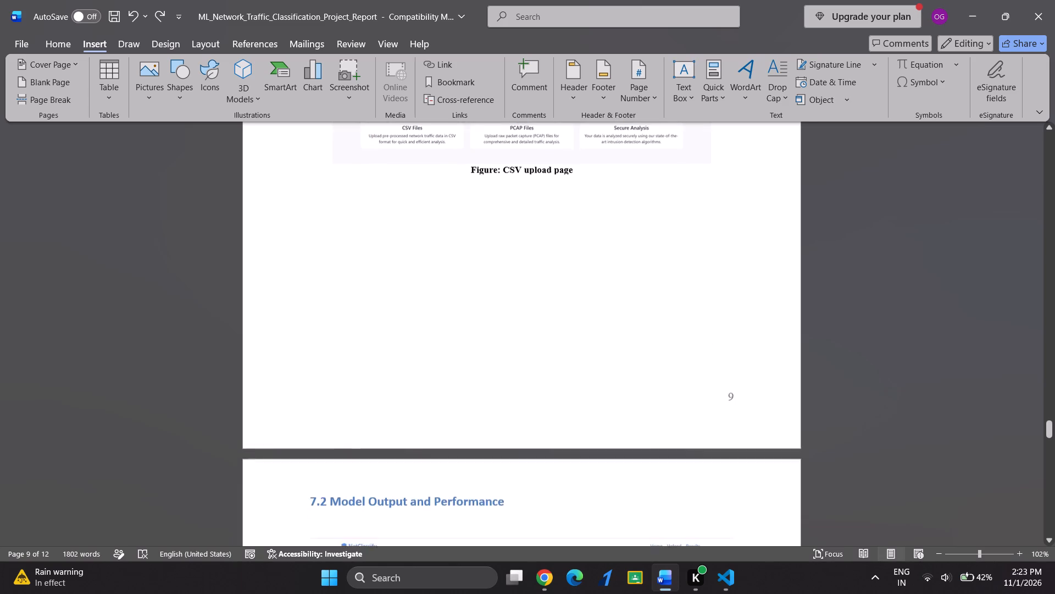
pyautogui.scroll(-3, 698, 366)
pyautogui.click(588, 444)
pyautogui.write('fig')
# Copy the formatting of the "Figure: CSV upload page" caption with Format Painter and apply it to the "fig" line in section 7.2.
pyautogui.scroll(3, 595, 399)
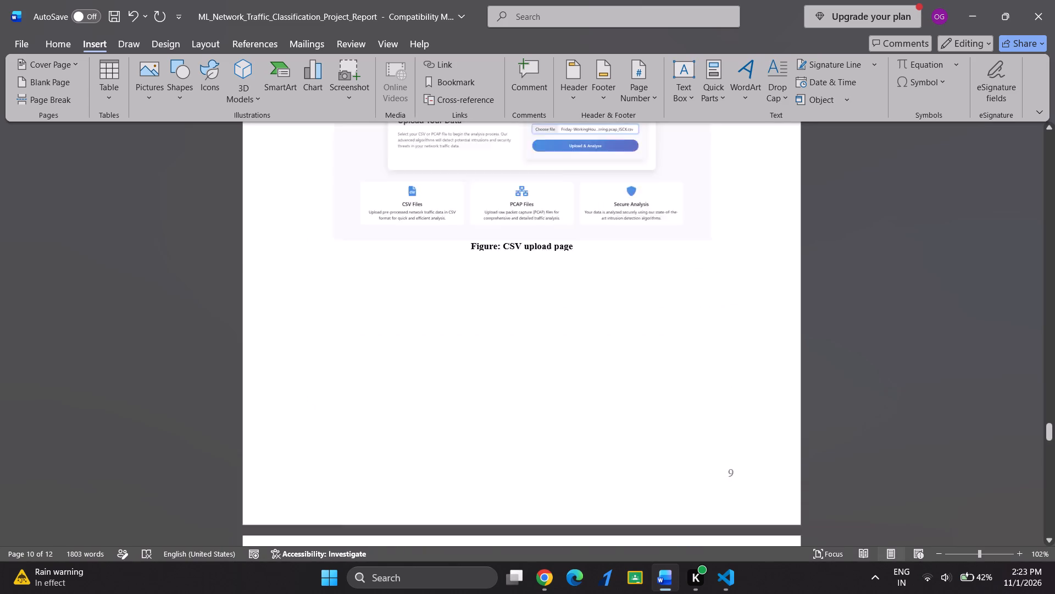
pyautogui.scroll(1, 595, 399)
pyautogui.moveTo(584, 329); pyautogui.dragTo(493, 329)
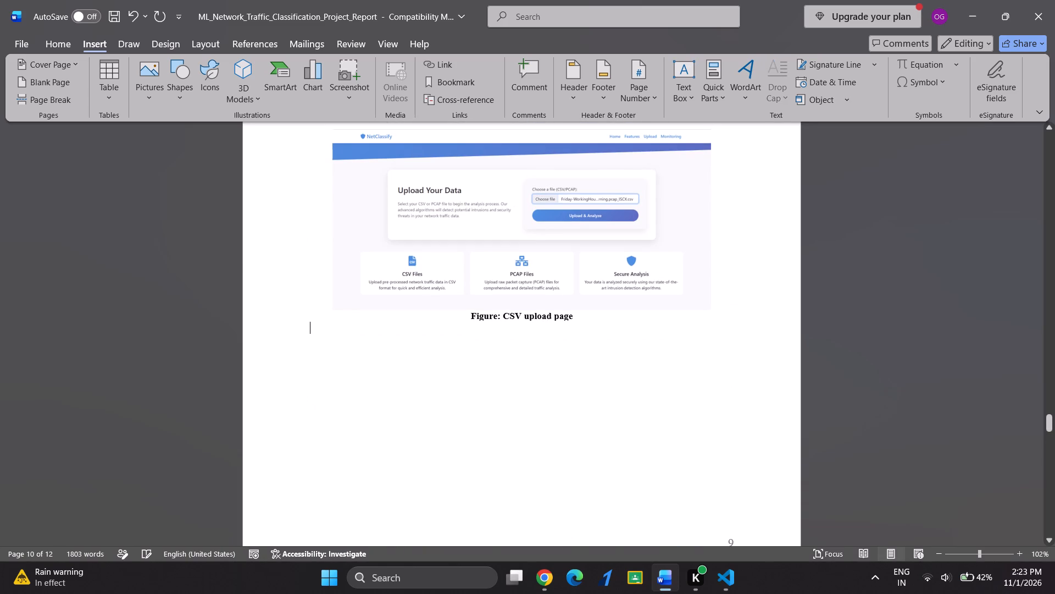
pyautogui.doubleClick(473, 324)
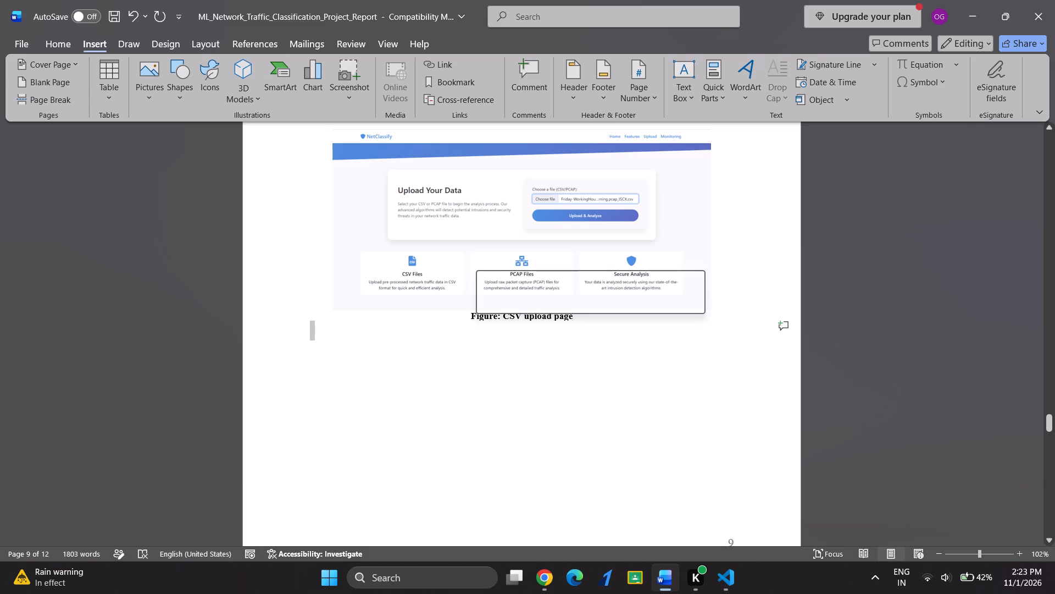
pyautogui.click(467, 320)
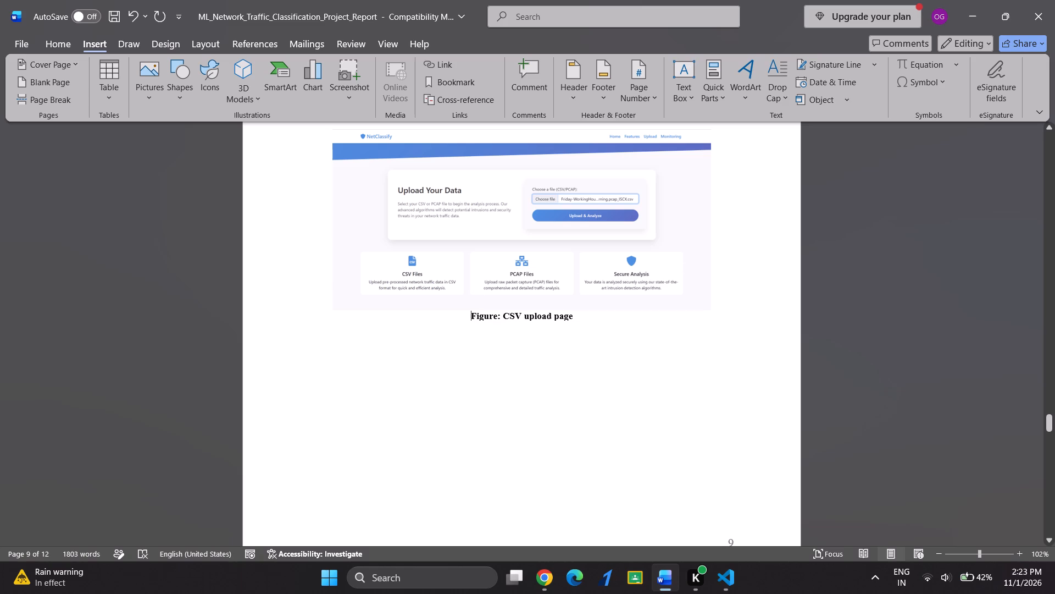
pyautogui.click(469, 315)
pyautogui.moveTo(469, 315); pyautogui.dragTo(572, 312)
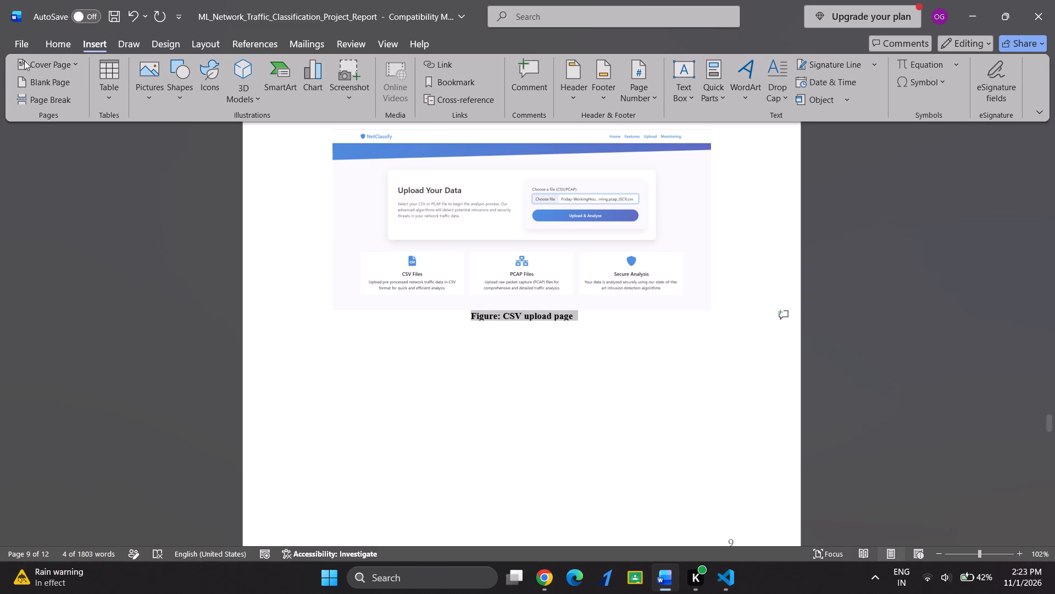
pyautogui.click(62, 42)
pyautogui.click(93, 96)
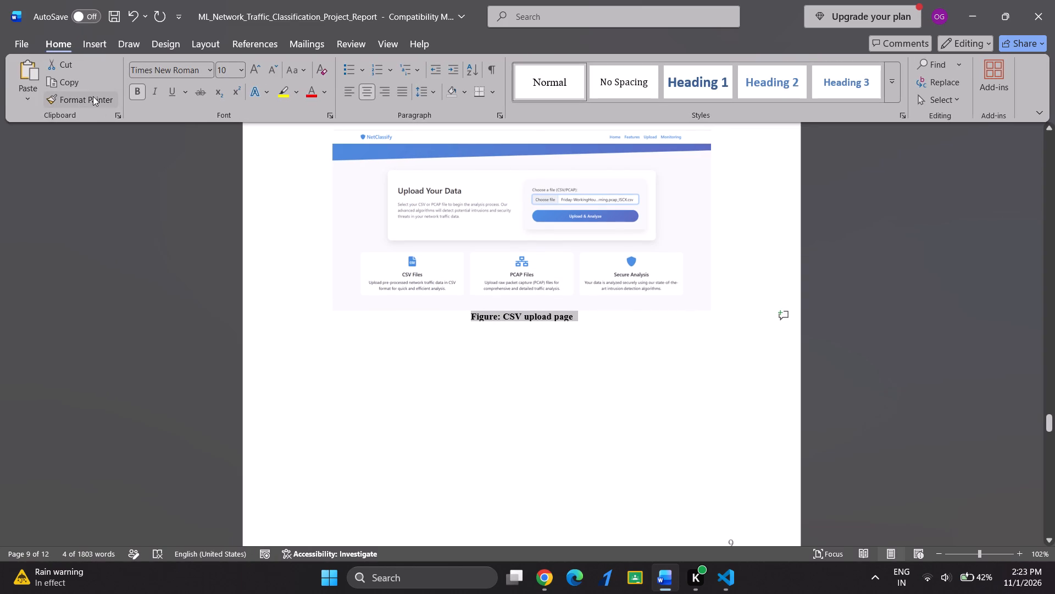
pyautogui.scroll(-5, 362, 298)
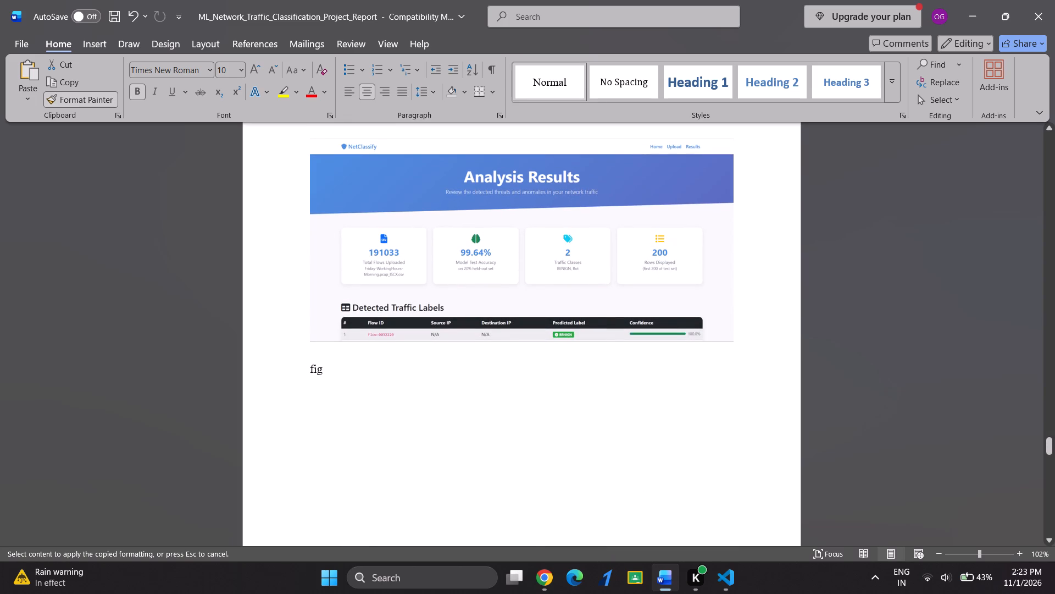
pyautogui.click(309, 369)
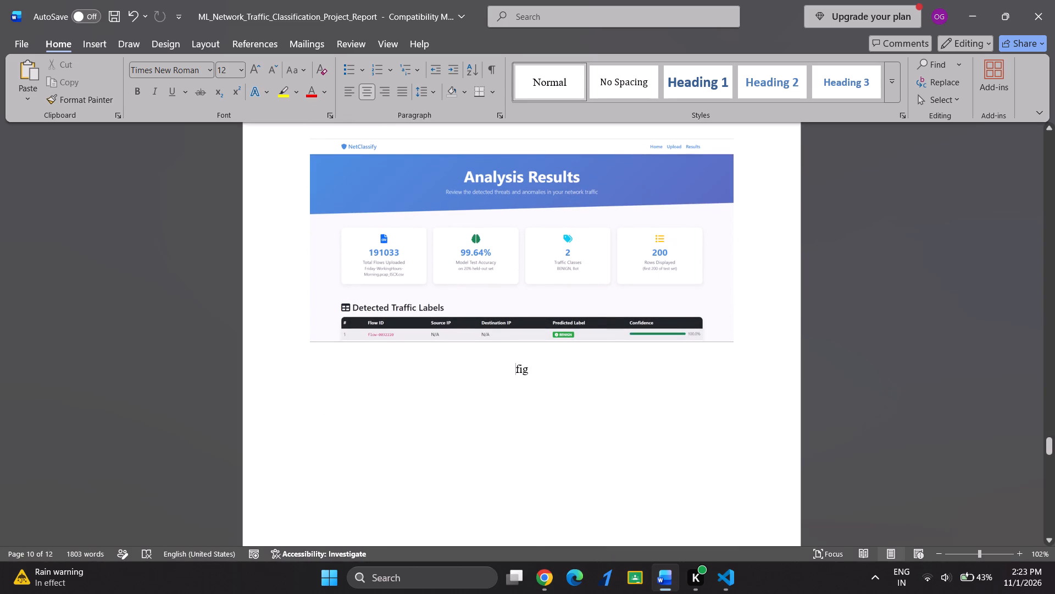
# Complete the caption under the Analysis Results screenshot as "Figure:- Analysis Results".
pyautogui.click(553, 370)
pyautogui.write('ure:-')
pyautogui.press('space')
pyautogui.scroll(1, 553, 370)
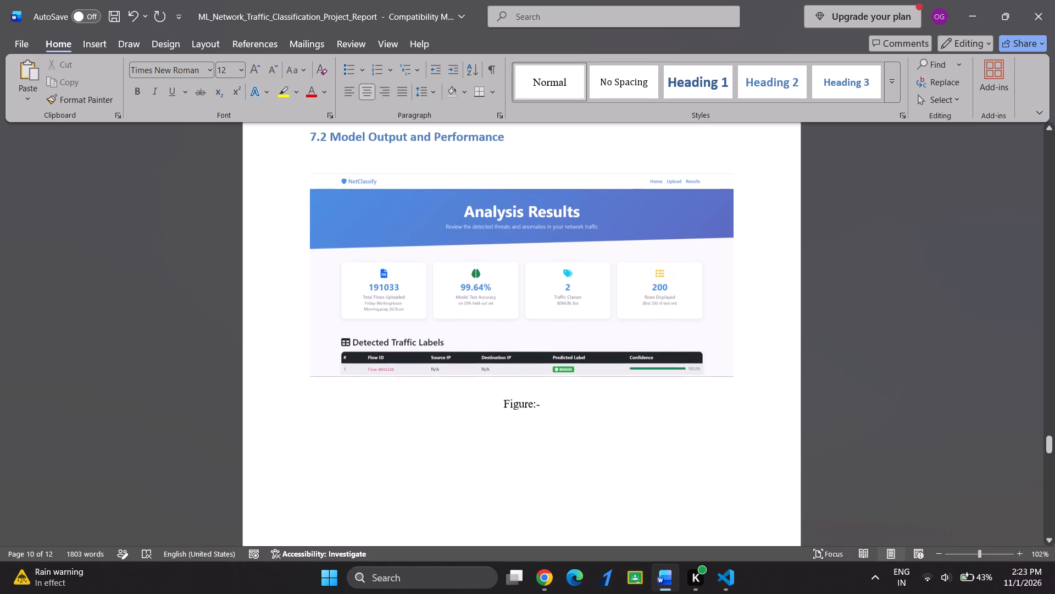
pyautogui.scroll(1, 553, 370)
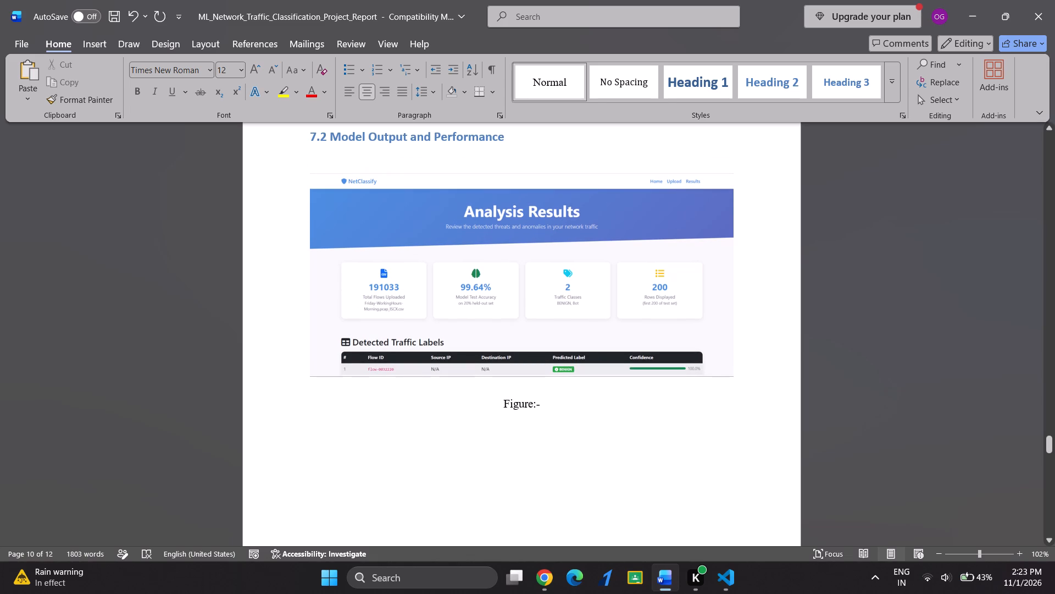
pyautogui.press('a')
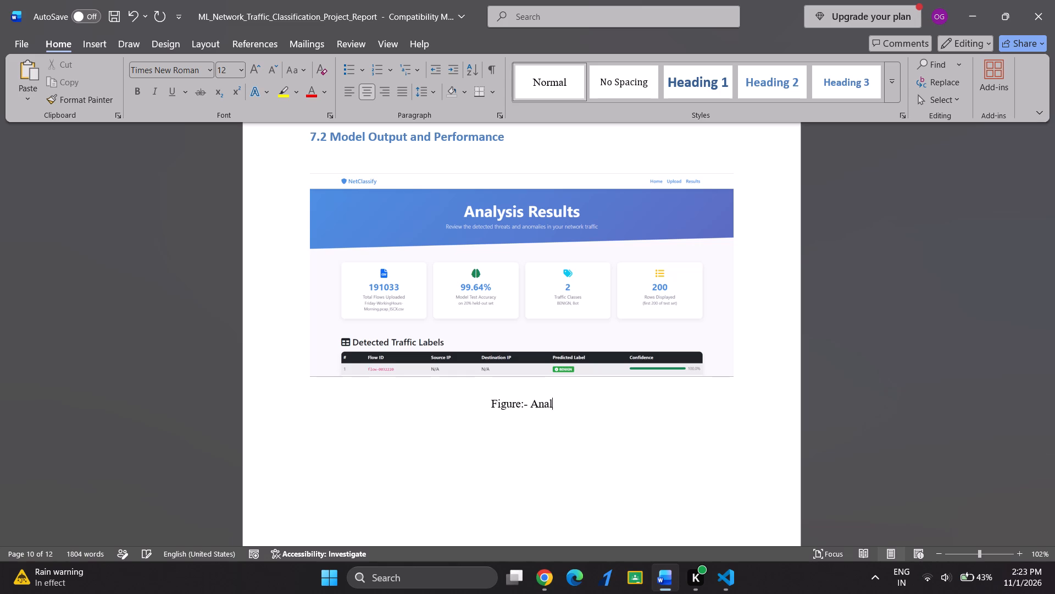
pyautogui.press('r')
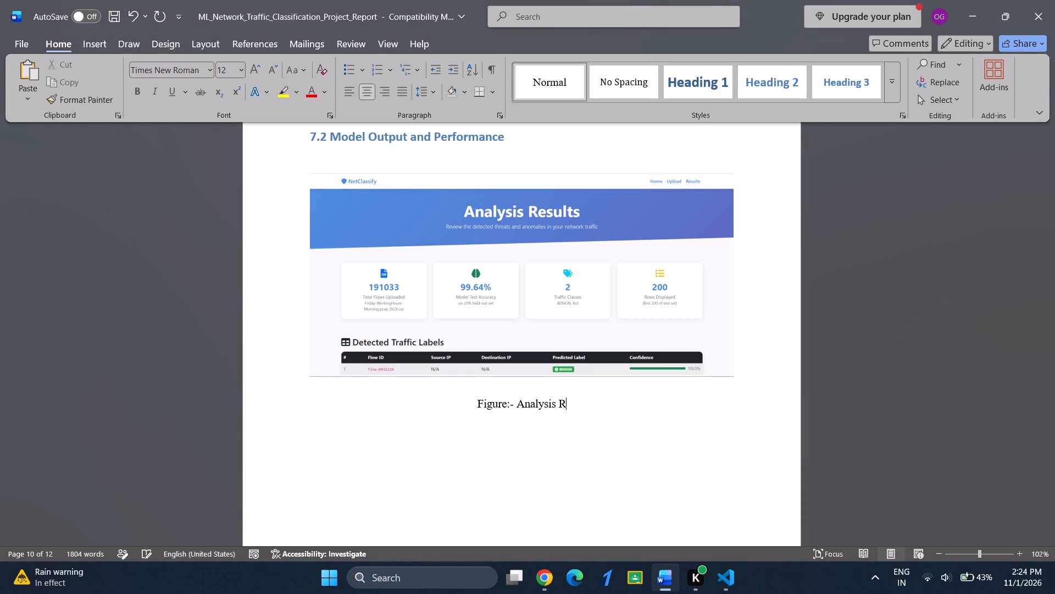
pyautogui.write('es')
pyautogui.write('ults')
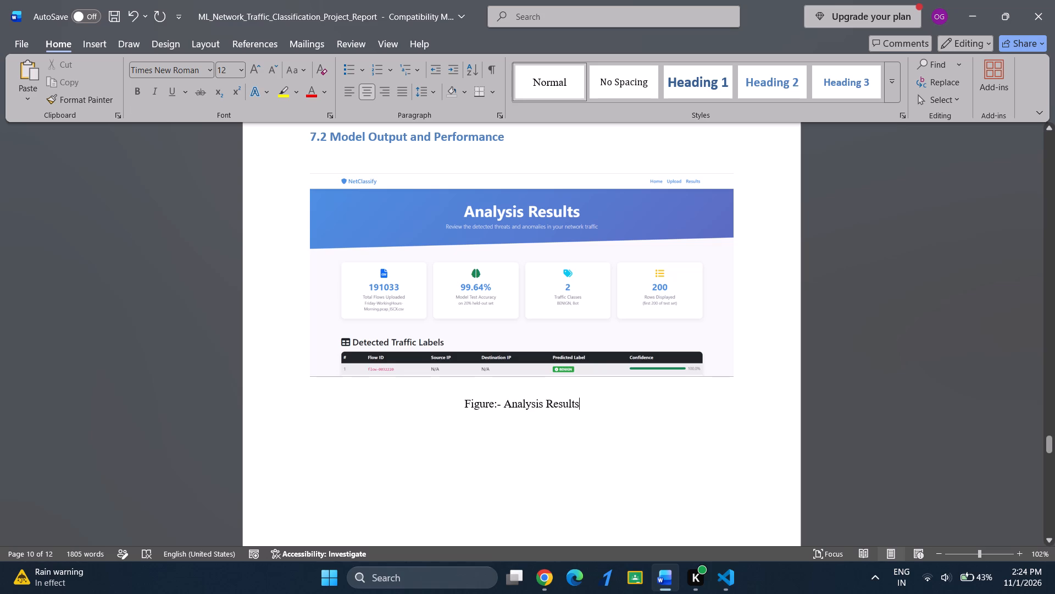
# Make the entire "Figure:- Analysis Results" caption bold.
pyautogui.moveTo(589, 396); pyautogui.dragTo(560, 398)
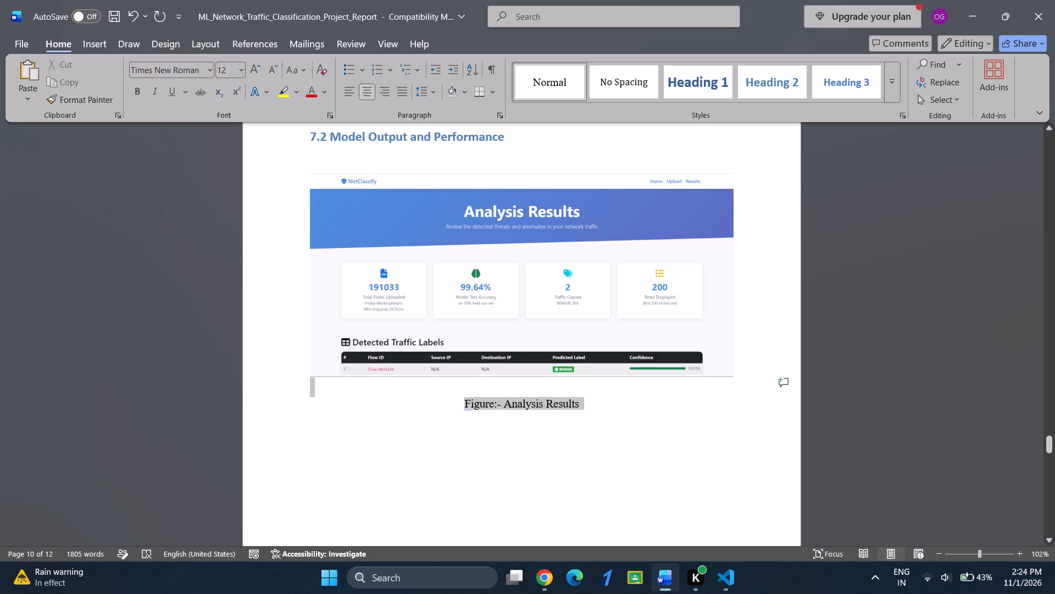
pyautogui.moveTo(560, 398); pyautogui.dragTo(563, 398)
pyautogui.click(563, 398)
pyautogui.click(576, 397)
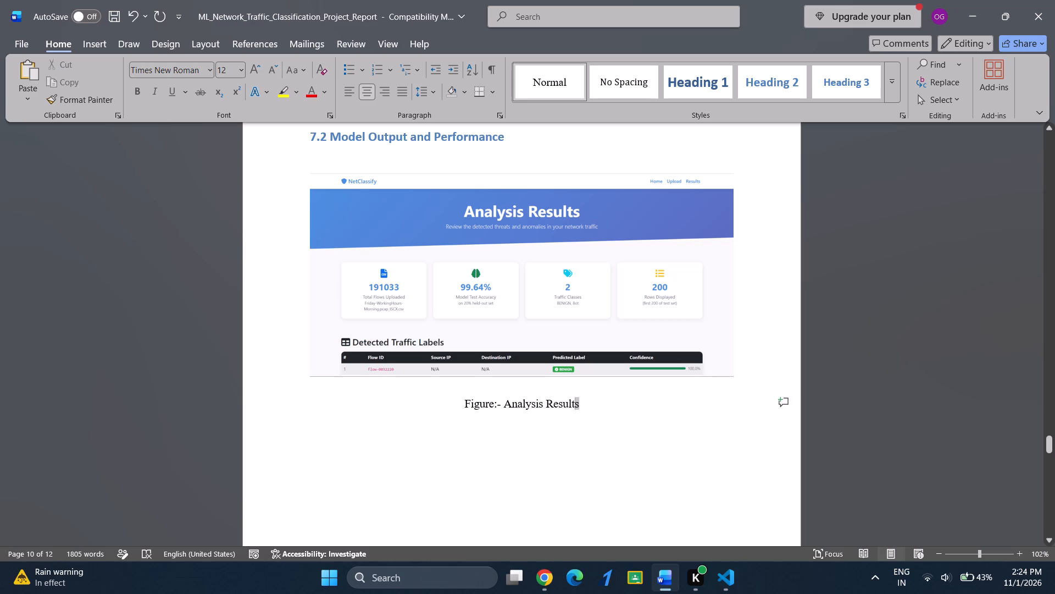
pyautogui.click(580, 400)
pyautogui.moveTo(587, 405); pyautogui.dragTo(445, 408)
pyautogui.hotkey('ctrl', 'b')
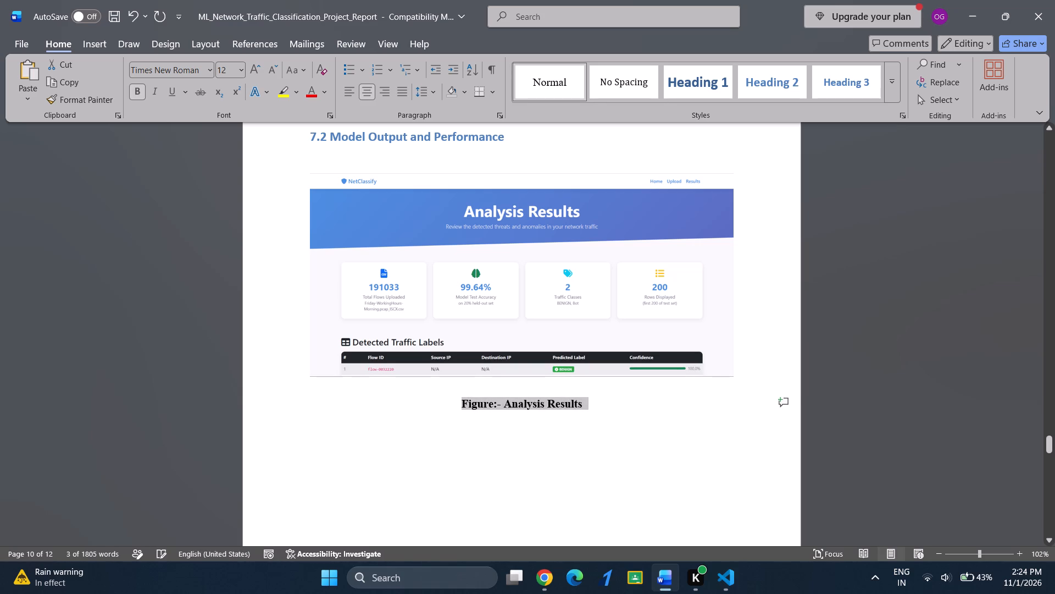
# Add blank lines after the "Figure:- Analysis Results" caption, above the 7.3 Test Cases heading.
pyautogui.click(655, 403)
pyautogui.press('Return')
pyautogui.press('Return')
pyautogui.press('Return')
pyautogui.press('BackSpace')
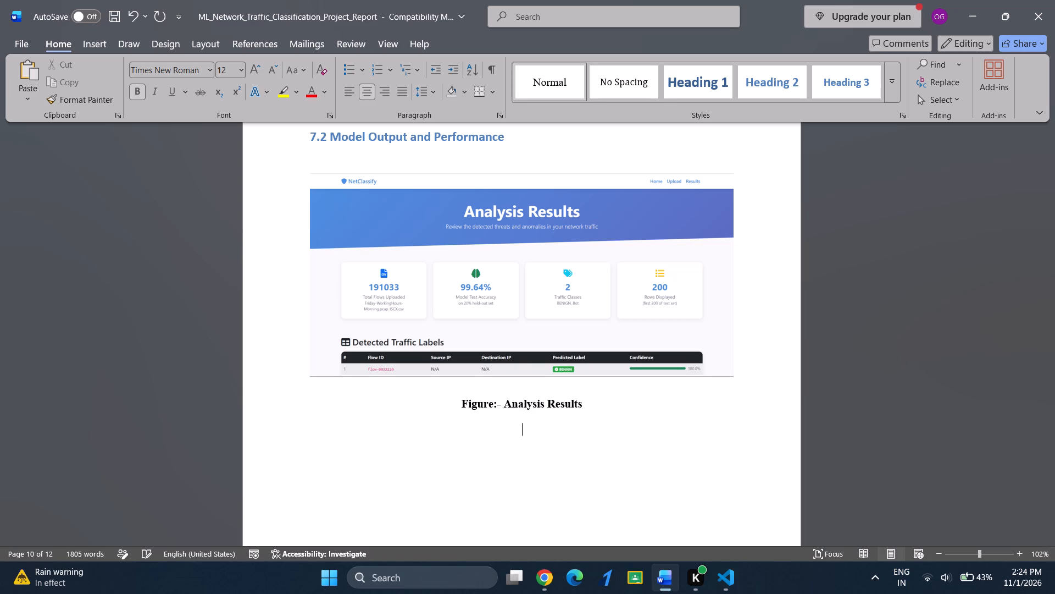
pyautogui.press('BackSpace')
pyautogui.press('Return')
pyautogui.press('Return')
pyautogui.scroll(-5, 655, 403)
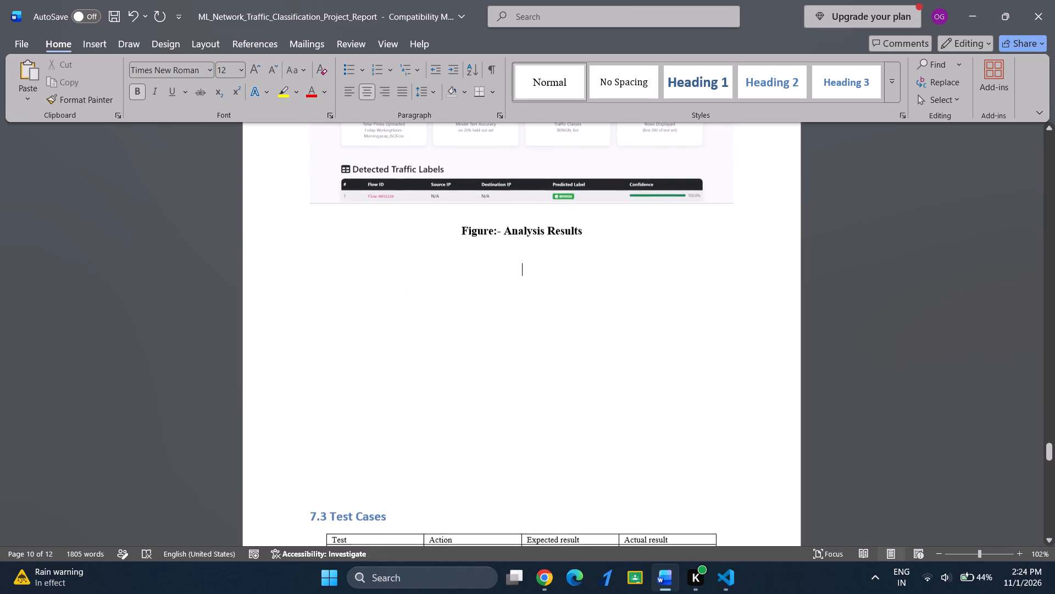
pyautogui.click(97, 47)
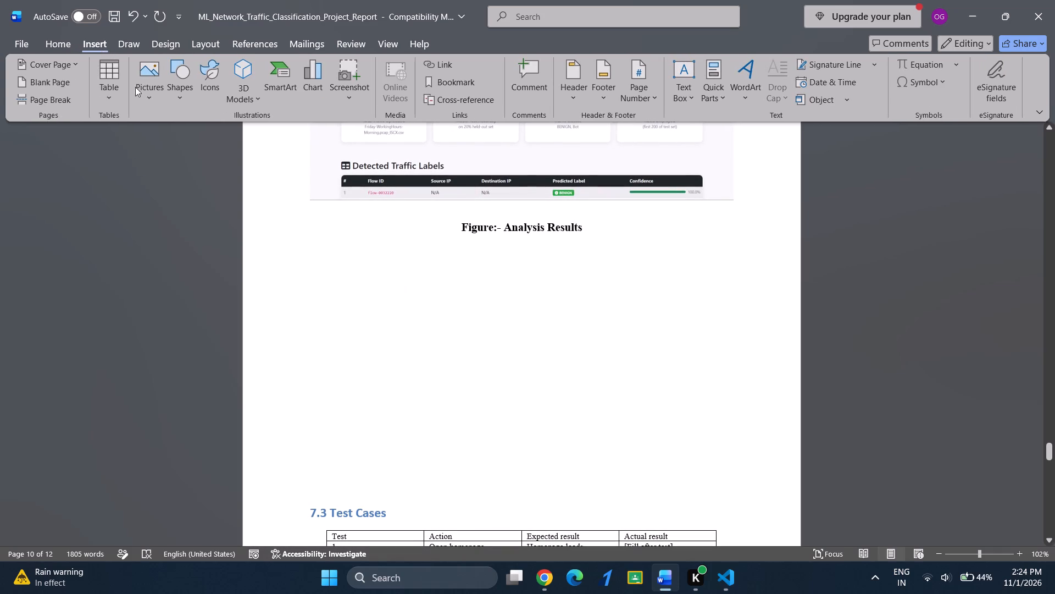
pyautogui.click(139, 88)
pyautogui.click(169, 141)
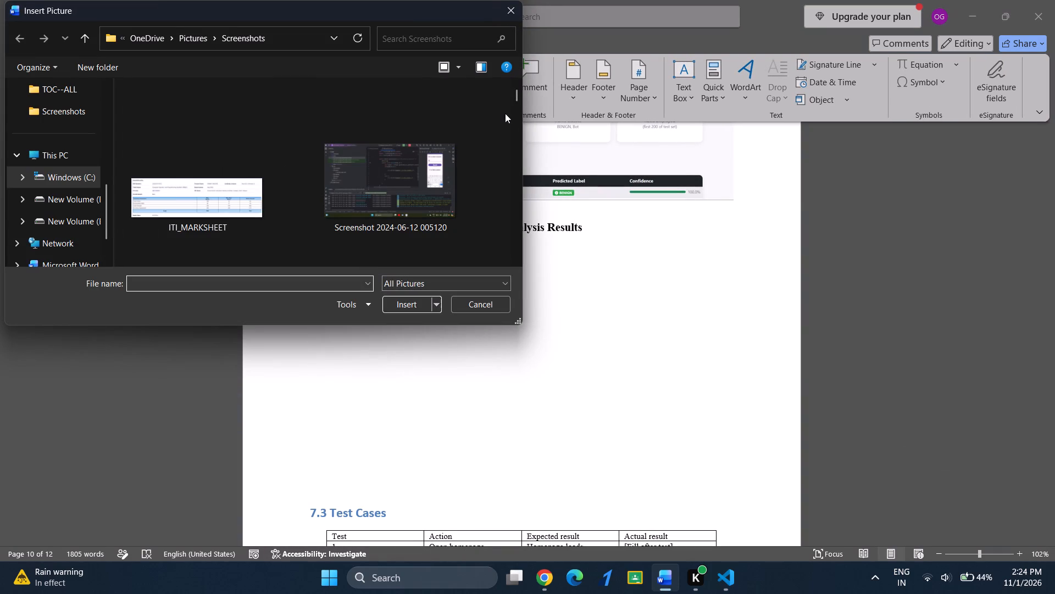
pyautogui.scroll(-1, 59, 191)
pyautogui.scroll(4, 59, 191)
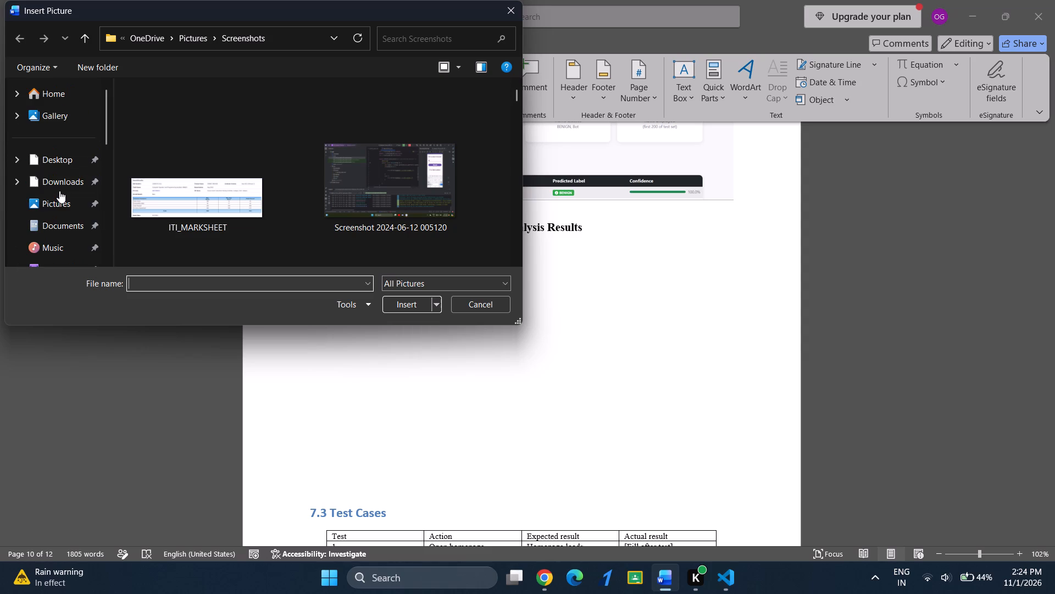
pyautogui.click(65, 205)
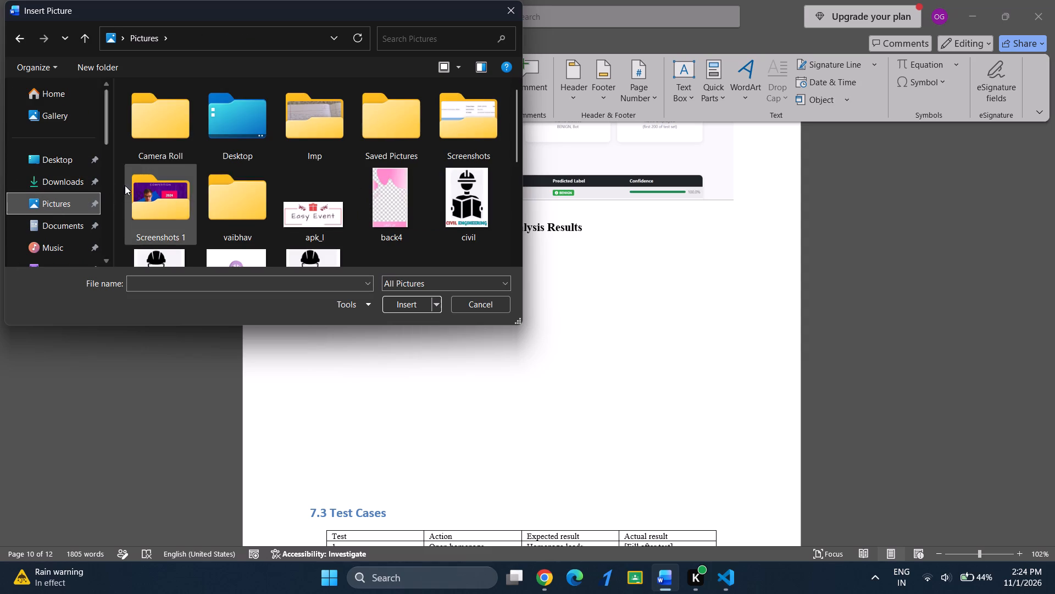
pyautogui.doubleClick(477, 137)
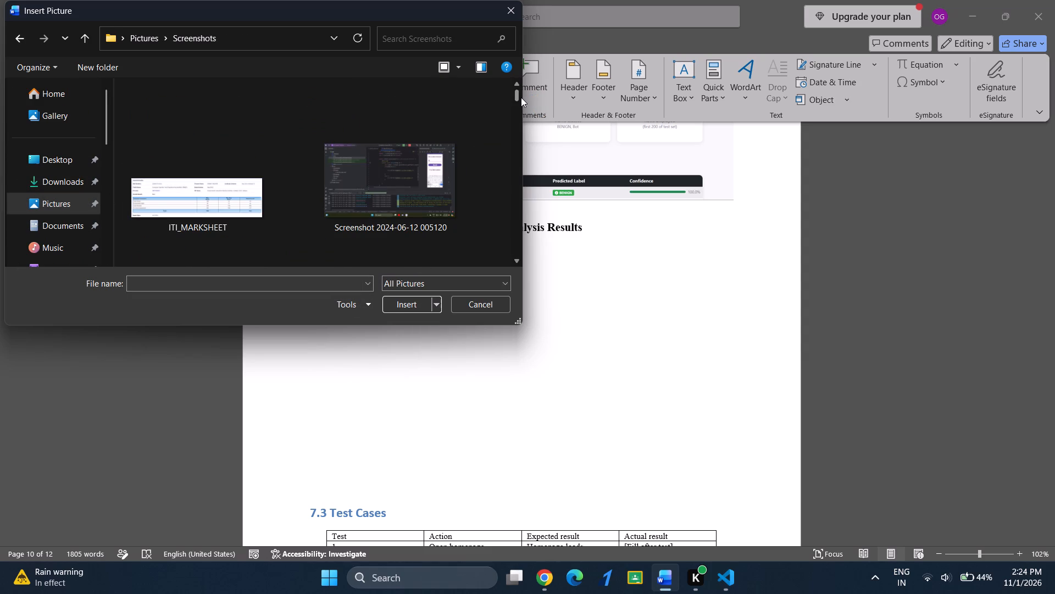
pyautogui.moveTo(521, 97); pyautogui.dragTo(496, 397)
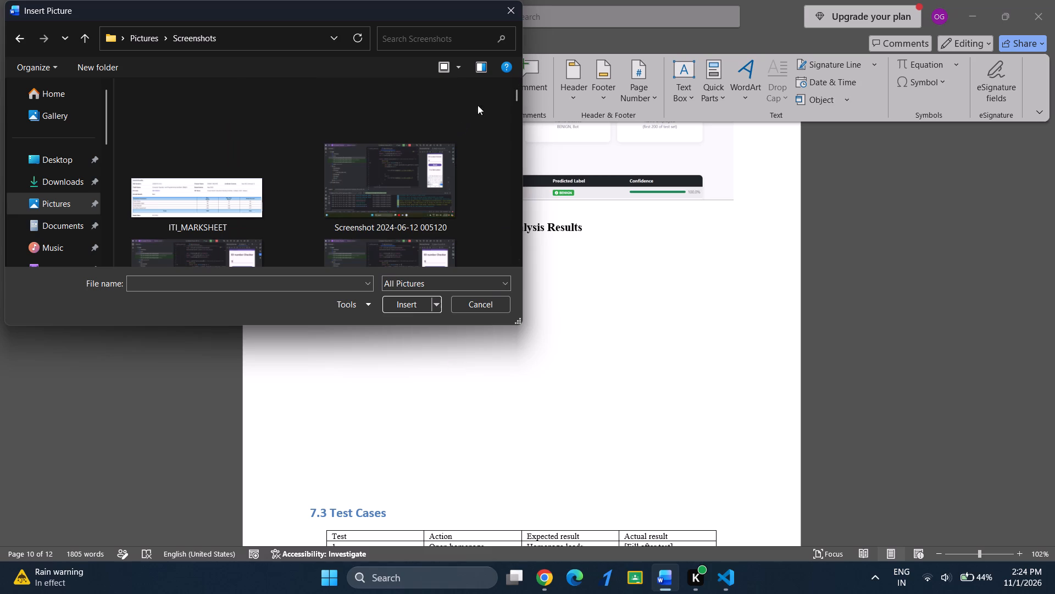
pyautogui.moveTo(514, 95); pyautogui.dragTo(499, 253)
pyautogui.click(261, 202)
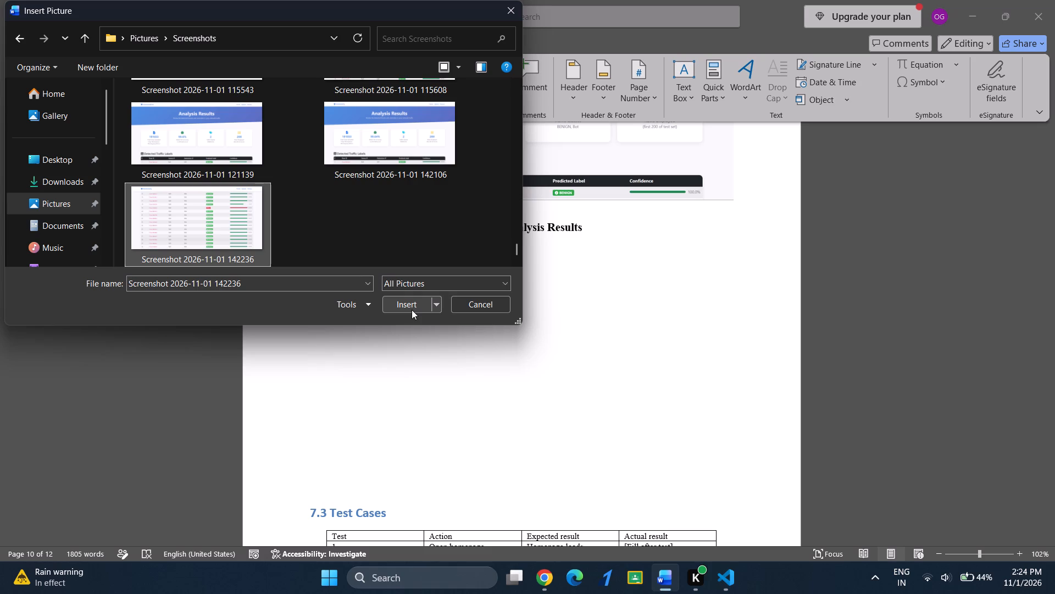
# Switch to Chrome and capture a screenshot of the NetClassify page showing the Detected Traffic Labels table from its heading through row 14.
pyautogui.click(540, 577)
pyautogui.scroll(-1, 519, 329)
pyautogui.scroll(14, 519, 329)
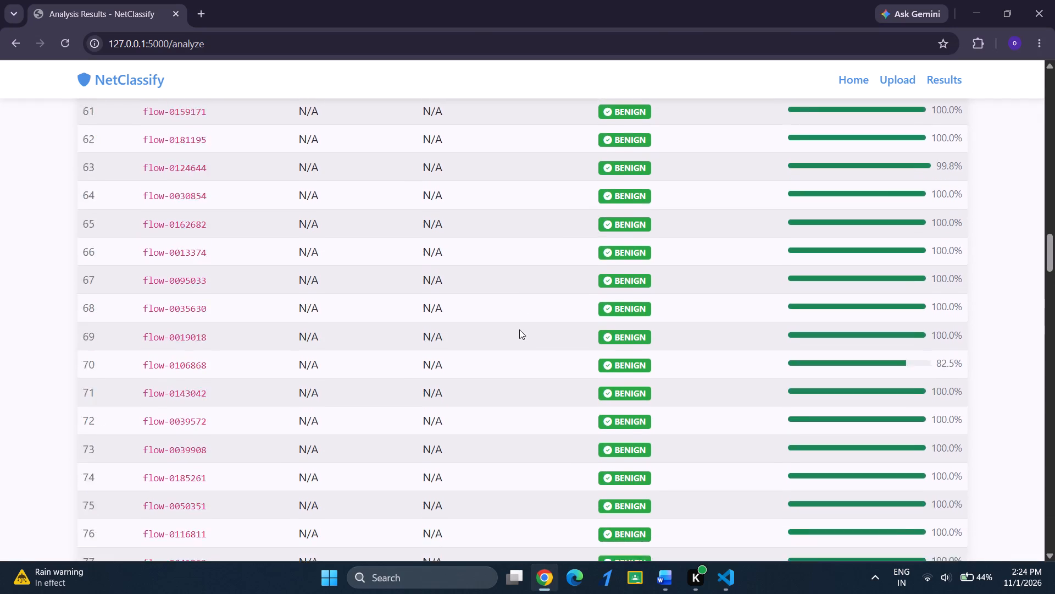
pyautogui.scroll(2, 519, 329)
pyautogui.scroll(-4, 519, 329)
pyautogui.scroll(2, 519, 329)
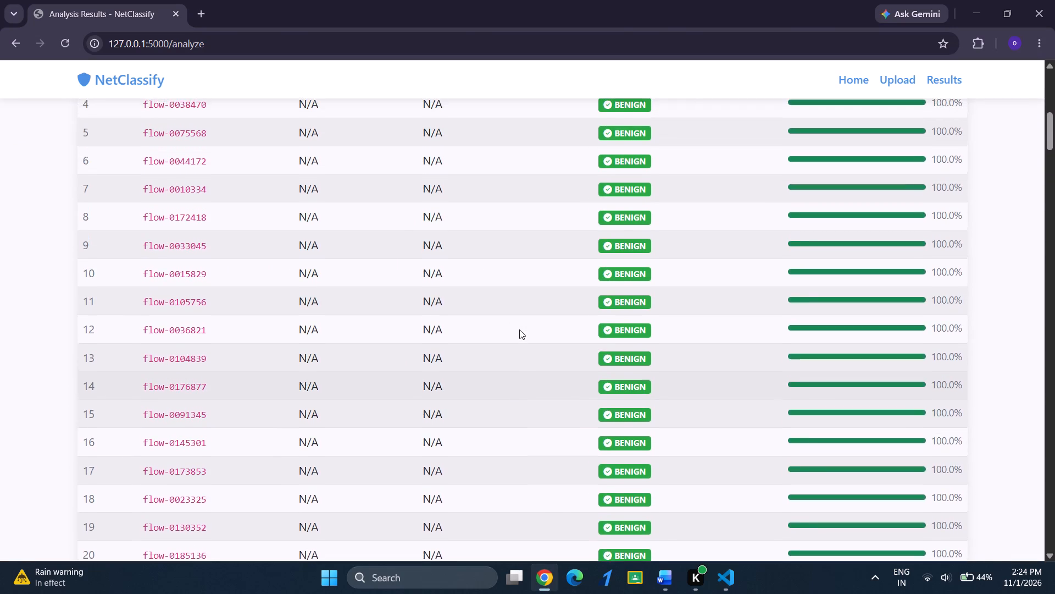
pyautogui.scroll(3, 519, 329)
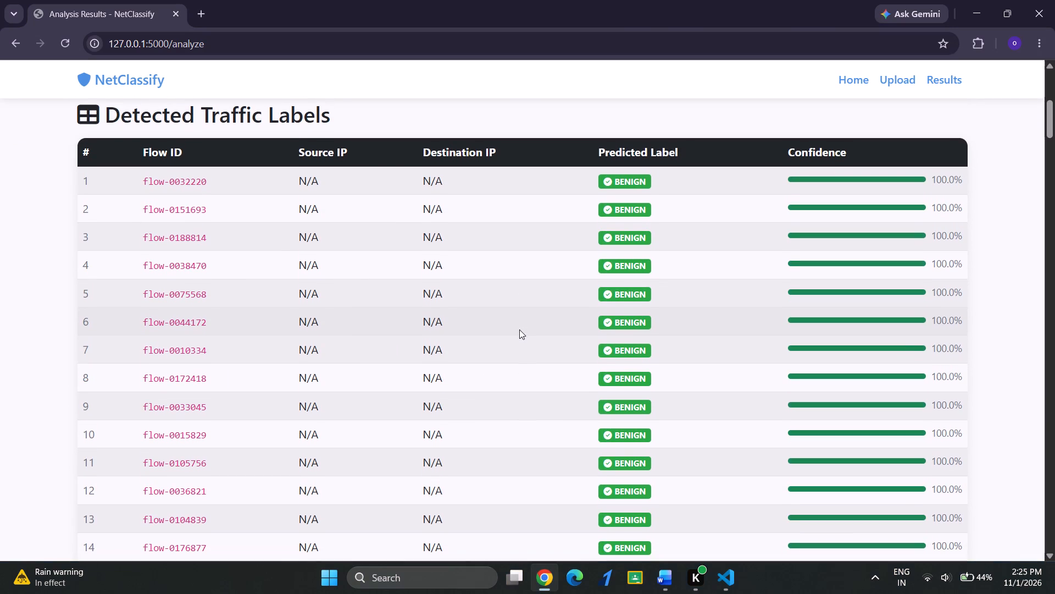
pyautogui.press('Print')
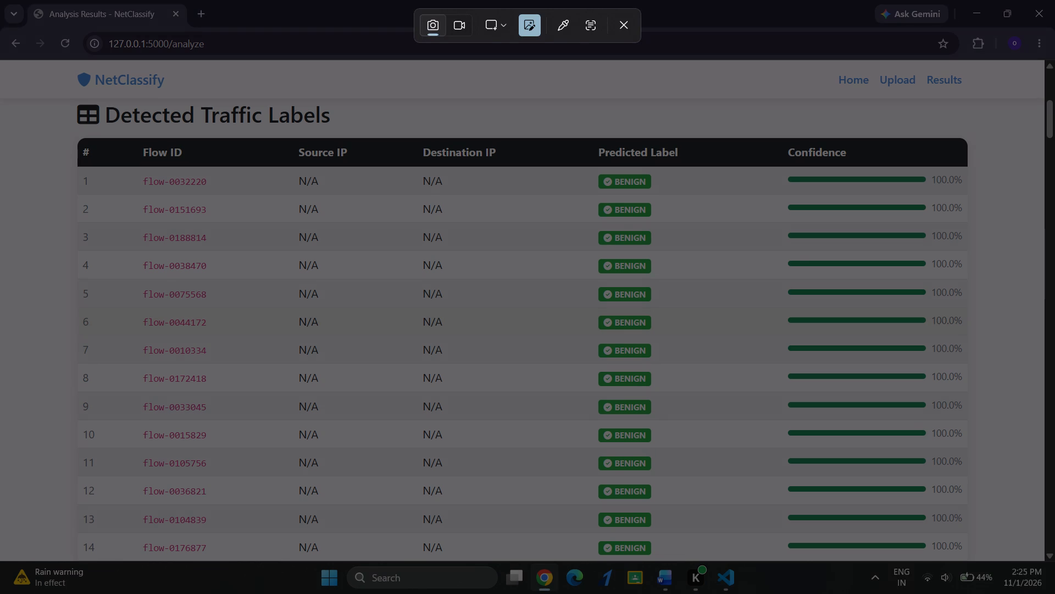
pyautogui.moveTo(0, 58); pyautogui.dragTo(1028, 576)
pyautogui.hscroll(6, 609, 334)
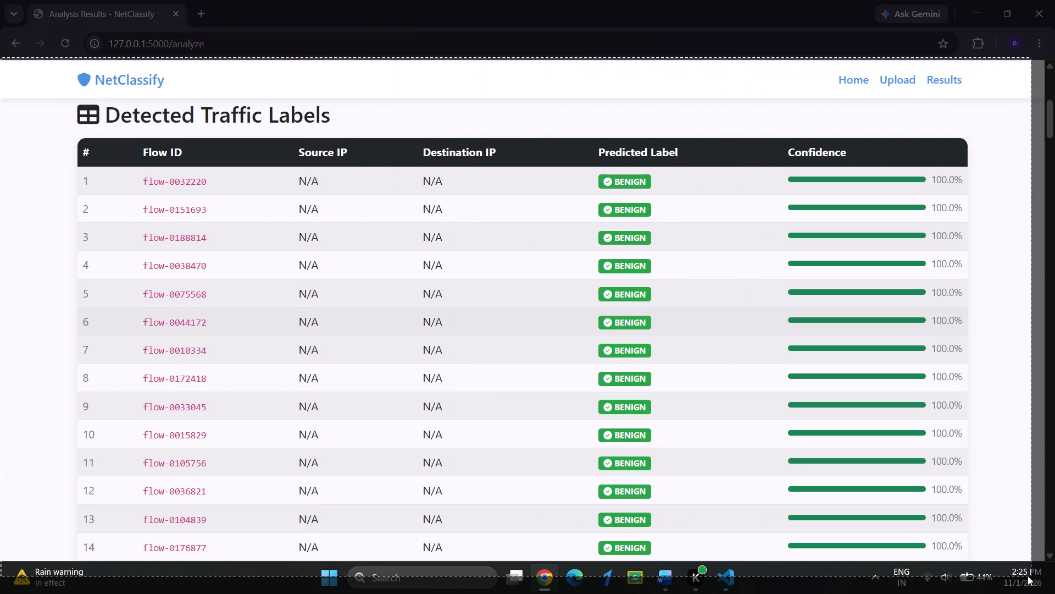
pyautogui.moveTo(1028, 576); pyautogui.dragTo(1045, 559)
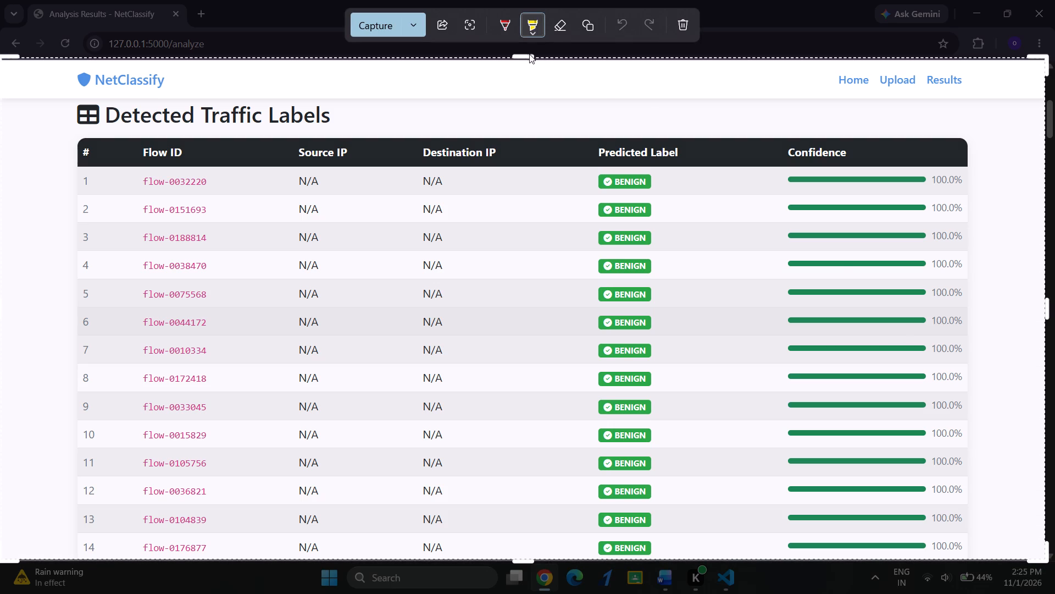
pyautogui.moveTo(529, 56); pyautogui.dragTo(529, 61)
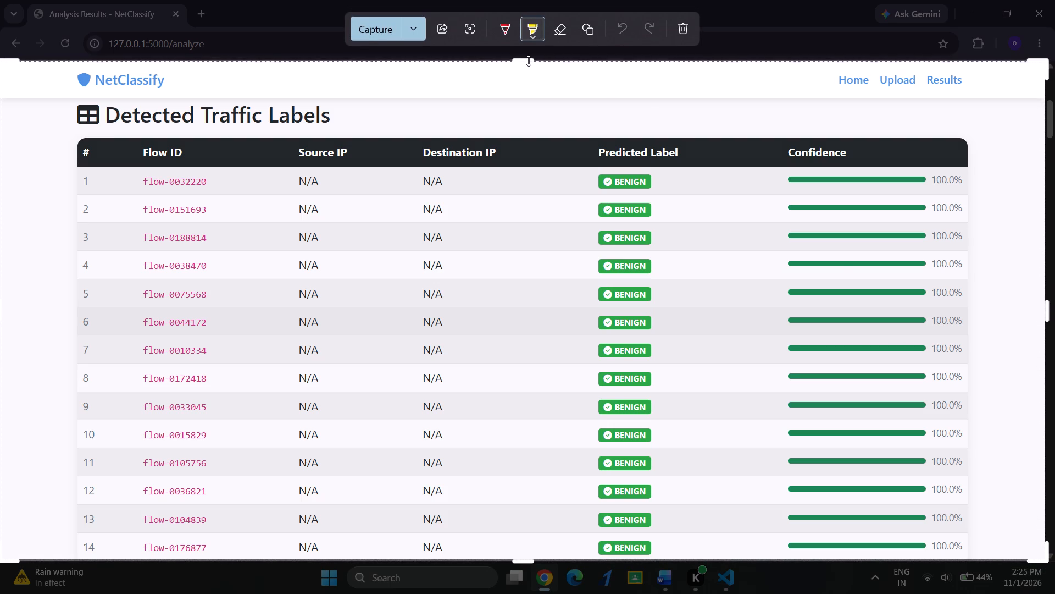
pyautogui.moveTo(529, 61); pyautogui.dragTo(529, 62)
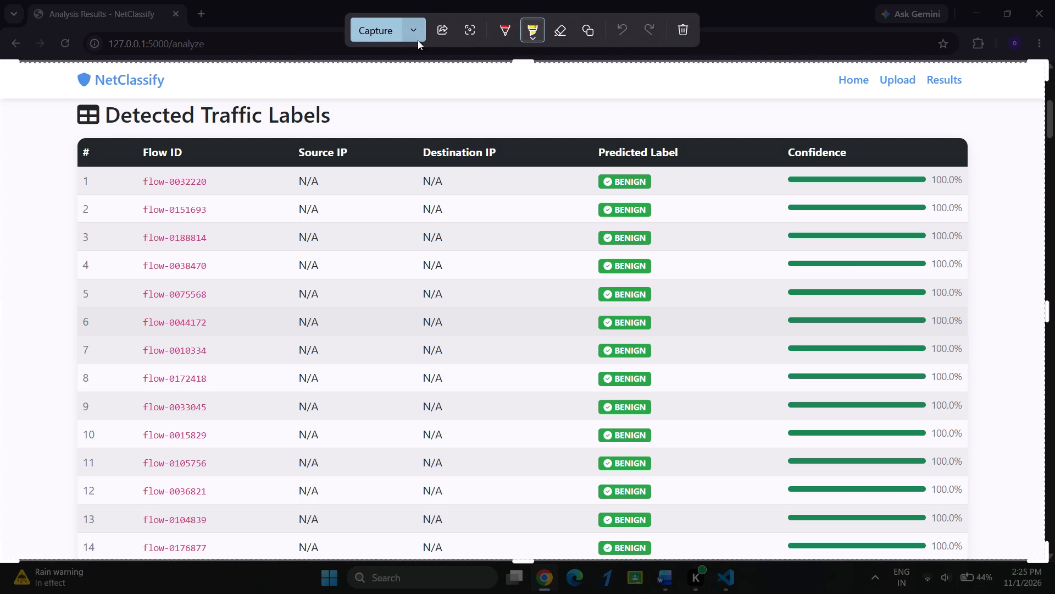
pyautogui.click(369, 28)
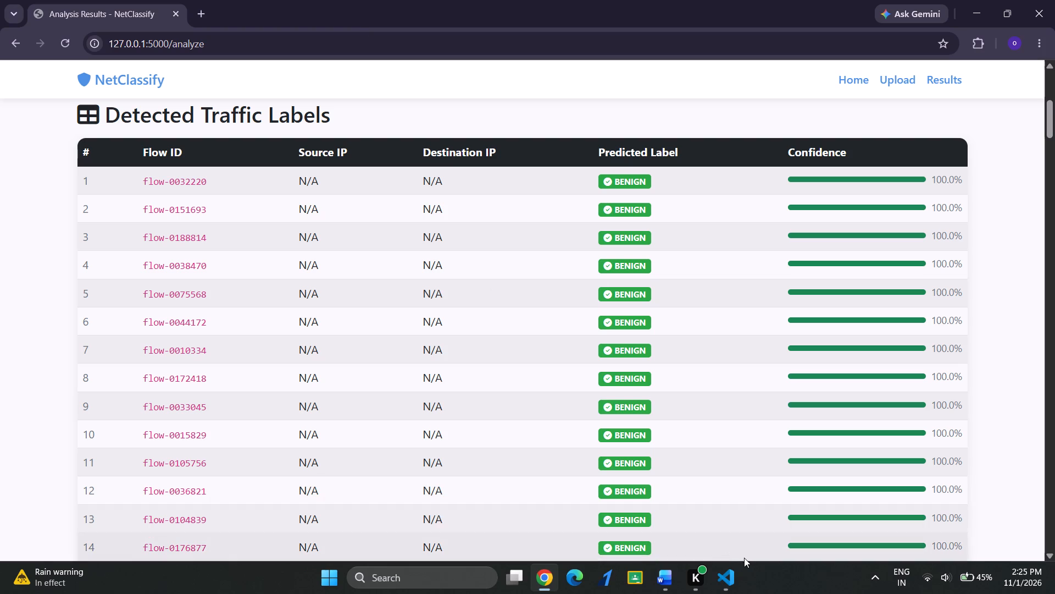
pyautogui.click(678, 564)
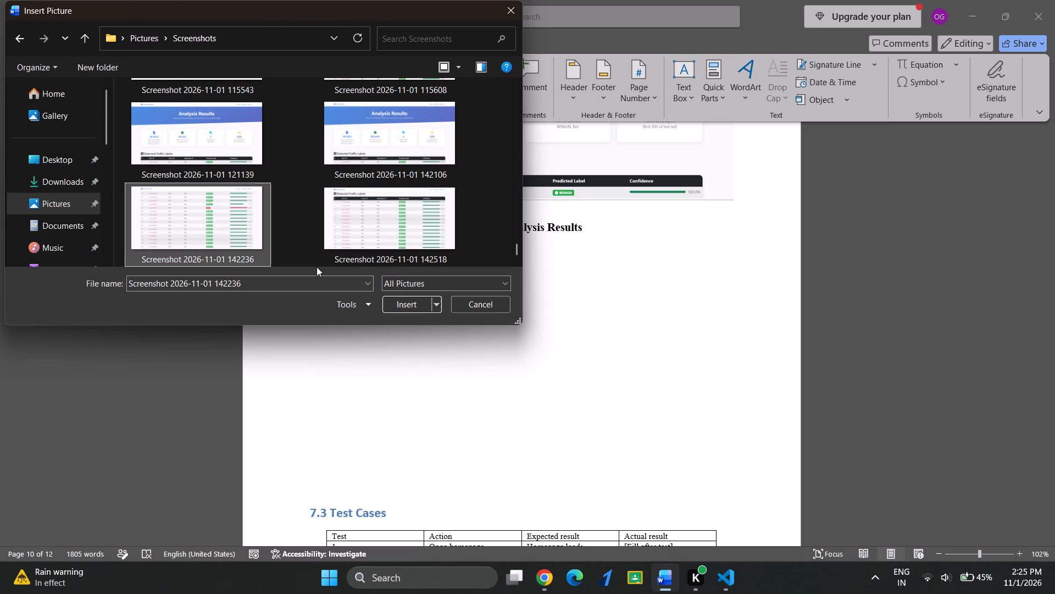
pyautogui.click(454, 232)
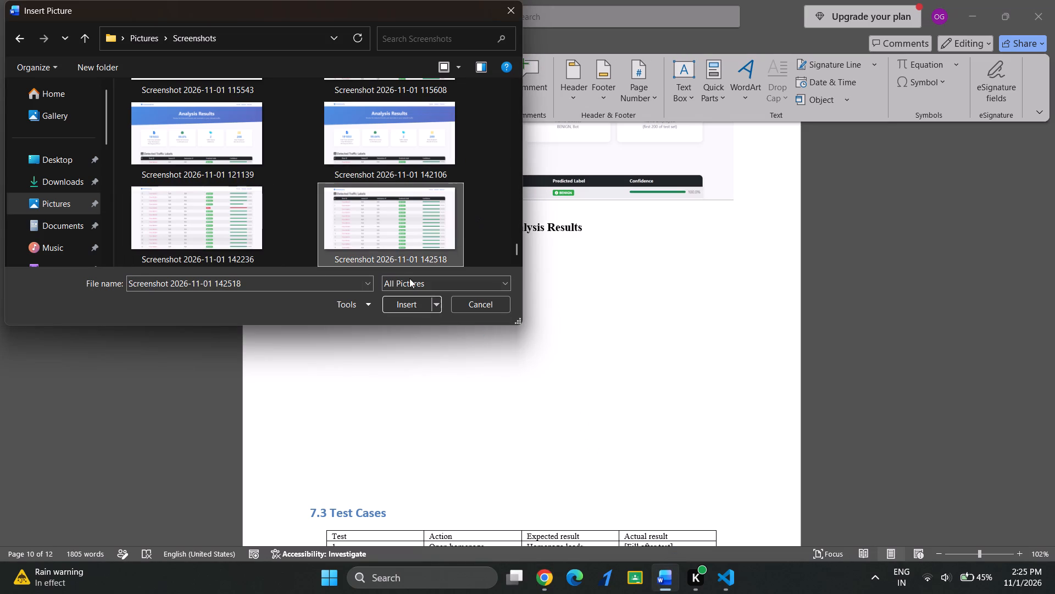
pyautogui.click(420, 307)
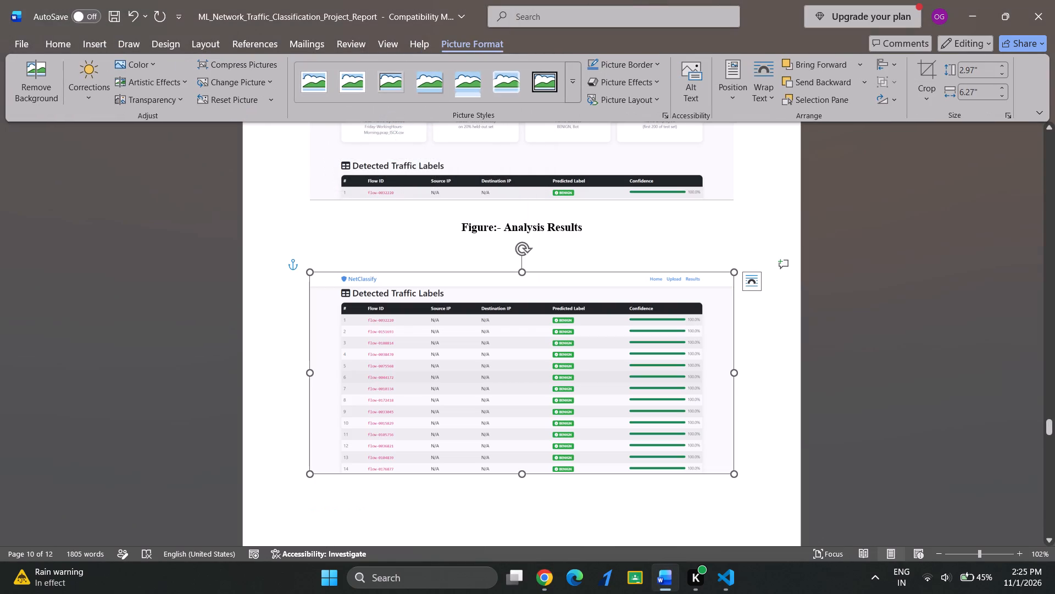
pyautogui.click(501, 491)
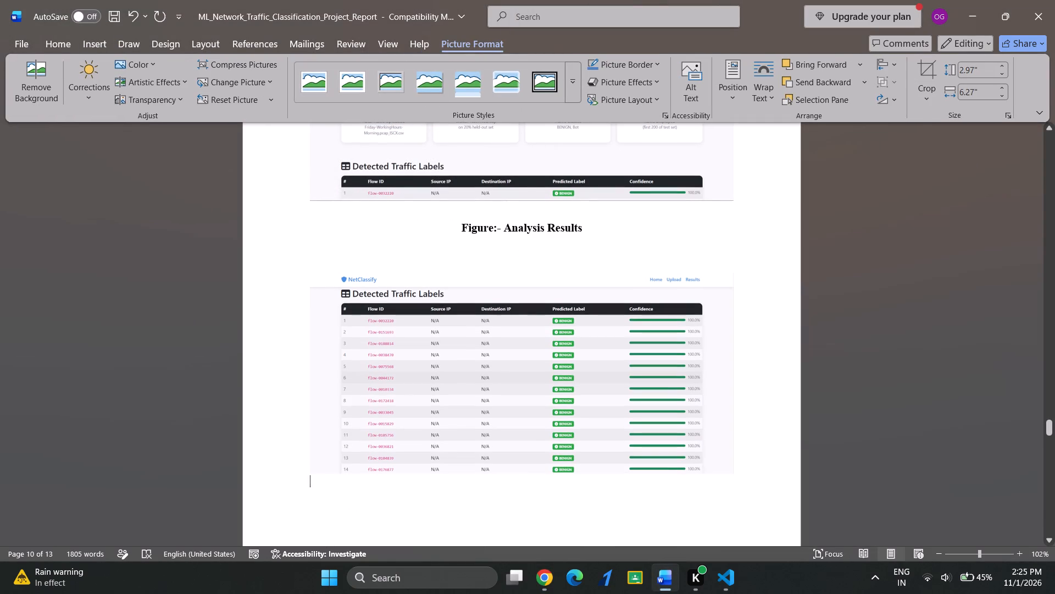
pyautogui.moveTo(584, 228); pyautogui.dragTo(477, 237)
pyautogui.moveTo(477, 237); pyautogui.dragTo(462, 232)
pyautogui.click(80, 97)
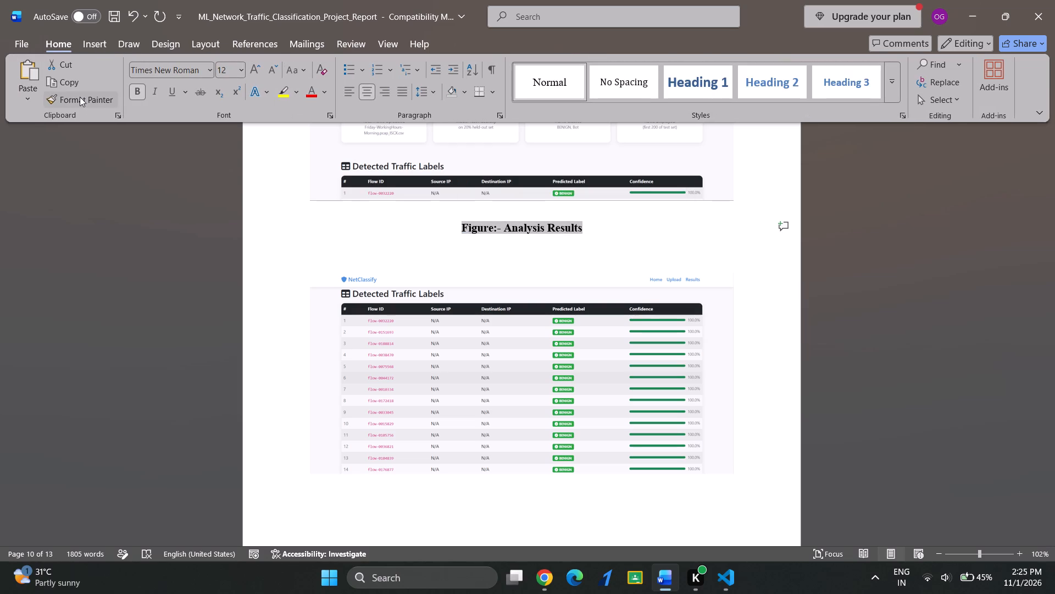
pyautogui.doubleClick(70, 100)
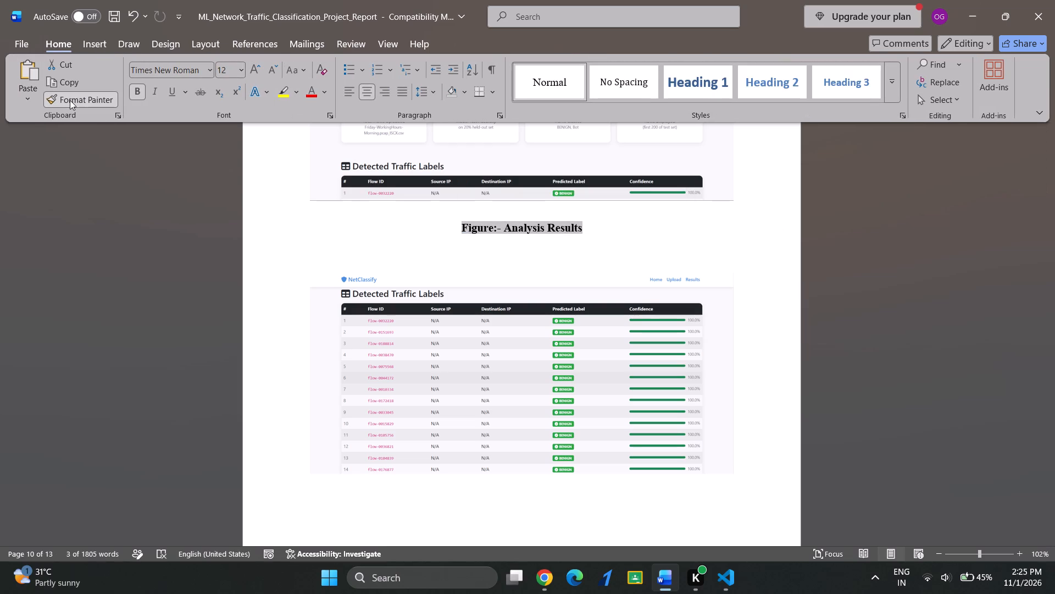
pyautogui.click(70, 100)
# Start a caption under the new table screenshot reading "Figure:- Detected Traffic Label for".
pyautogui.click(476, 498)
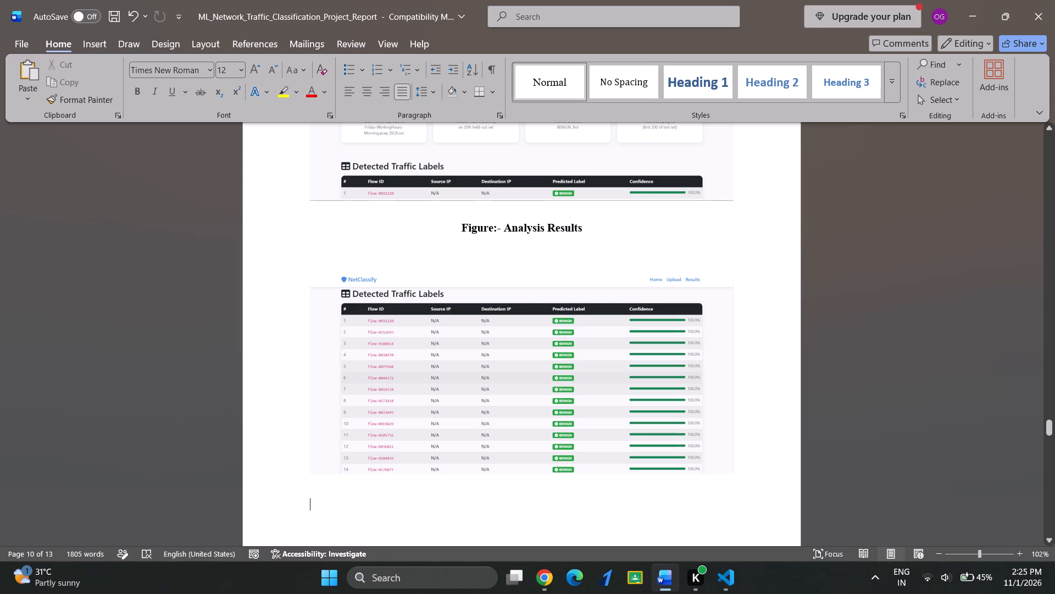
pyautogui.press('f')
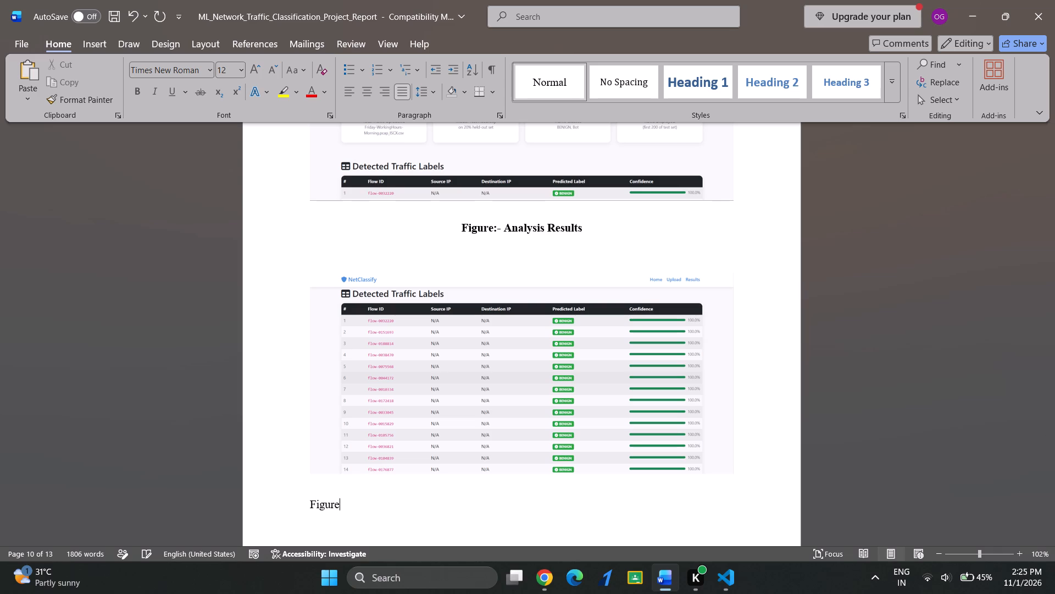
pyautogui.write('-')
pyautogui.press('space')
pyautogui.press('d')
pyautogui.write('etected')
pyautogui.press('space')
pyautogui.press('t')
pyautogui.press('BackSpace')
pyautogui.press('space')
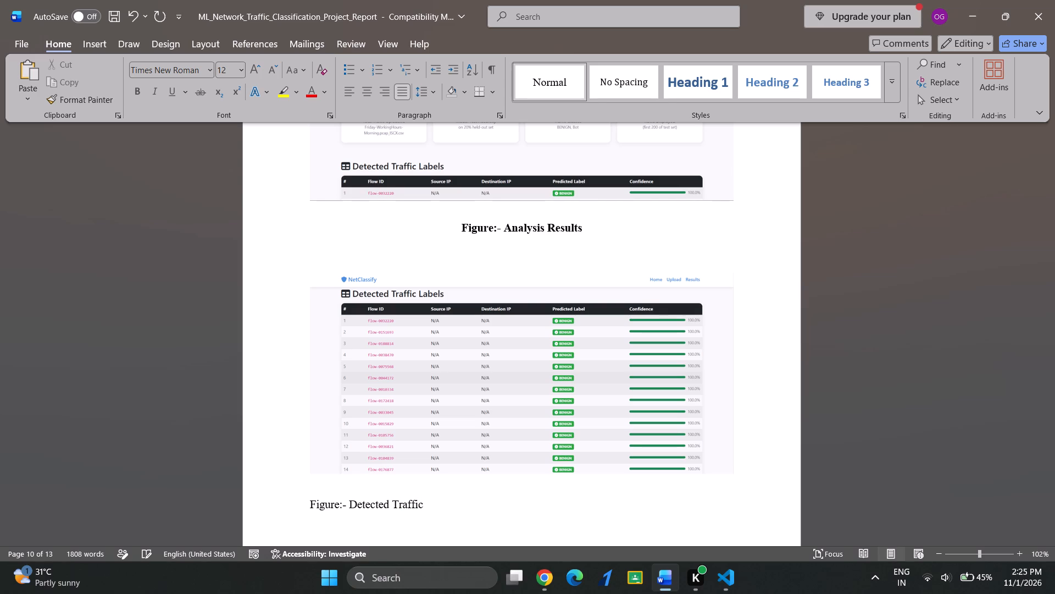
pyautogui.write('abel')
pyautogui.press('space')
pyautogui.write('for')
pyautogui.press('space')
# Check the results table's heading in Chrome, and revise the Word caption to read "Figure:- Detected Traffic Labels".
pyautogui.click(545, 561)
pyautogui.scroll(-7, 494, 289)
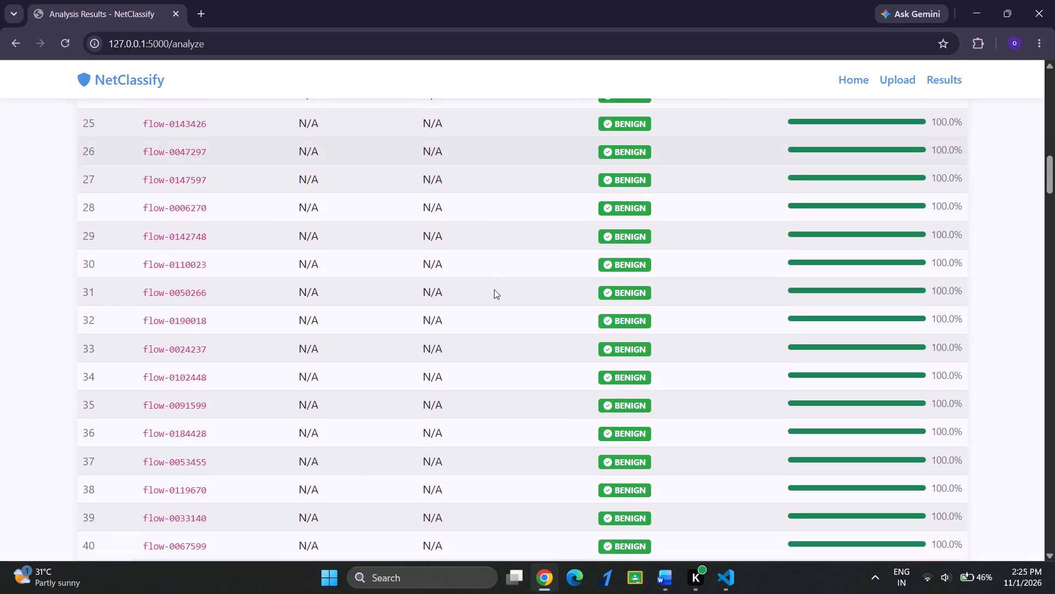
pyautogui.scroll(-3, 494, 289)
pyautogui.scroll(5, 494, 289)
pyautogui.scroll(-1, 494, 289)
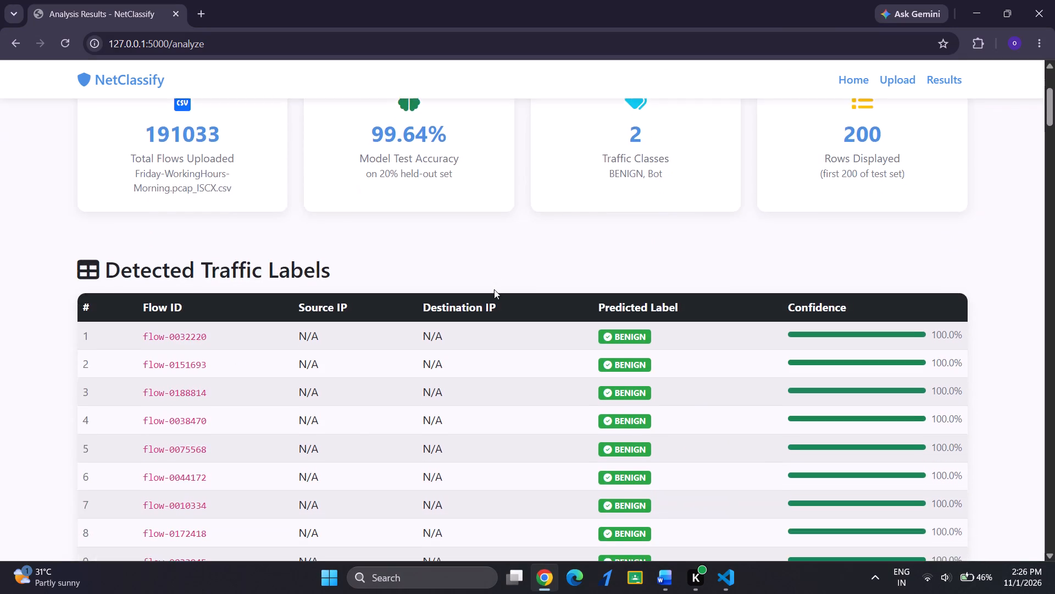
pyautogui.scroll(-2, 494, 289)
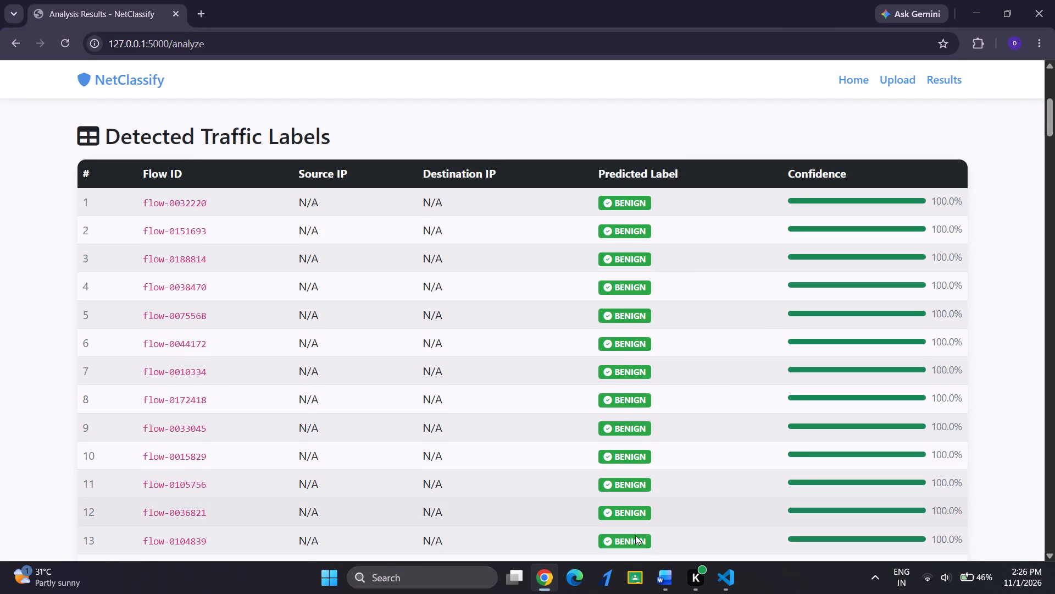
pyautogui.click(676, 581)
pyautogui.press('BackSpace')
pyautogui.press('BackSpace')
pyautogui.press('BackSpace')
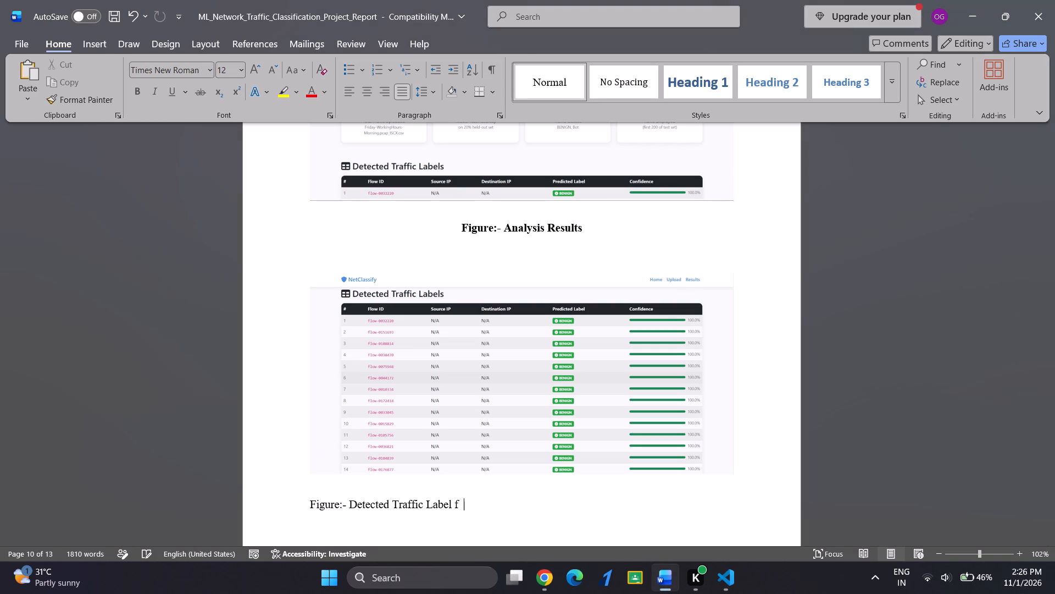
pyautogui.press('BackSpace')
pyautogui.press('BackSpace')
pyautogui.press('s')
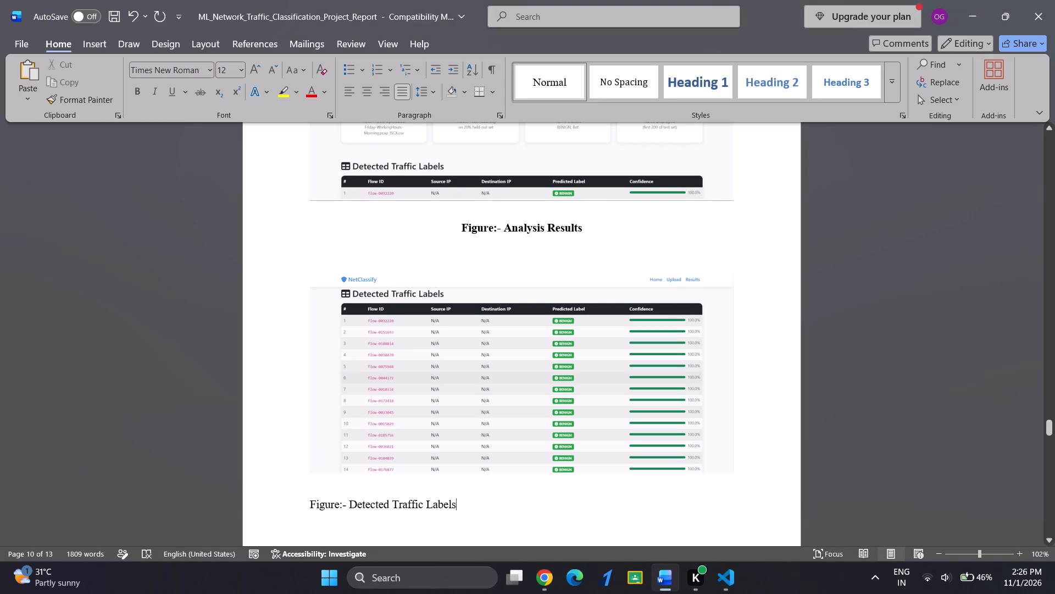
# Centre the "Figure:- Detected Traffic Labels" caption and make it bold.
pyautogui.hotkey('ctrl', 'e')
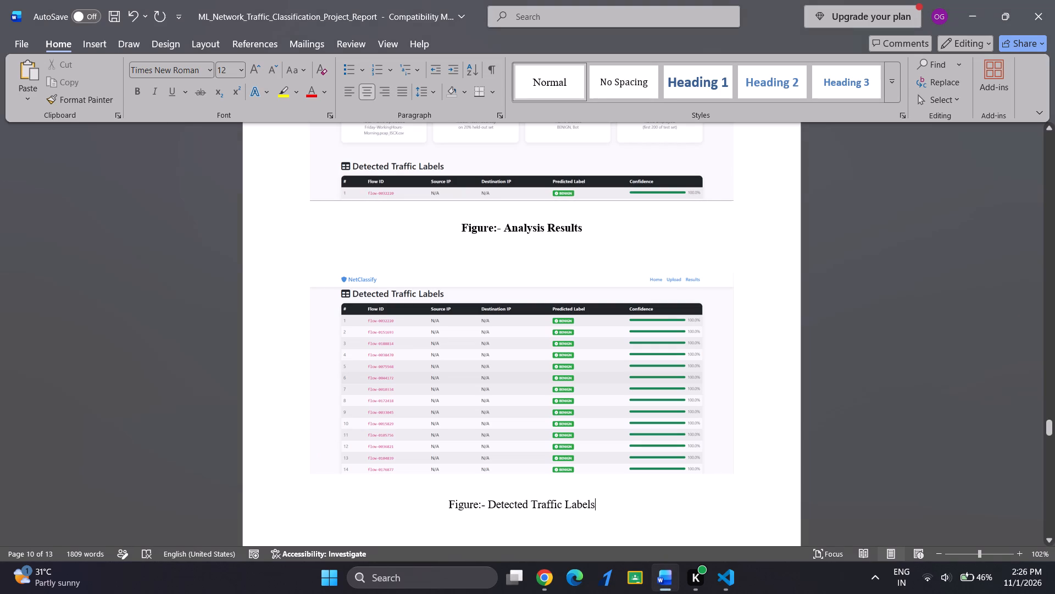
pyautogui.moveTo(607, 505); pyautogui.dragTo(441, 513)
pyautogui.hotkey('ctrl', 'b')
pyautogui.scroll(-1, 552, 481)
pyautogui.click(552, 481)
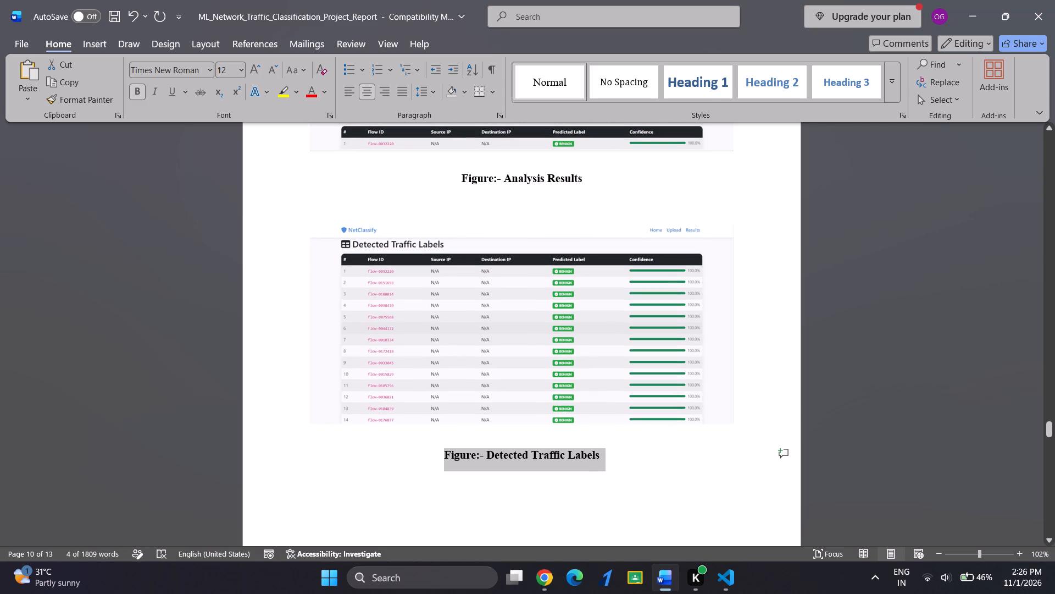
# Review the layout of the screenshots and captions from 7.1 Application Screenshots through the 7.3 Test Cases heading.
pyautogui.scroll(1, 492, 293)
pyautogui.click(490, 323)
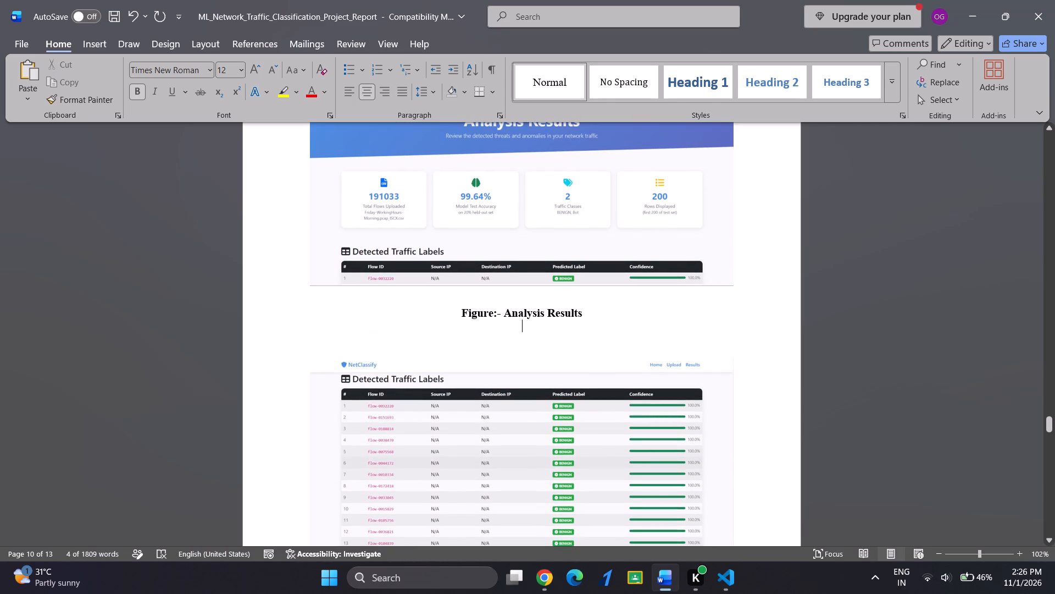
pyautogui.scroll(6, 537, 349)
pyautogui.scroll(-2, 537, 349)
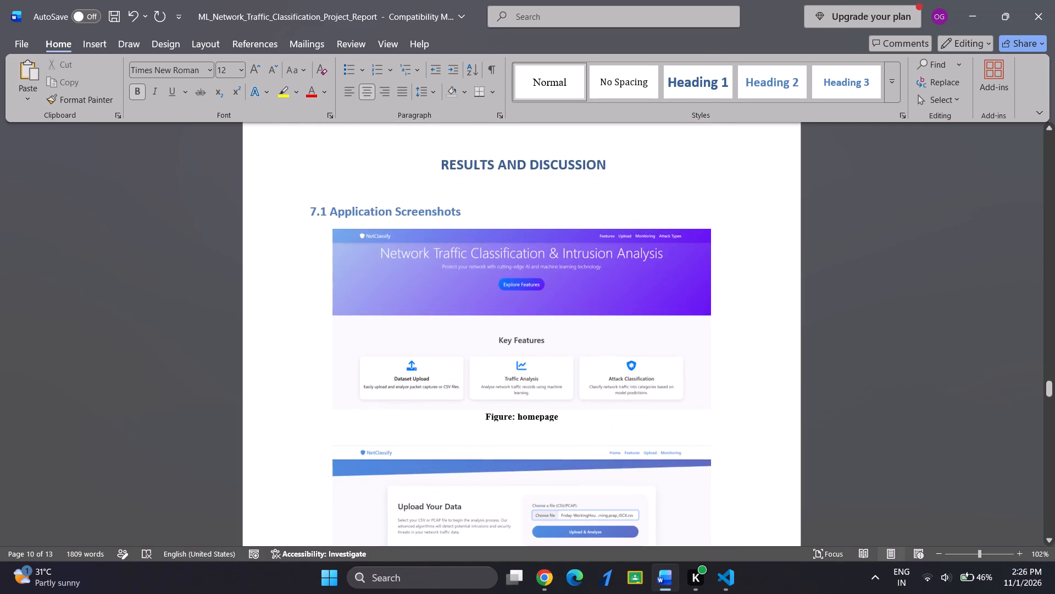
pyautogui.scroll(-5, 537, 349)
pyautogui.scroll(1, 537, 349)
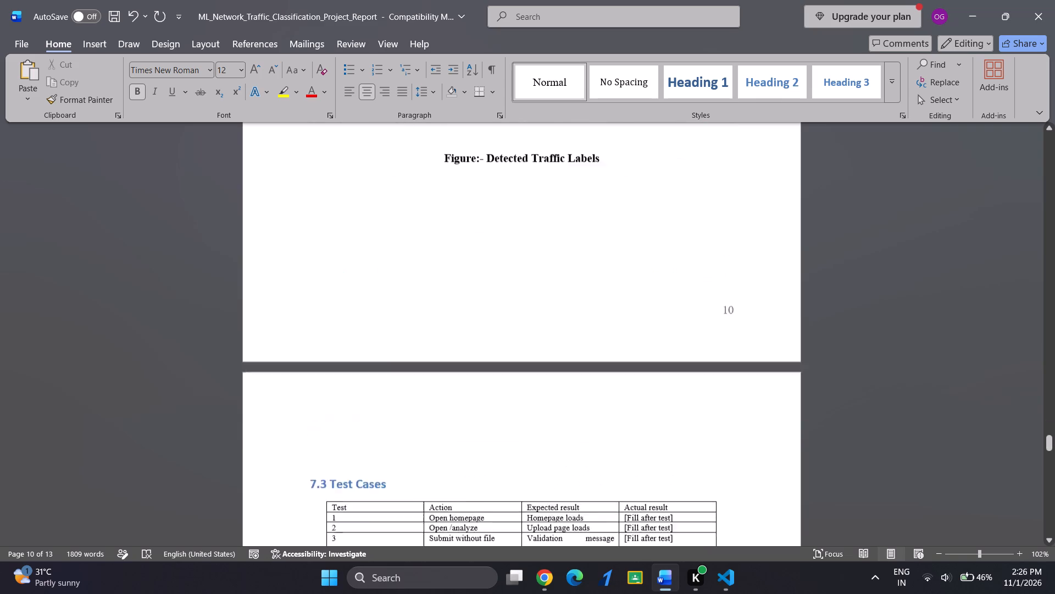
# Insert a blank line between the 7.1 Application Screenshots heading and the homepage screenshot.
pyautogui.scroll(8, 537, 349)
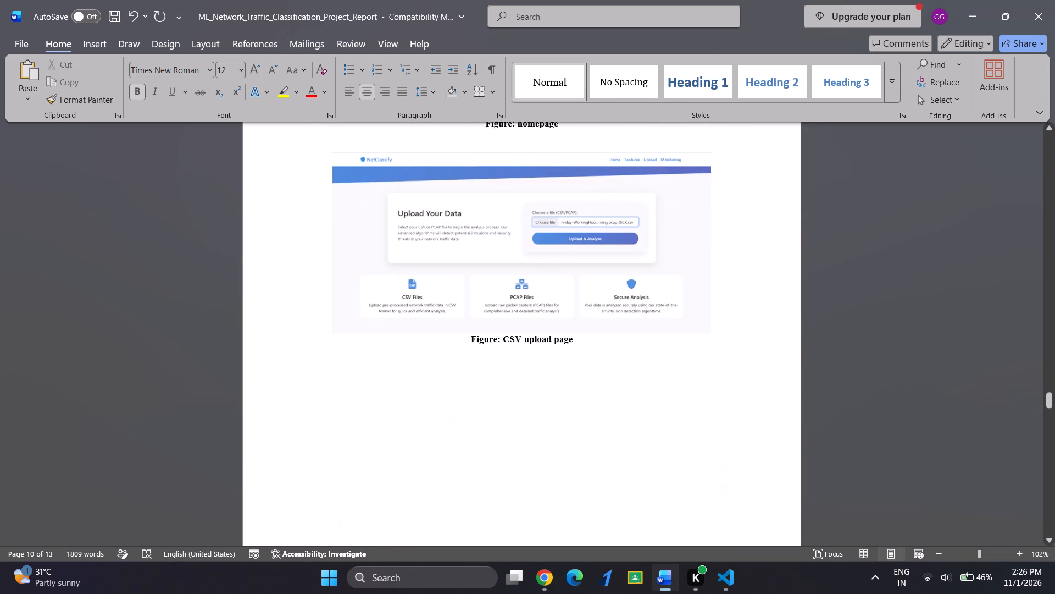
pyautogui.scroll(3, 537, 349)
pyautogui.click(499, 306)
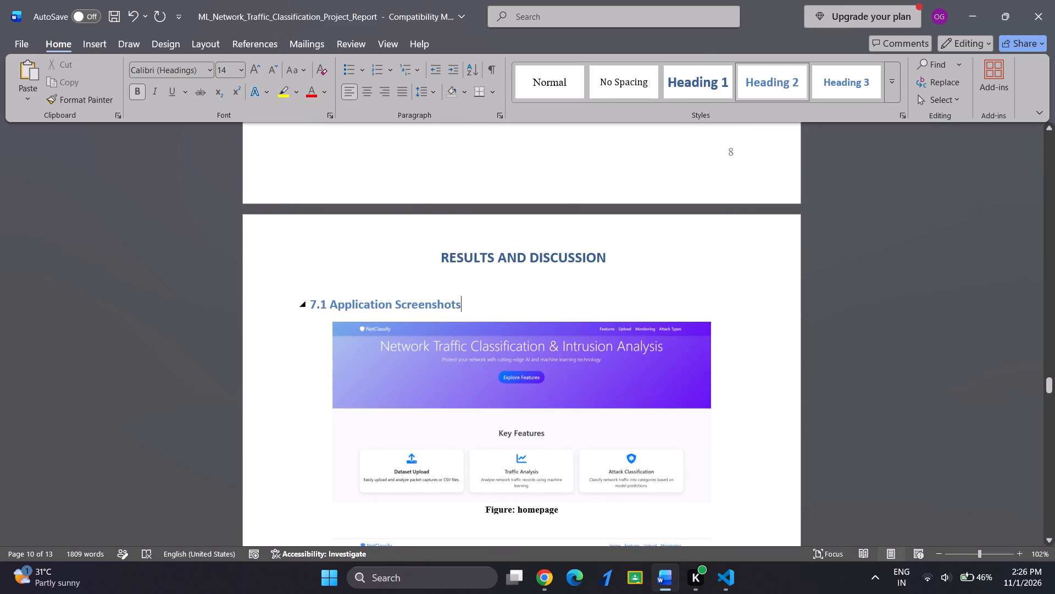
pyautogui.press('Return')
pyautogui.scroll(-2, 496, 306)
pyautogui.scroll(2, 496, 306)
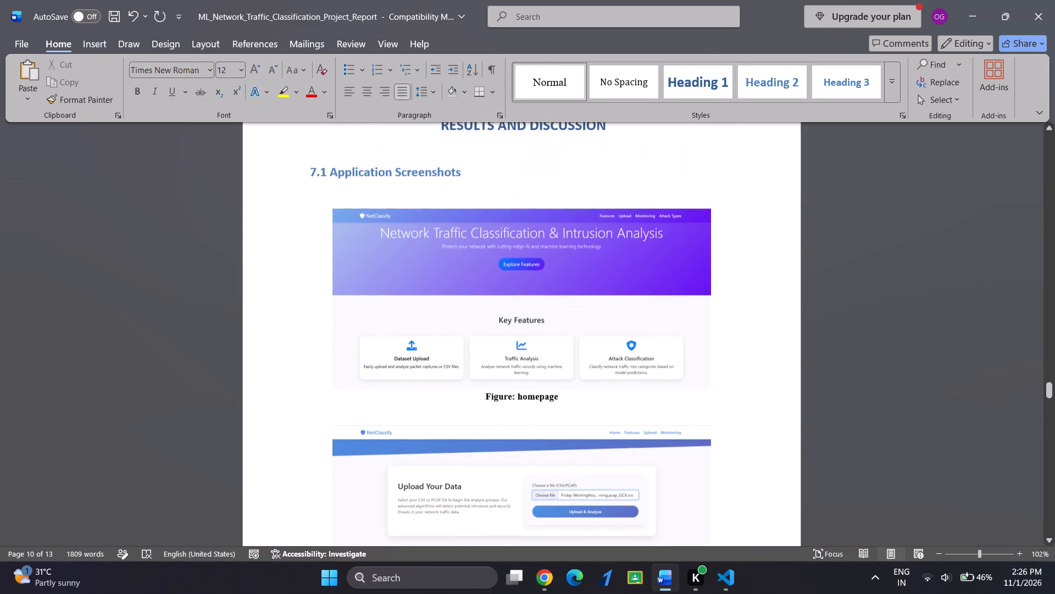
# Set the CSV upload page screenshot's text wrapping to Tight and reposition it between the homepage caption and its own caption.
pyautogui.scroll(-2, 496, 306)
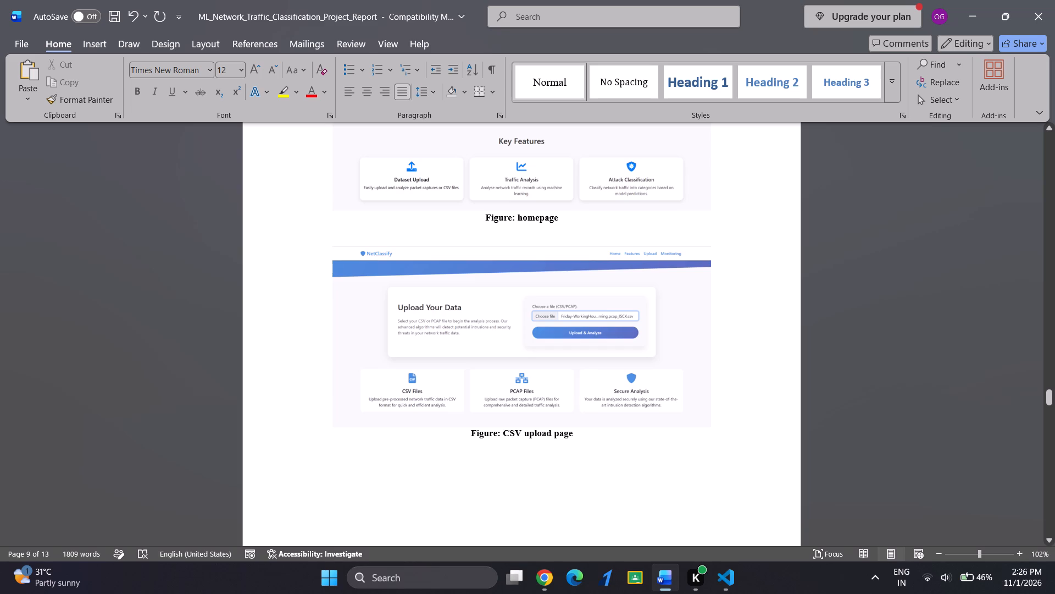
pyautogui.moveTo(517, 327); pyautogui.dragTo(518, 346)
pyautogui.moveTo(518, 346); pyautogui.dragTo(518, 366)
pyautogui.moveTo(502, 355); pyautogui.dragTo(510, 405)
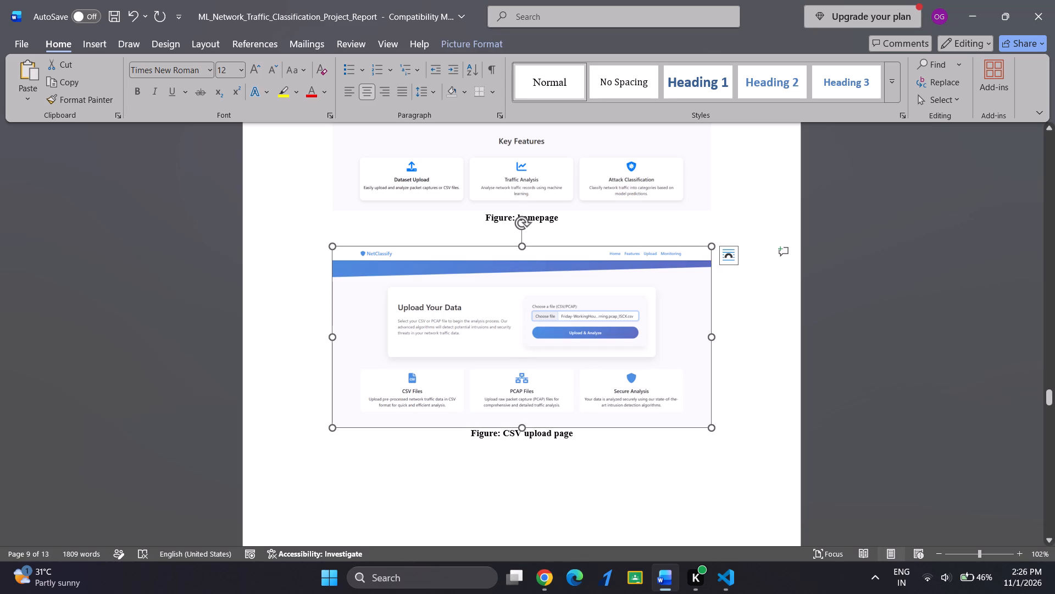
pyautogui.click(742, 250)
pyautogui.click(675, 278)
pyautogui.click(720, 251)
pyautogui.click(802, 362)
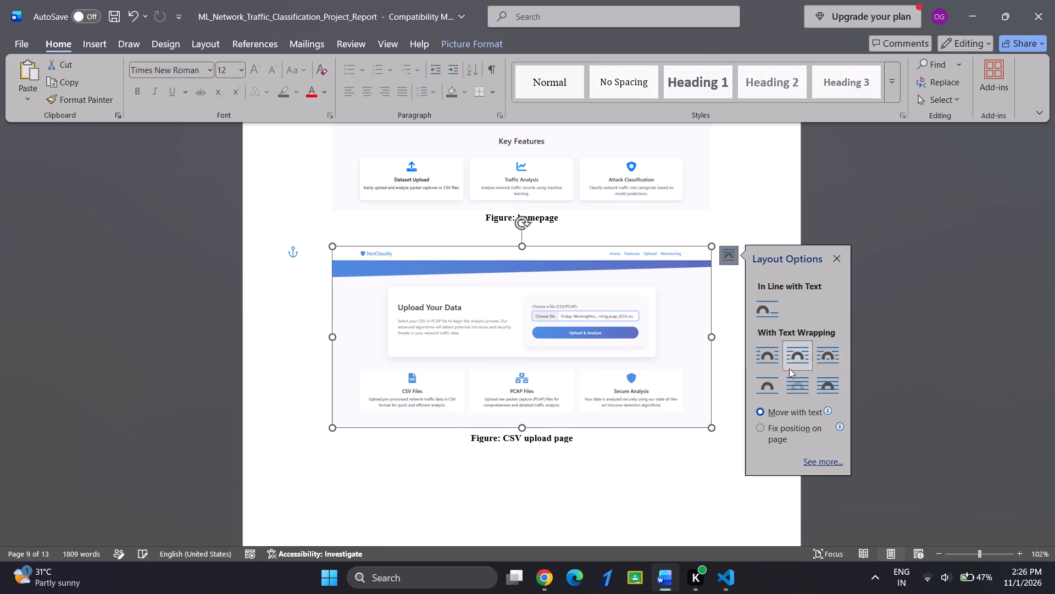
pyautogui.click(695, 472)
pyautogui.moveTo(570, 363); pyautogui.dragTo(574, 391)
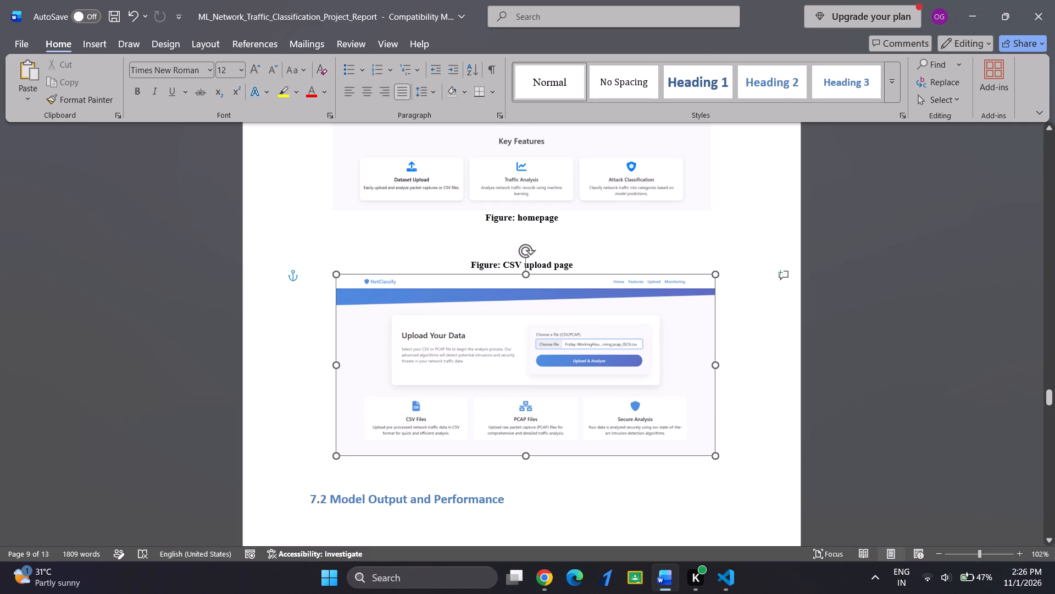
pyautogui.moveTo(574, 391); pyautogui.dragTo(563, 373)
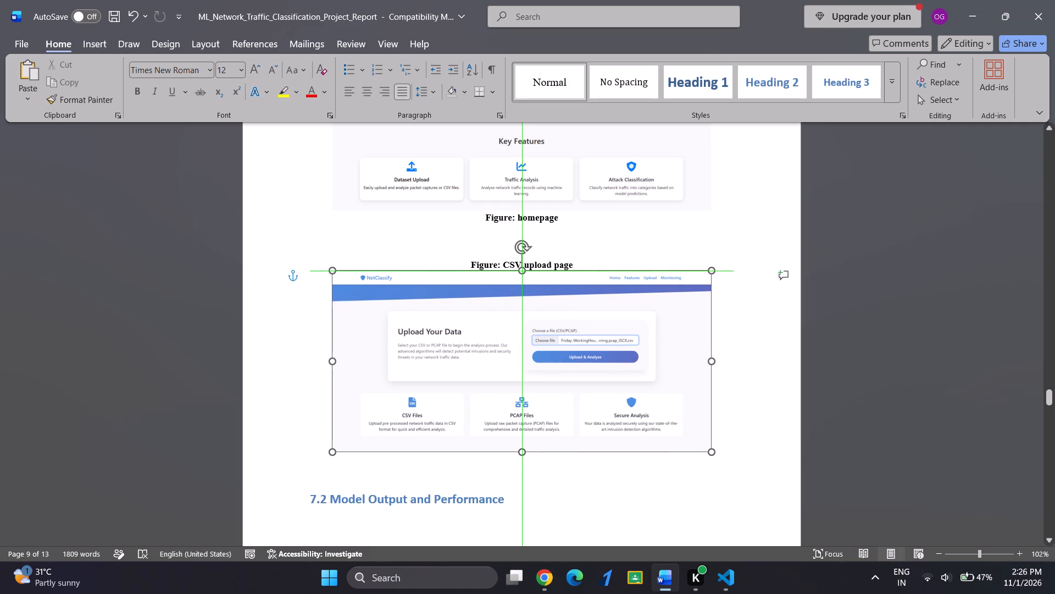
pyautogui.moveTo(563, 373); pyautogui.dragTo(557, 362)
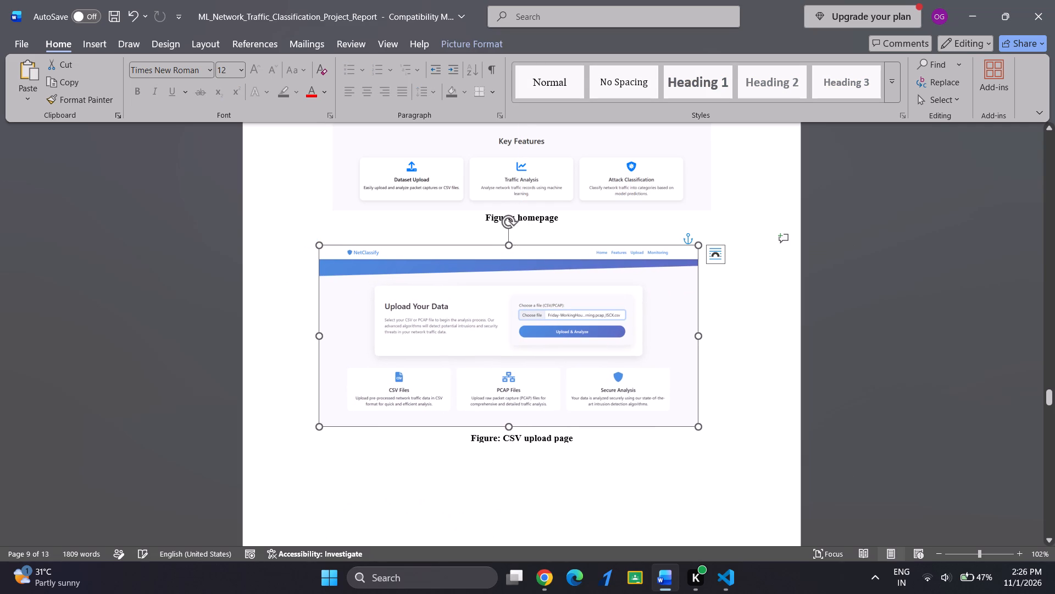
# Insert four blank lines before the "Figure: CSV upload page" caption.
pyautogui.click(467, 441)
pyautogui.press('Return')
pyautogui.press('Return')
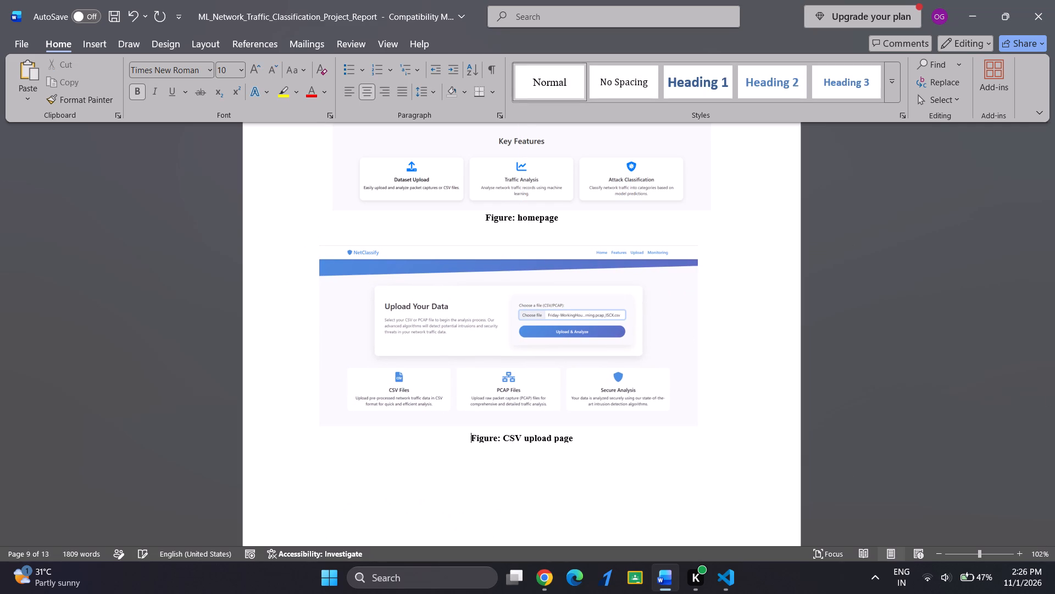
pyautogui.press('Return')
pyautogui.press('Return')
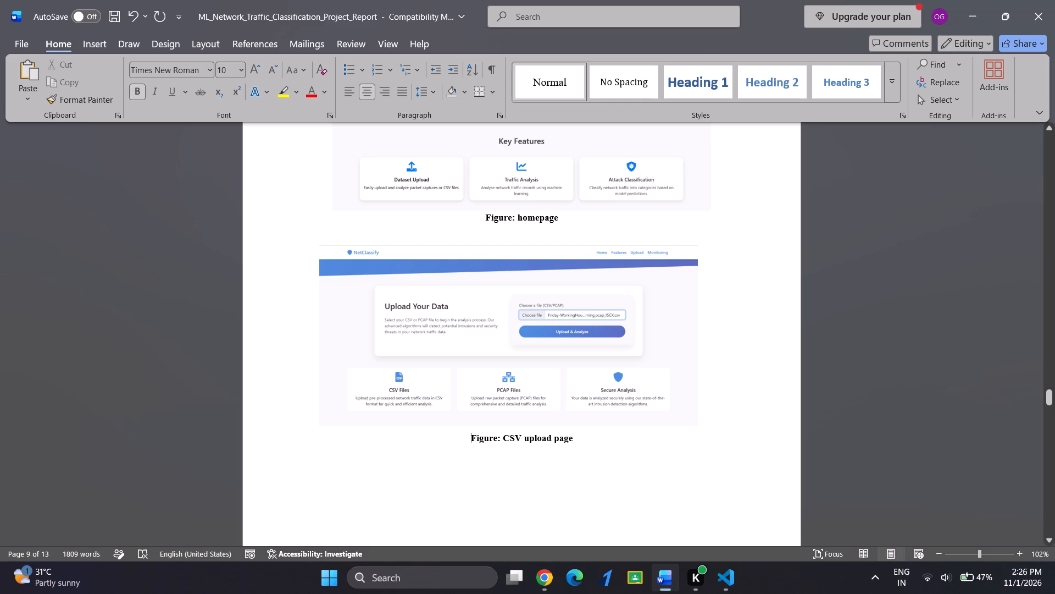
# Centre the CSV upload screenshot horizontally on the page and move its "Figure: CSV upload page" caption directly beneath it, centred.
pyautogui.moveTo(587, 435); pyautogui.dragTo(467, 439)
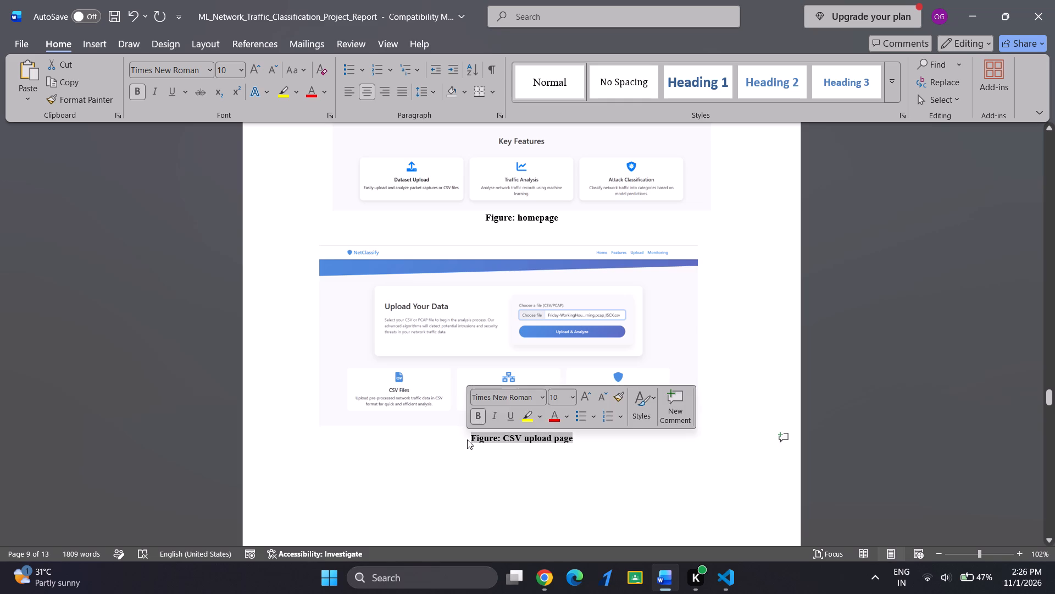
pyautogui.hotkey('ctrl', 'c')
pyautogui.hotkey('ctrl', 'x')
pyautogui.moveTo(491, 372); pyautogui.dragTo(491, 383)
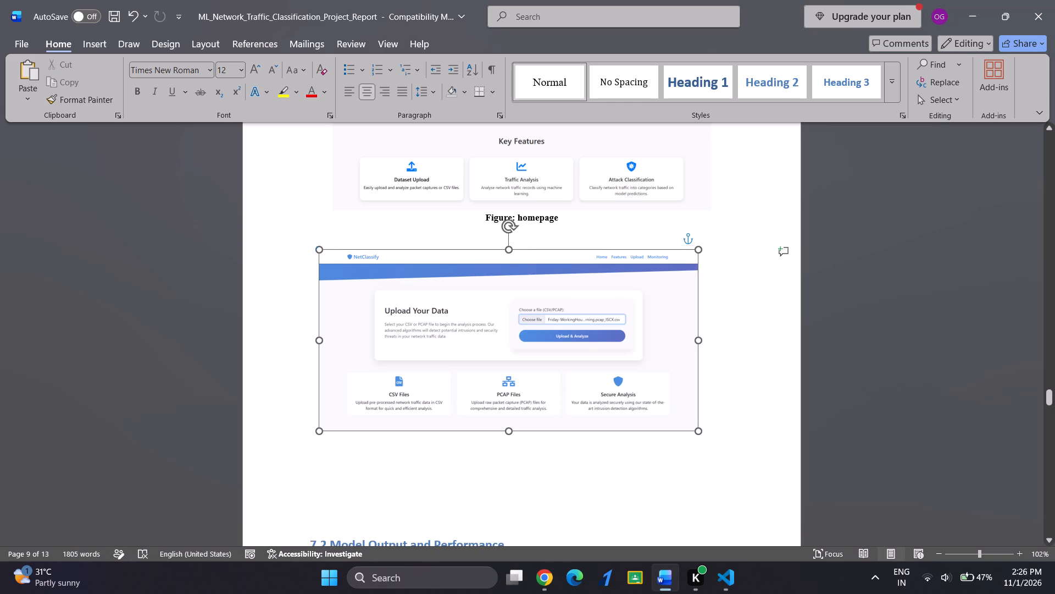
pyautogui.moveTo(491, 383); pyautogui.dragTo(510, 399)
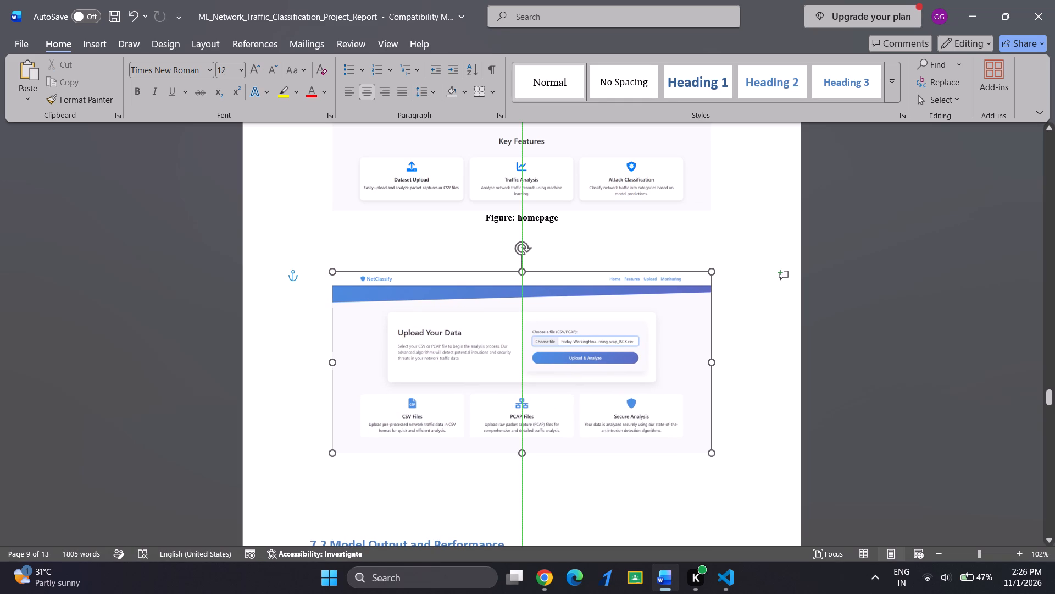
pyautogui.moveTo(510, 399); pyautogui.dragTo(513, 378)
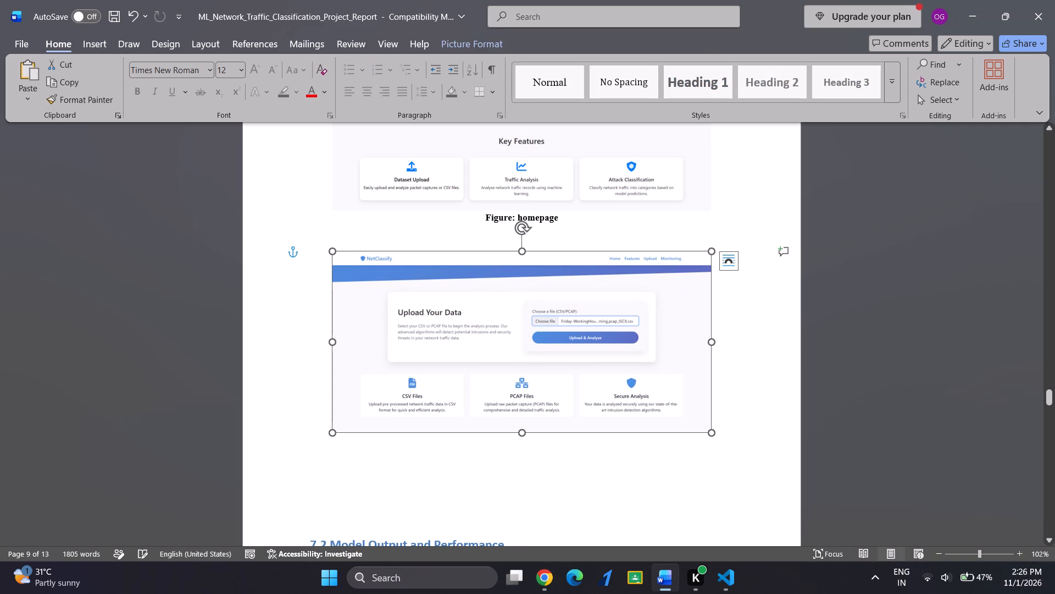
pyautogui.click(507, 463)
pyautogui.hotkey('ctrl', 'v')
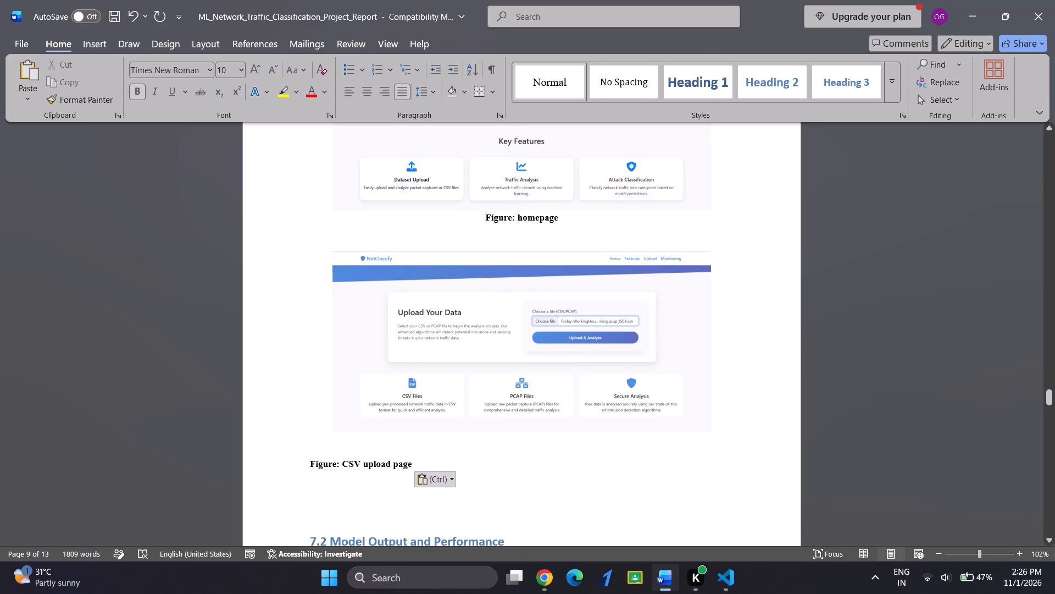
pyautogui.hotkey('ctrl', 'e')
pyautogui.click(533, 439)
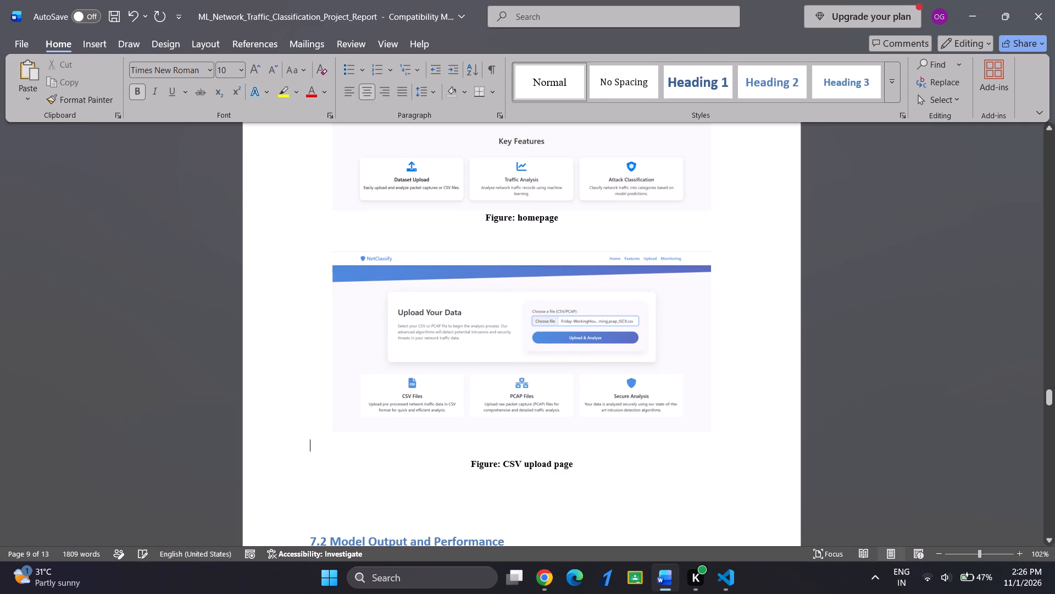
pyautogui.press('BackSpace')
# Insert six blank lines before the 7.2 Model Output and Performance heading to push it onto the next page.
pyautogui.scroll(2, 582, 426)
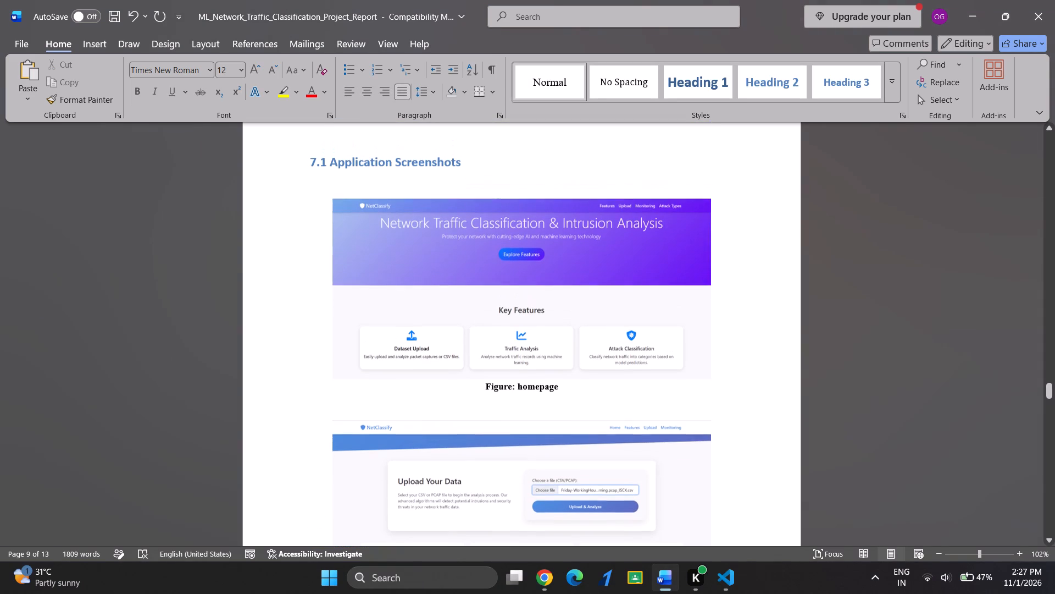
pyautogui.click(551, 389)
pyautogui.scroll(-2, 667, 323)
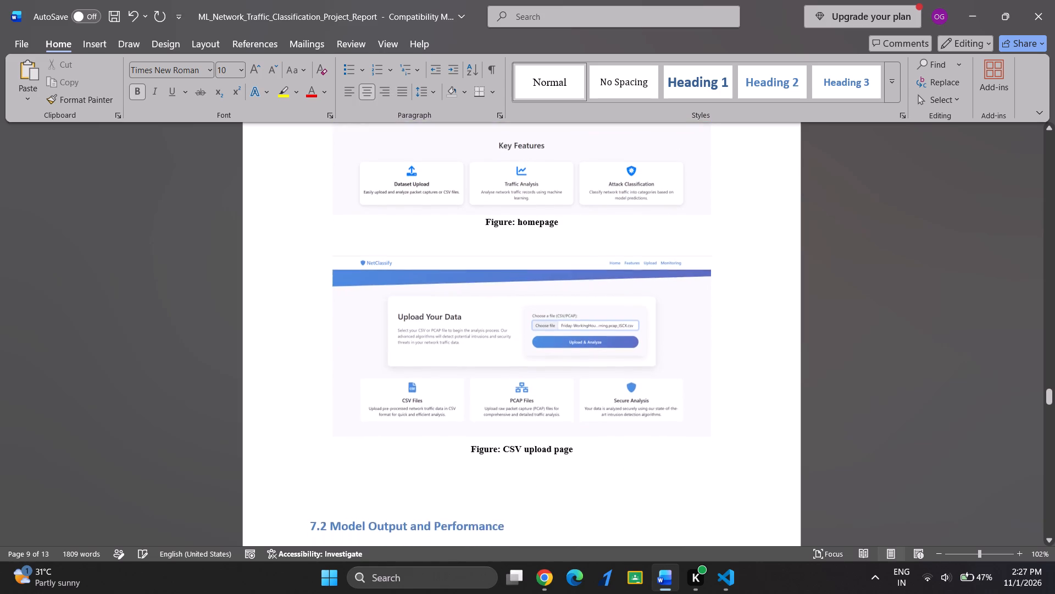
pyautogui.scroll(1, 667, 323)
pyautogui.scroll(-2, 667, 323)
pyautogui.click(626, 321)
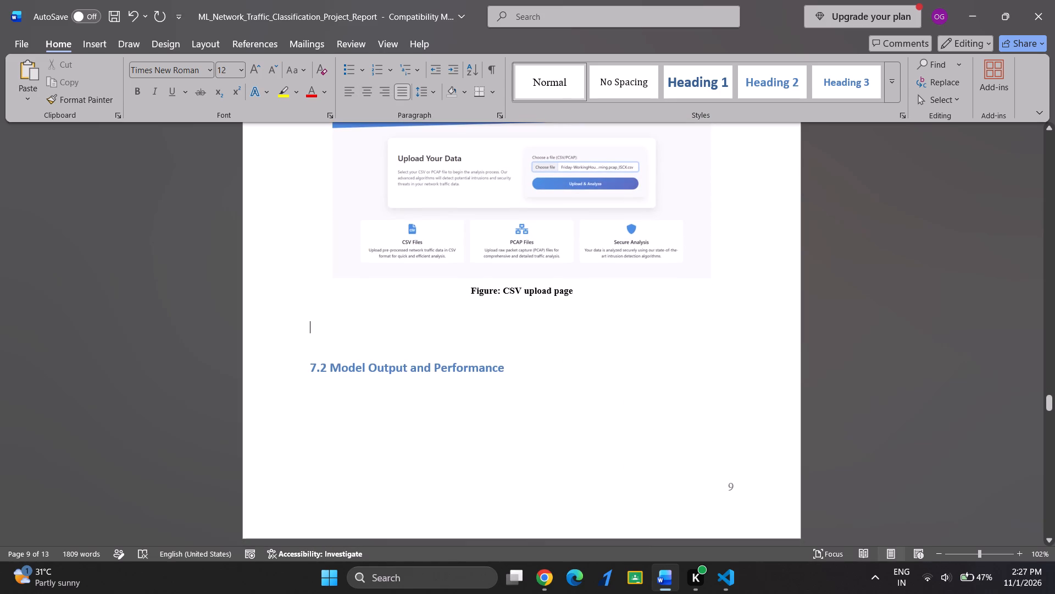
pyautogui.press('Return')
pyautogui.press('Return')
pyautogui.press('Return')
pyautogui.press('Return')
pyautogui.press('Return')
pyautogui.press('Return')
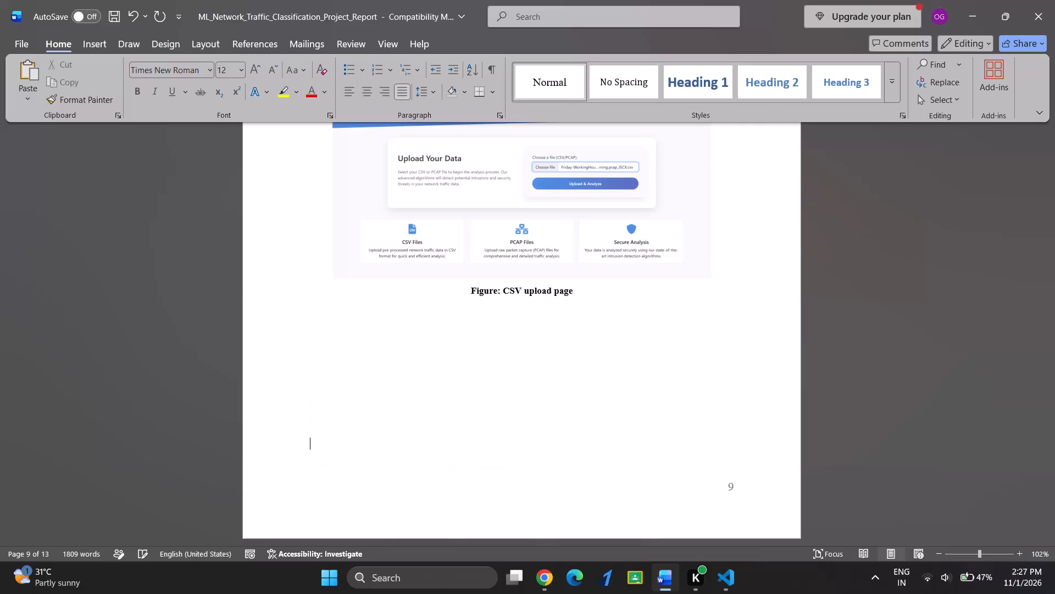
# Review the page layout from the Analysis Results screenshot through the Detected Traffic Labels caption to the 7.3 Test Cases table.
pyautogui.scroll(-4, 556, 328)
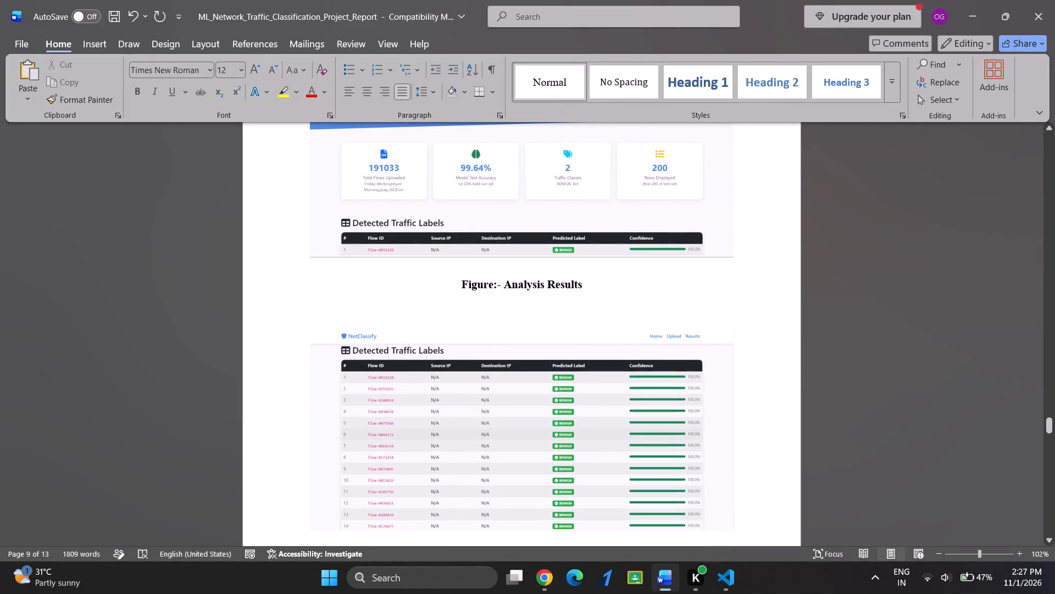
pyautogui.scroll(-2, 556, 328)
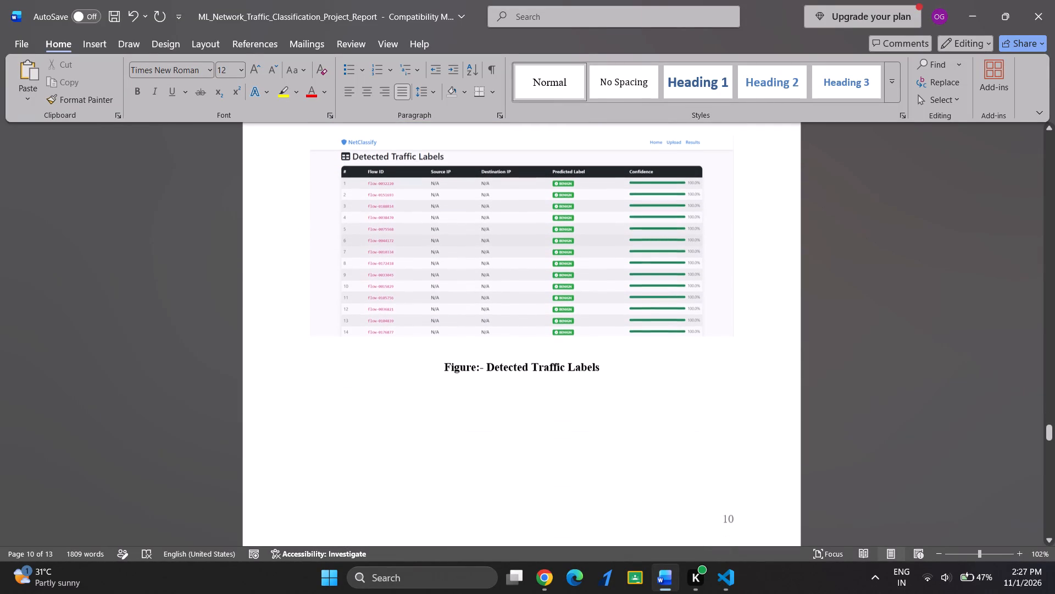
pyautogui.scroll(-1, 556, 328)
pyautogui.hscroll(1, 533, 274)
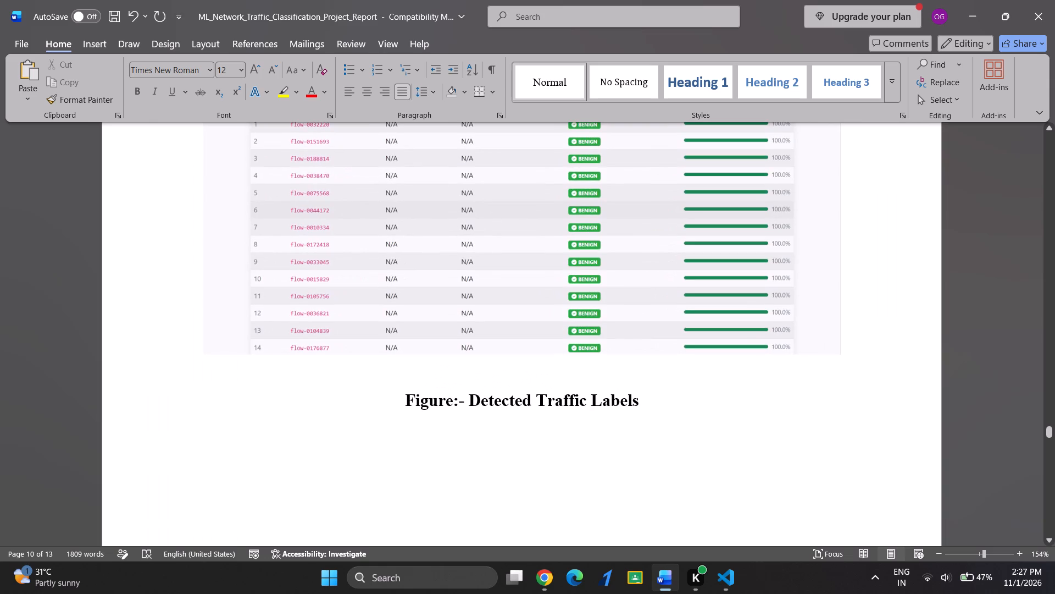
pyautogui.scroll(1, 557, 288)
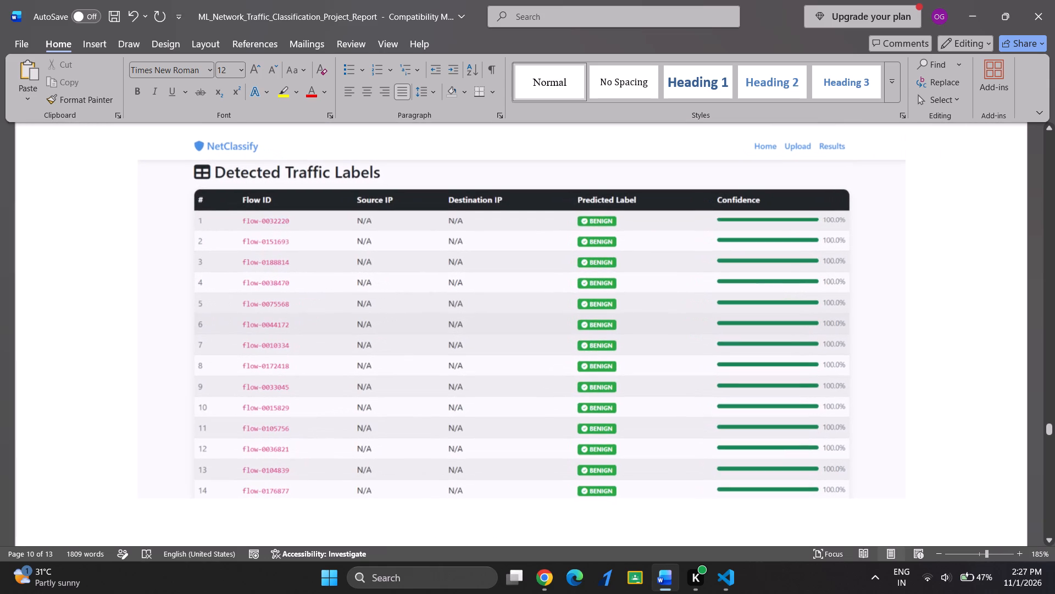
pyautogui.hscroll(1, 557, 288)
pyautogui.scroll(-1, 642, 472)
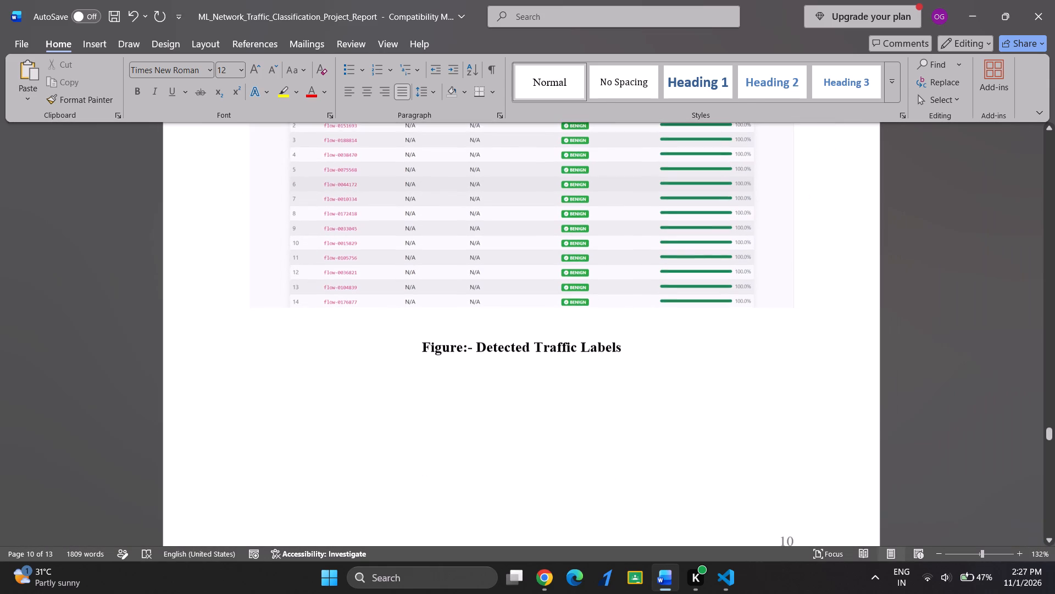
pyautogui.click(643, 360)
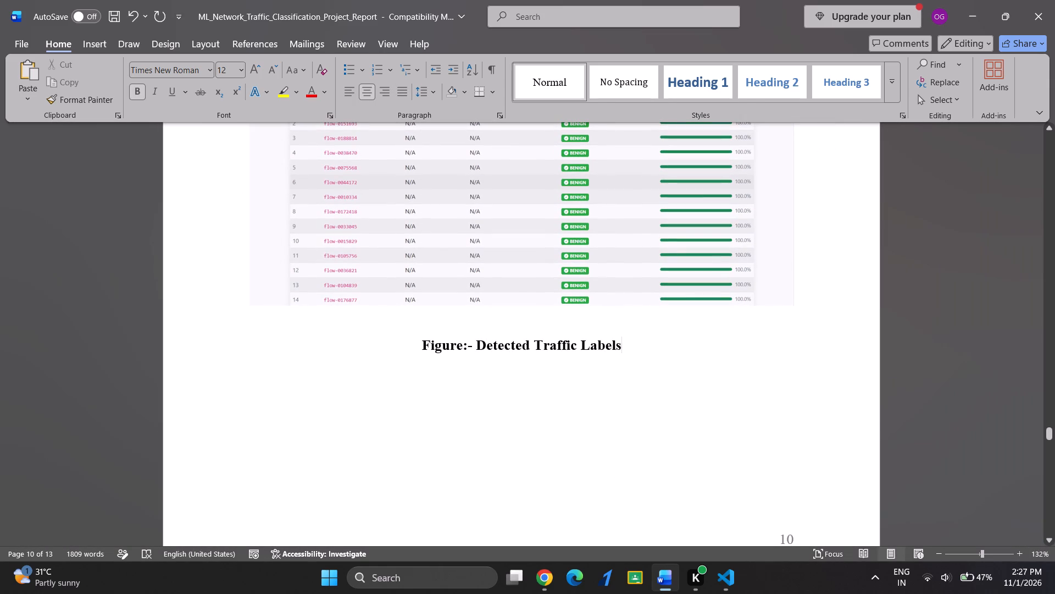
pyautogui.scroll(-4, 656, 368)
pyautogui.scroll(4, 656, 368)
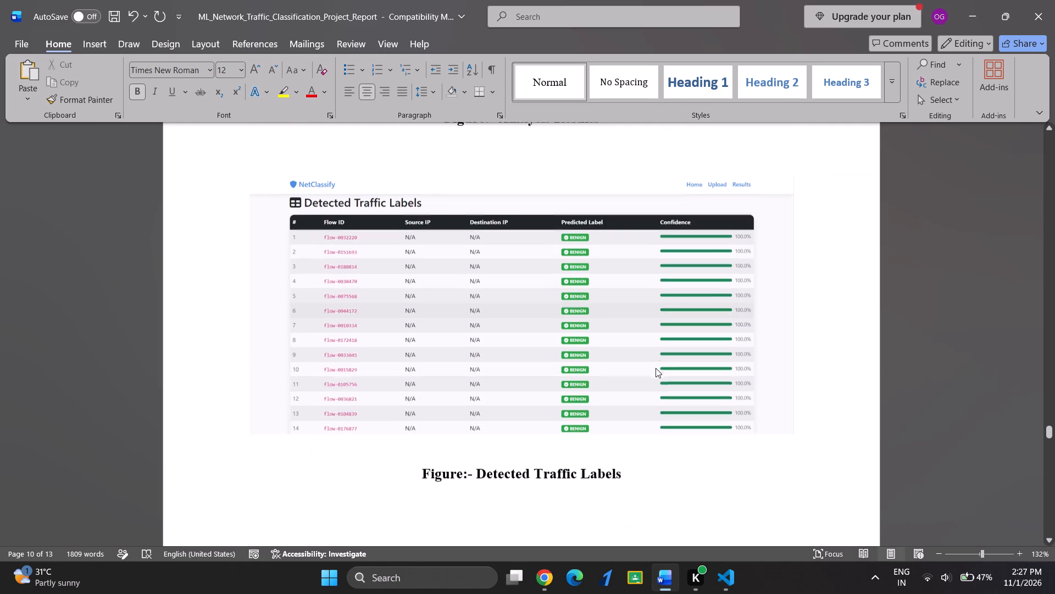
pyautogui.scroll(2, 656, 368)
pyautogui.scroll(-1, 671, 428)
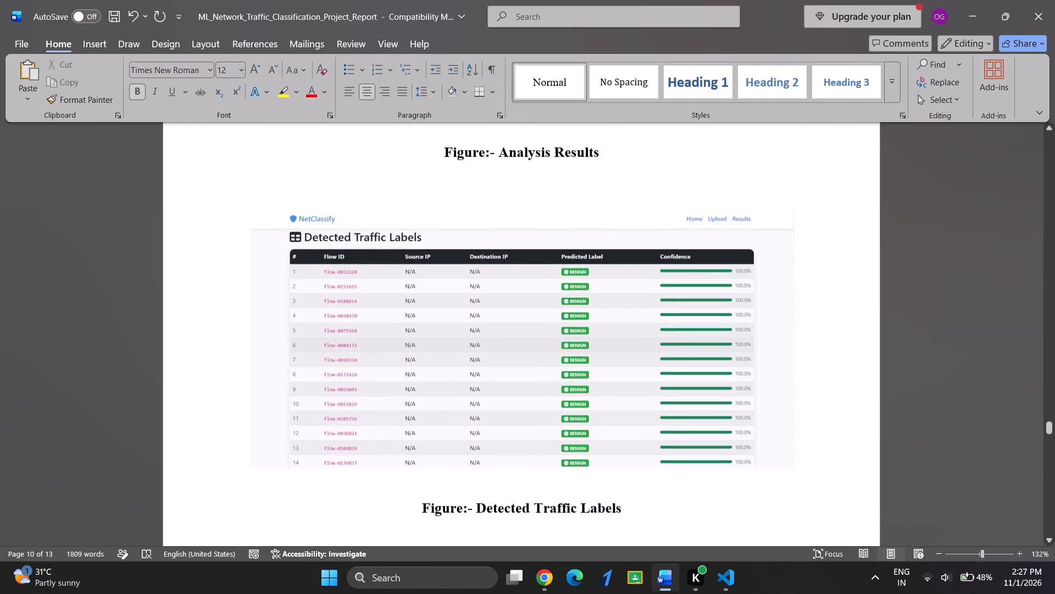
pyautogui.scroll(-1, 671, 428)
pyautogui.scroll(-5, 669, 483)
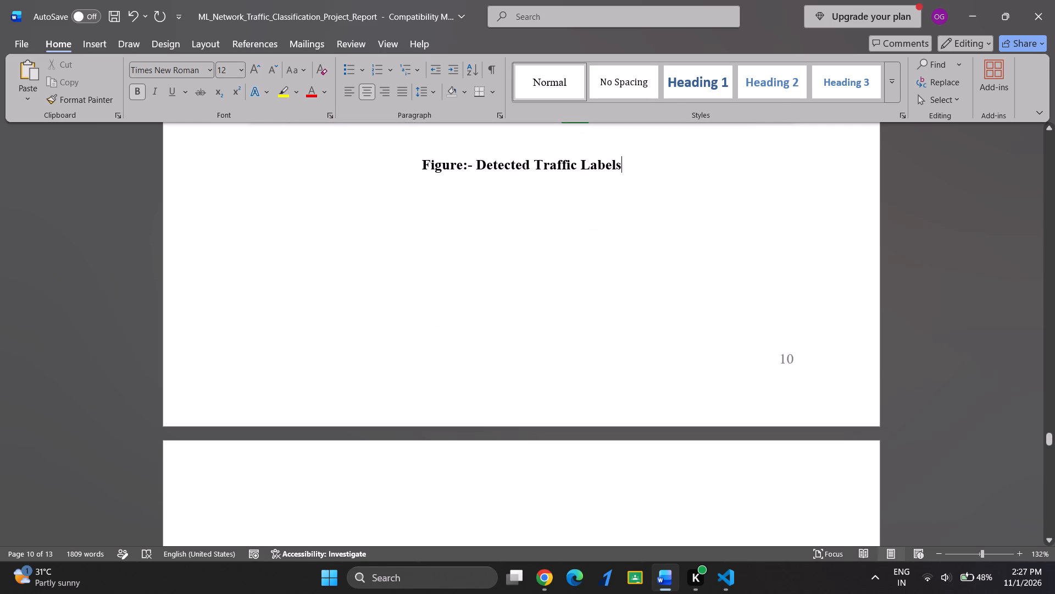
pyautogui.scroll(-2, 669, 483)
pyautogui.click(443, 383)
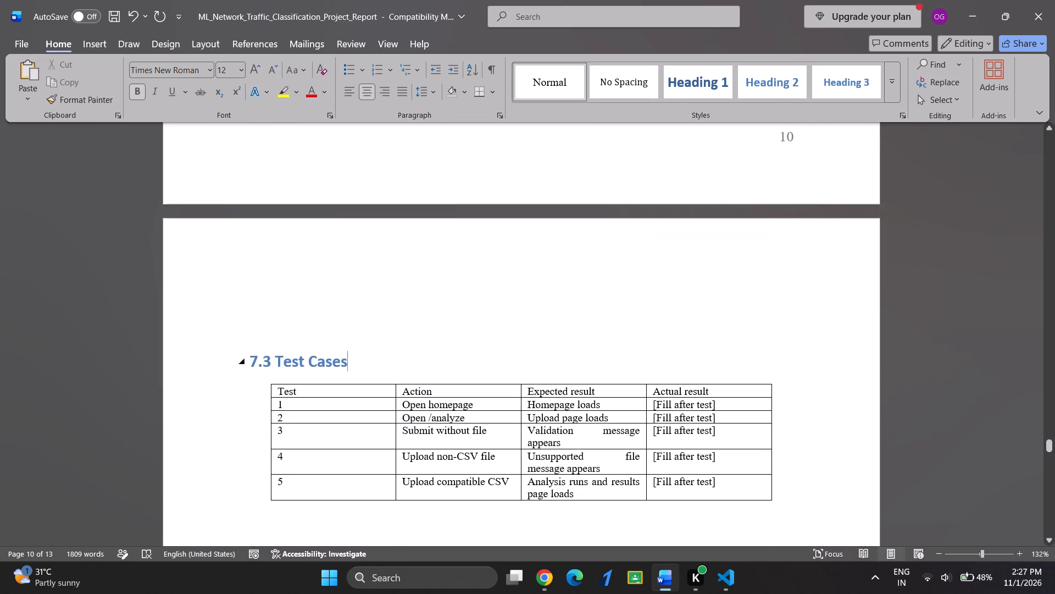
pyautogui.click(543, 560)
pyautogui.doubleClick(543, 560)
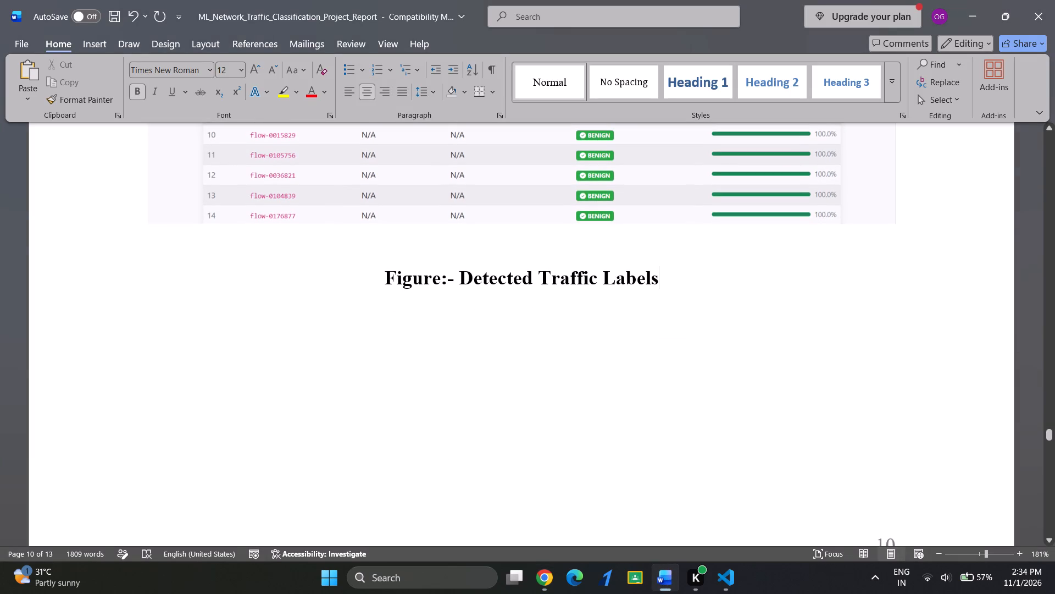
pyautogui.press('Return')
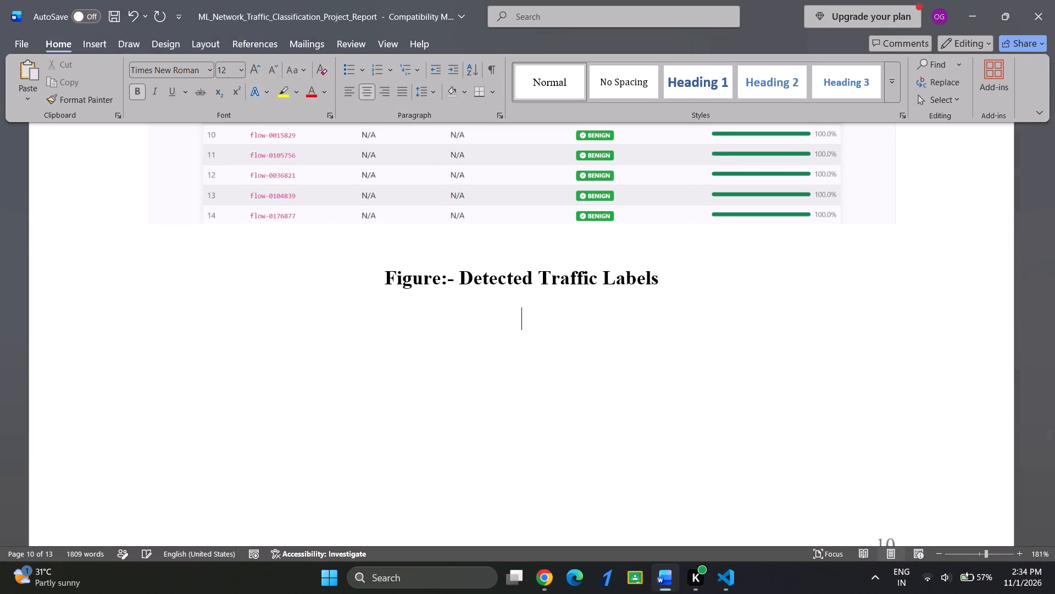
pyautogui.press('Return')
# Remove the blank line between the "Figure:- Analysis Results" caption and the Detected Traffic Labels screenshot.
pyautogui.scroll(-4, 695, 304)
pyautogui.scroll(1, 695, 304)
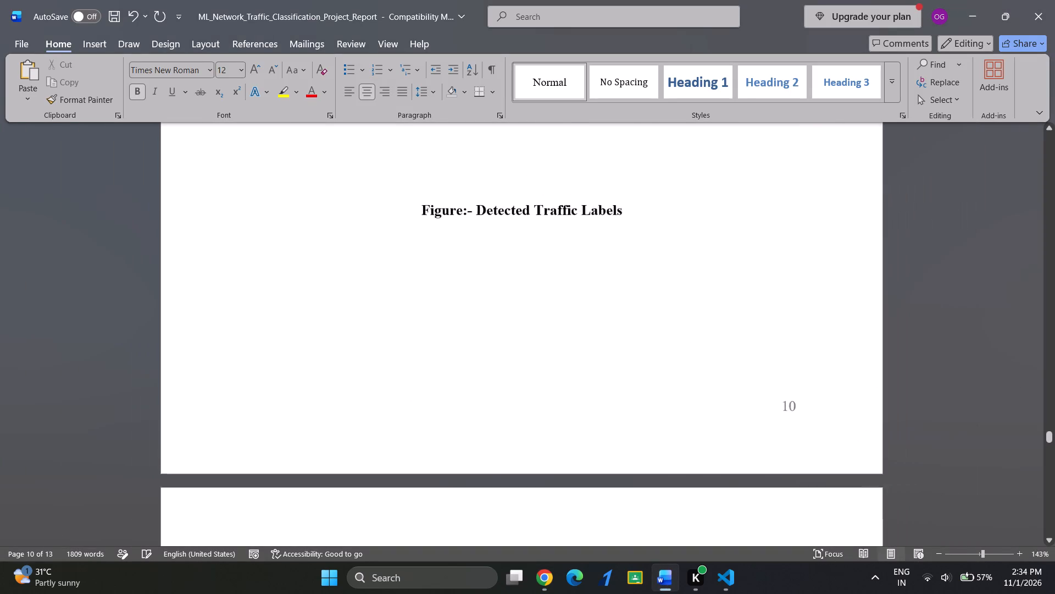
pyautogui.scroll(4, 695, 304)
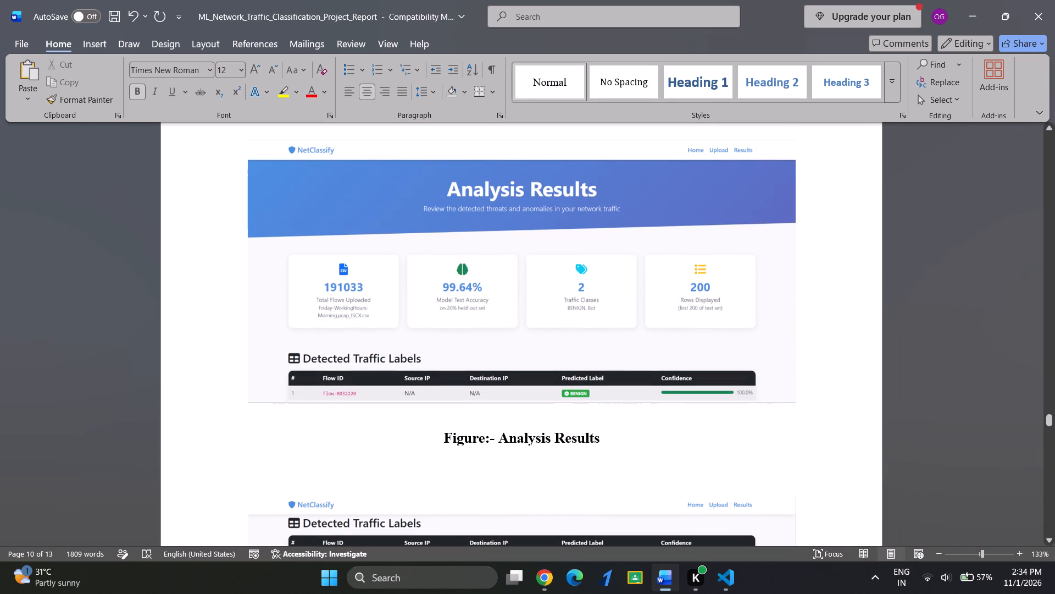
pyautogui.click(604, 487)
pyautogui.press('BackSpace')
pyautogui.scroll(-1, 604, 487)
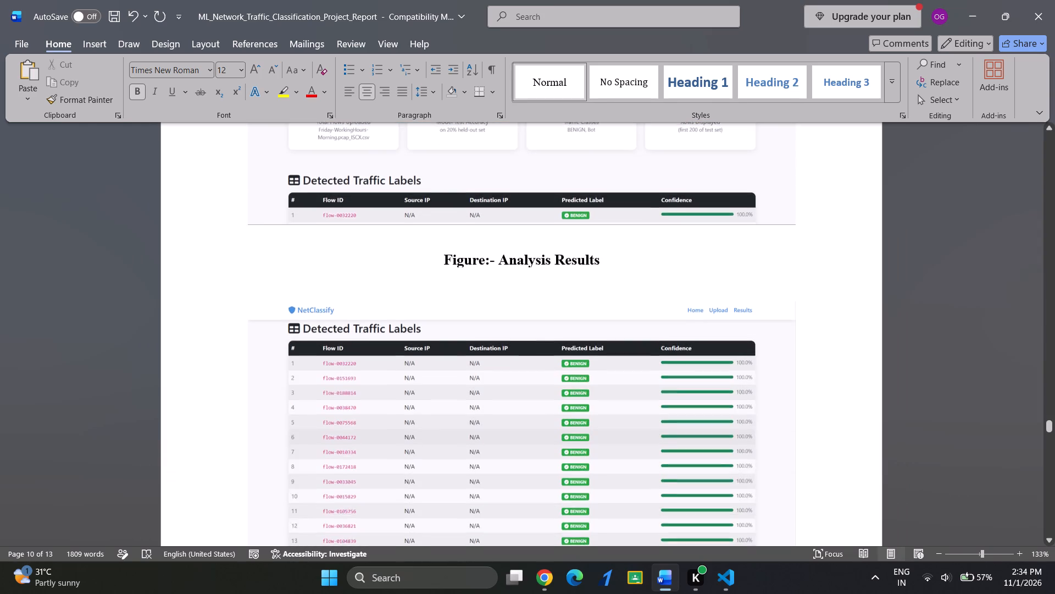
pyautogui.scroll(-3, 604, 487)
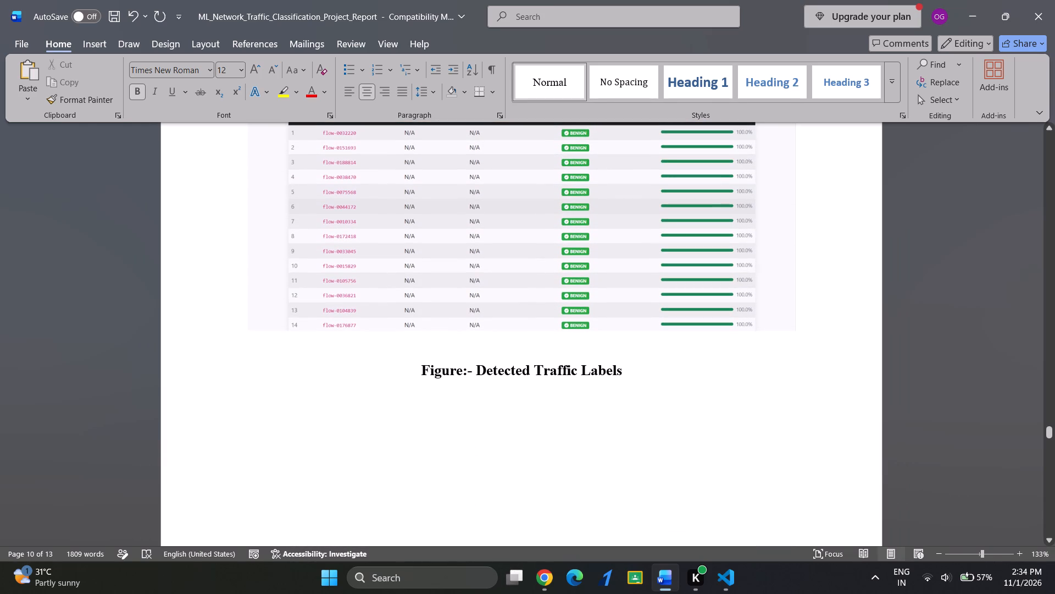
pyautogui.click(524, 444)
pyautogui.click(87, 50)
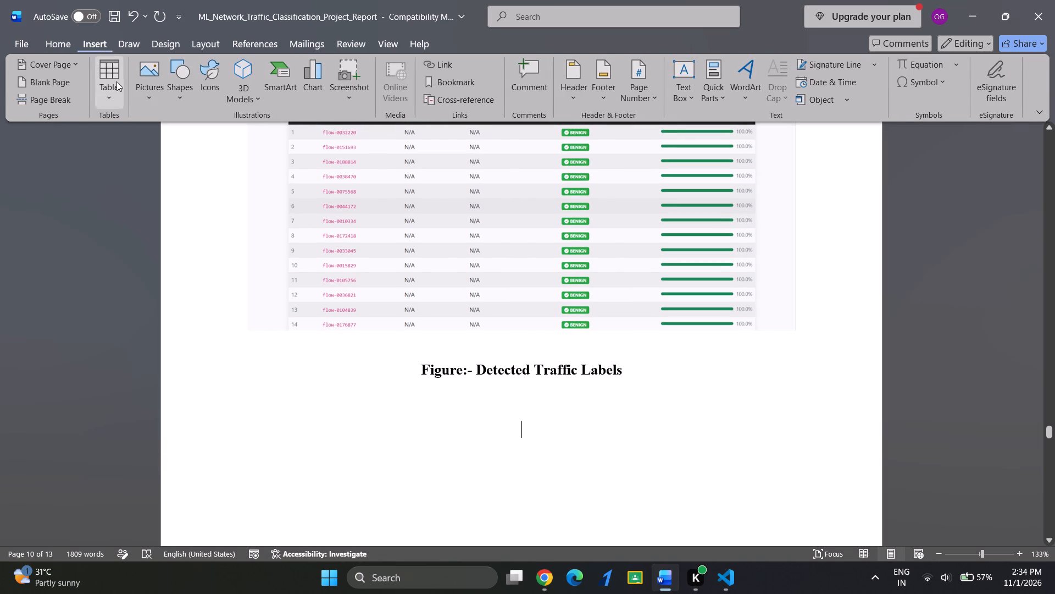
pyautogui.click(145, 94)
pyautogui.click(158, 137)
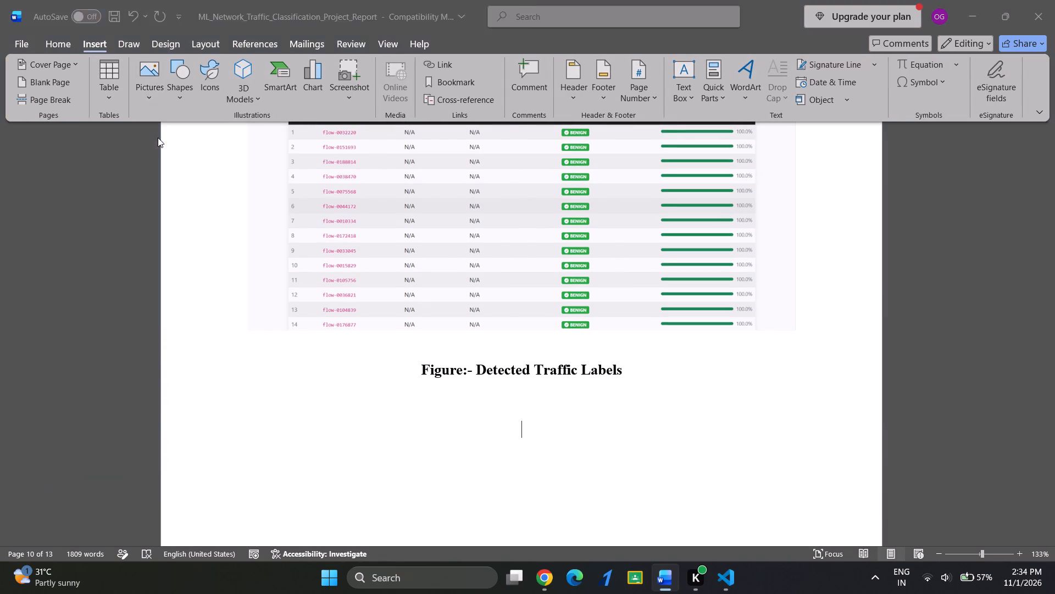
pyautogui.moveTo(515, 91); pyautogui.dragTo(524, 338)
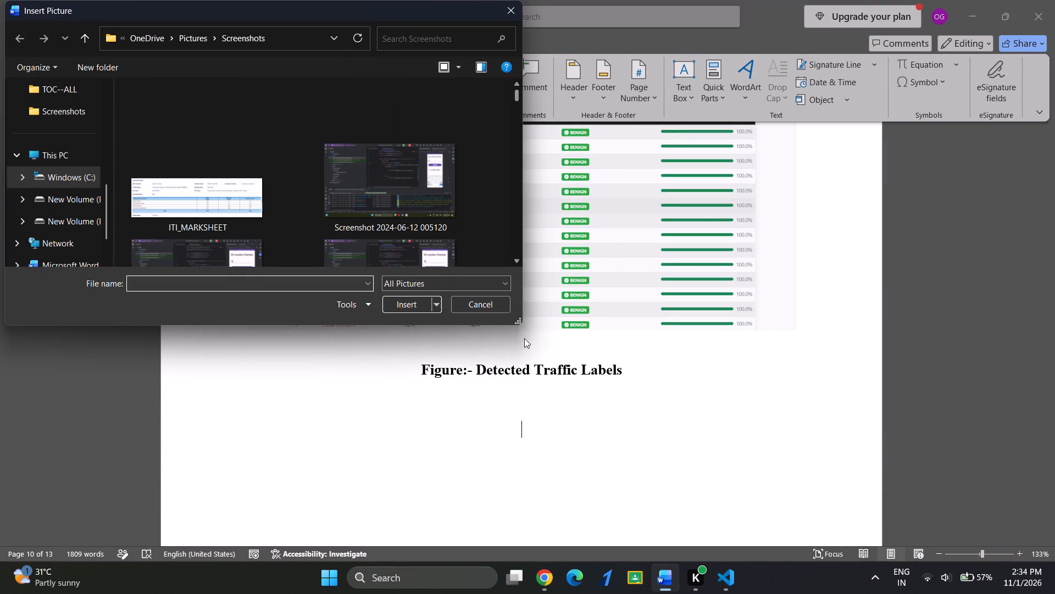
pyautogui.moveTo(524, 338); pyautogui.dragTo(524, 348)
pyautogui.moveTo(519, 96); pyautogui.dragTo(533, 217)
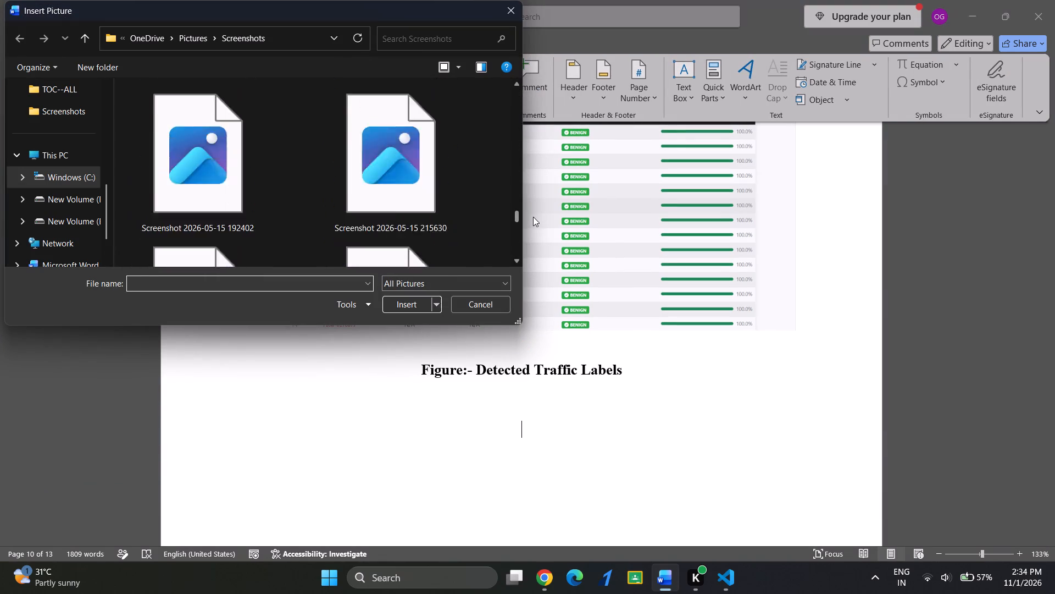
pyautogui.moveTo(533, 217); pyautogui.dragTo(528, 249)
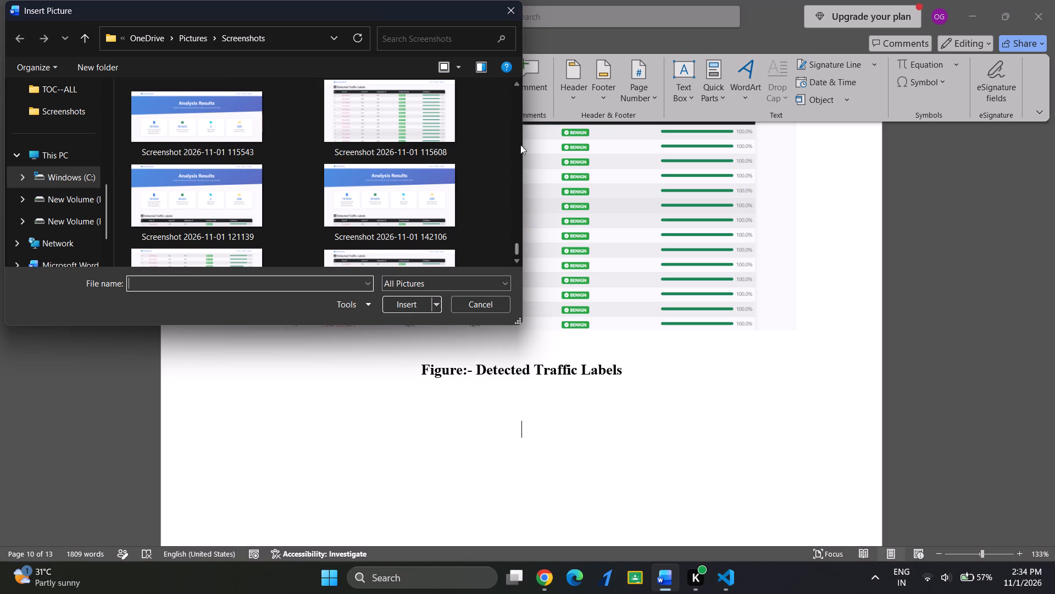
pyautogui.scroll(-6, 463, 219)
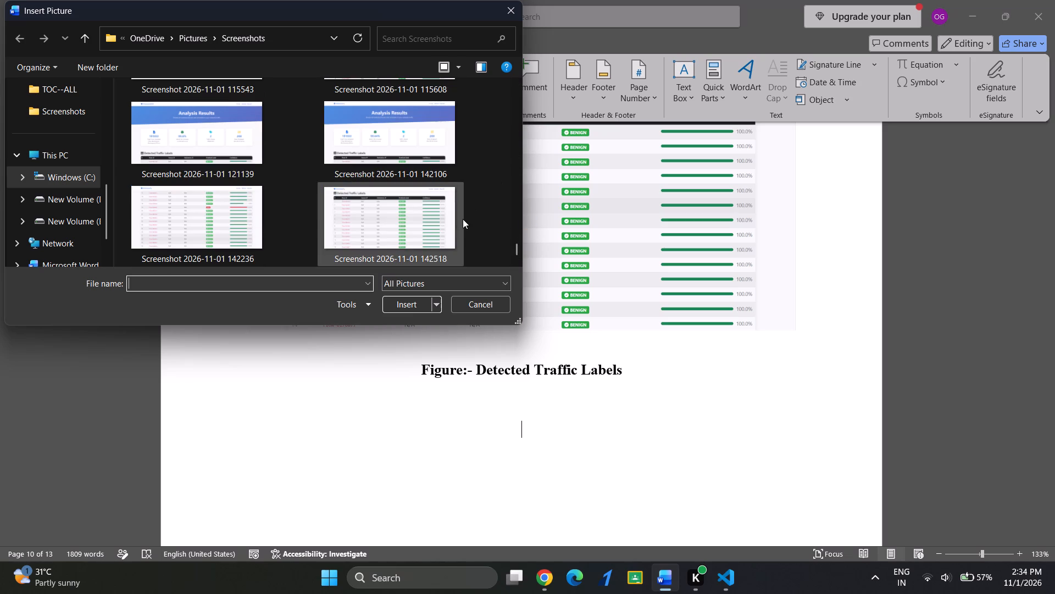
pyautogui.click(232, 147)
pyautogui.click(430, 323)
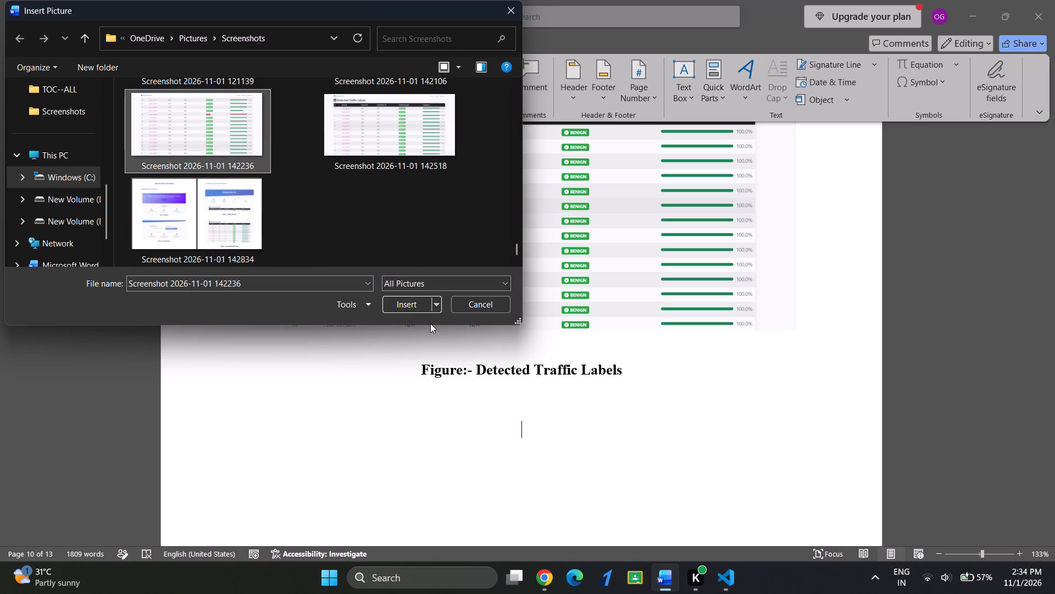
pyautogui.click(423, 317)
pyautogui.click(408, 301)
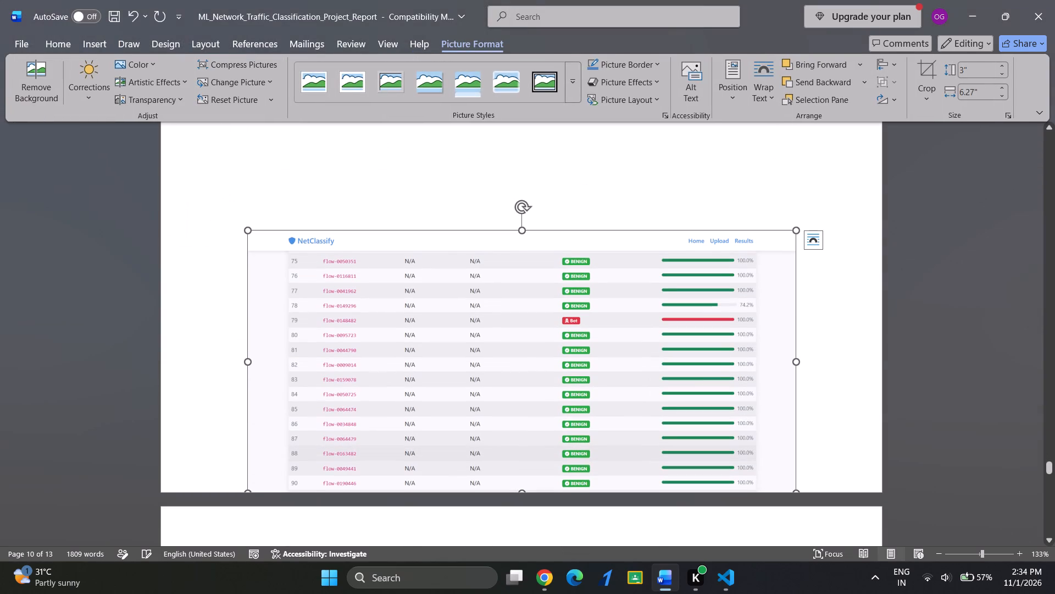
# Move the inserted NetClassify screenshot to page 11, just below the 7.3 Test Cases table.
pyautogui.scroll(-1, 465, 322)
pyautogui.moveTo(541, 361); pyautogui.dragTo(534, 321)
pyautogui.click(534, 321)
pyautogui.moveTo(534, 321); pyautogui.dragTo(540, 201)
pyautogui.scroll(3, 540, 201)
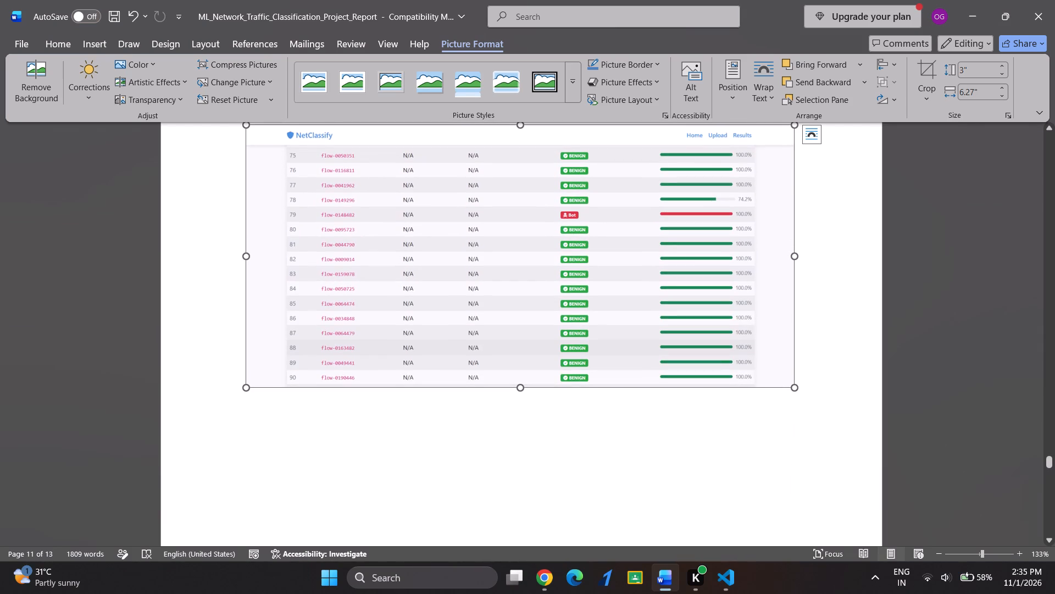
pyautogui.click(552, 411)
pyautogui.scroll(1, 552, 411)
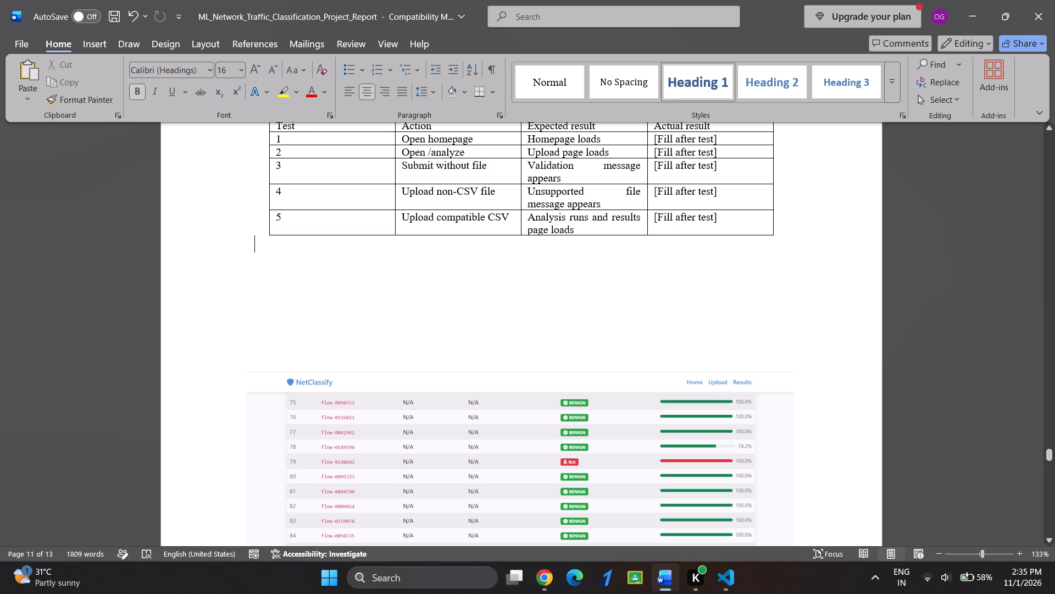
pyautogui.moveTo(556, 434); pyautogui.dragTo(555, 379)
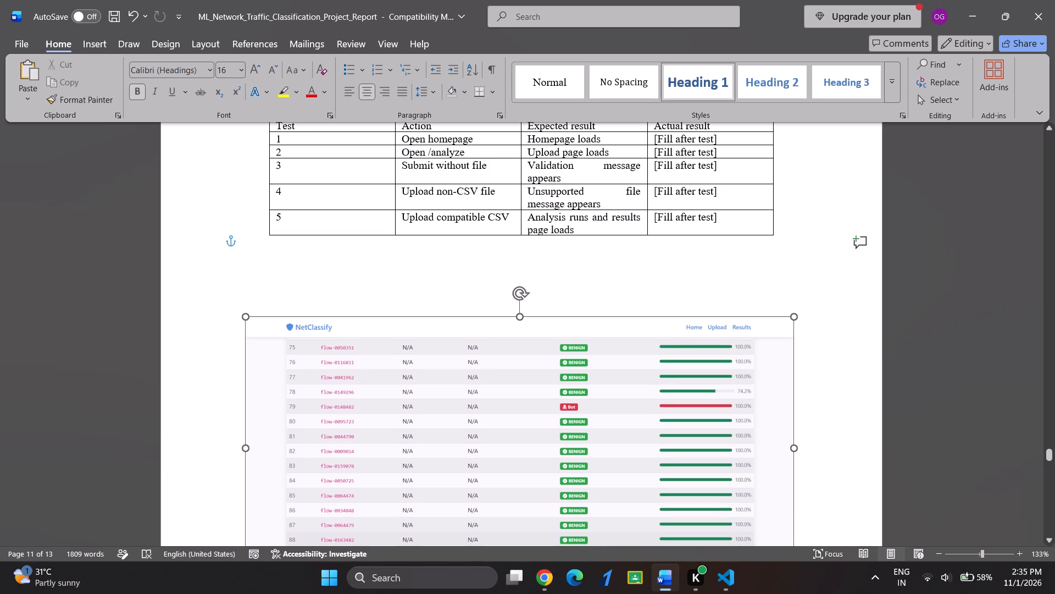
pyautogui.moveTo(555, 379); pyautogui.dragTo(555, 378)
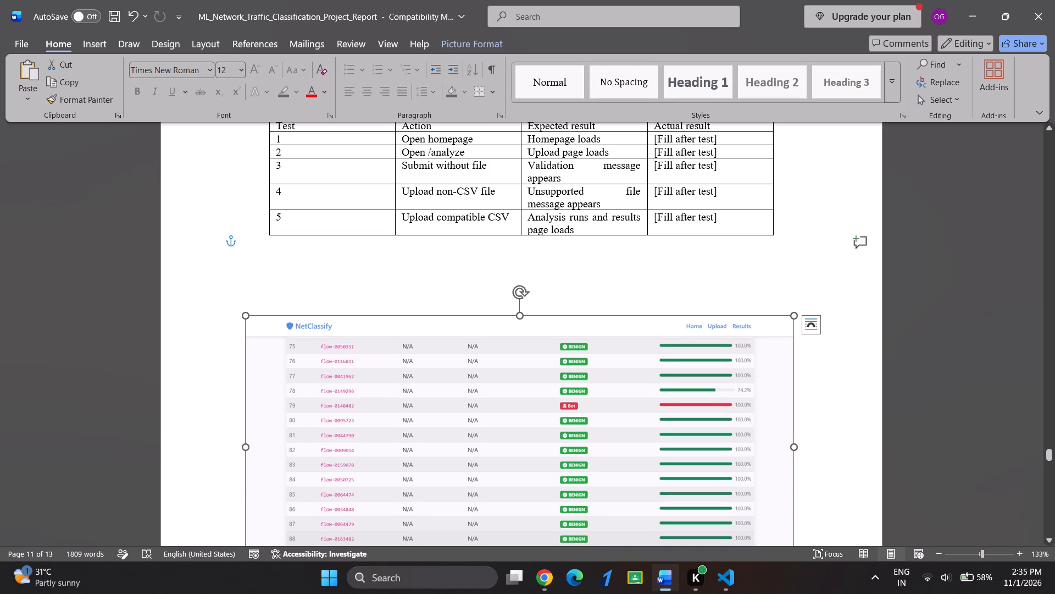
# Move the NetClassify screenshot to the top of page 11, above the 7.3 Test Cases heading.
pyautogui.scroll(6, 487, 249)
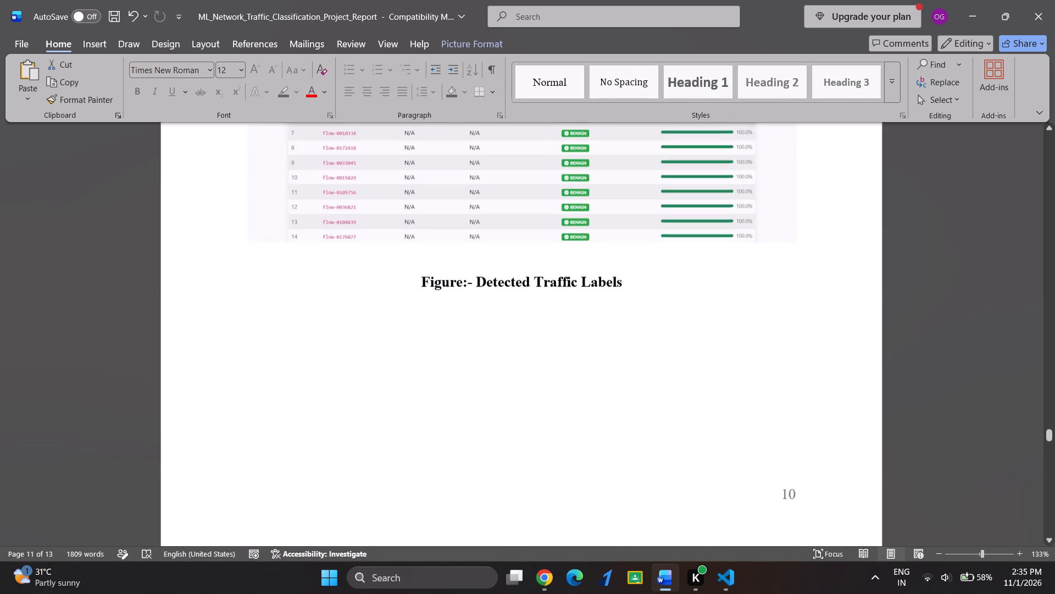
pyautogui.scroll(1, 487, 249)
pyautogui.scroll(-5, 487, 249)
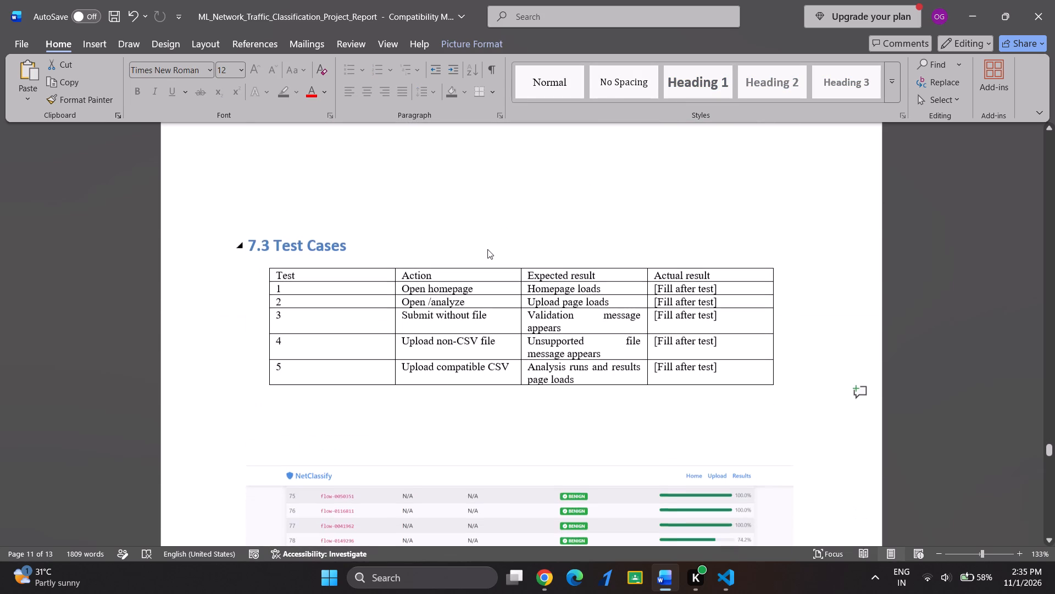
pyautogui.moveTo(519, 520); pyautogui.dragTo(460, 216)
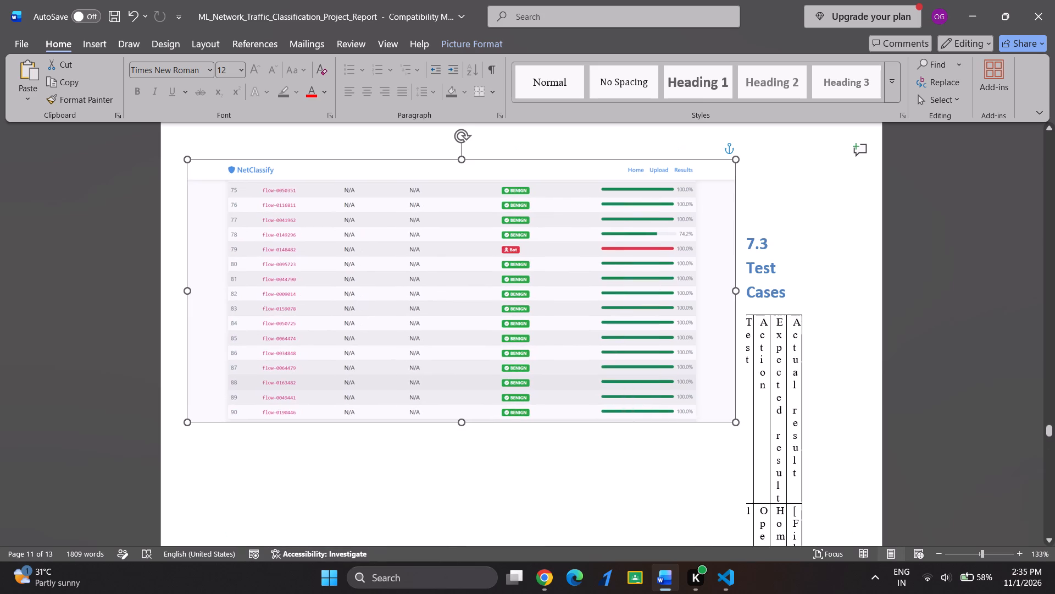
pyautogui.moveTo(460, 216); pyautogui.dragTo(462, 217)
pyautogui.scroll(2, 470, 335)
pyautogui.click(598, 437)
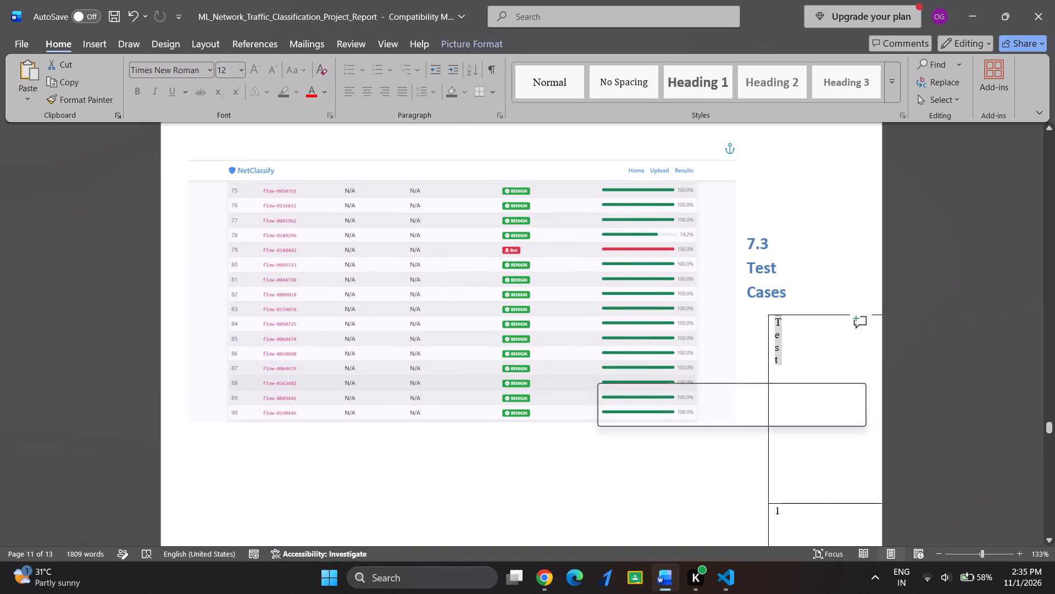
pyautogui.scroll(2, 598, 437)
pyautogui.moveTo(568, 493); pyautogui.dragTo(588, 460)
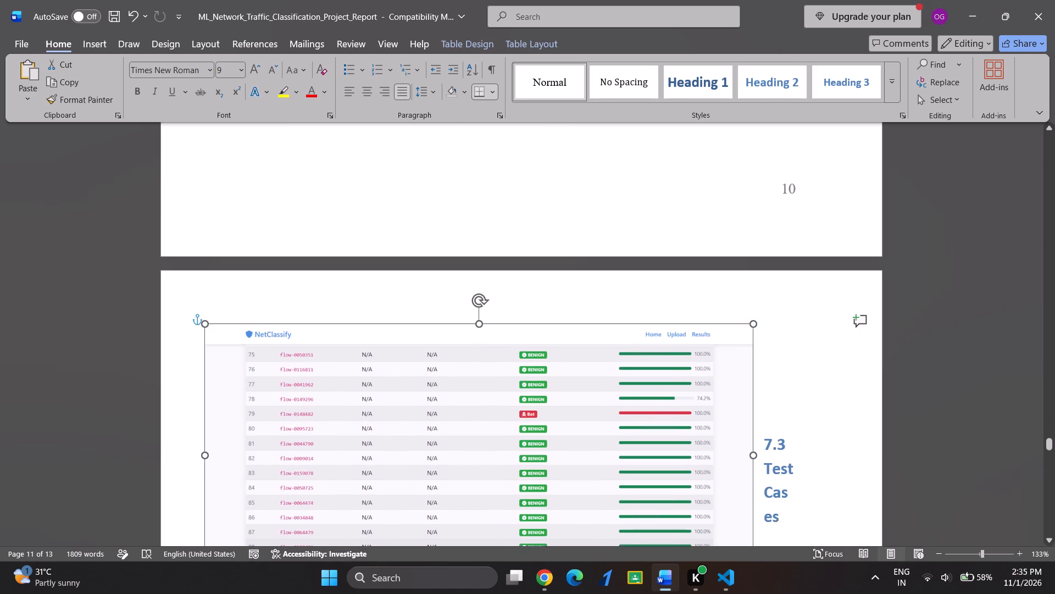
pyautogui.moveTo(588, 460); pyautogui.dragTo(600, 451)
pyautogui.scroll(3, 443, 172)
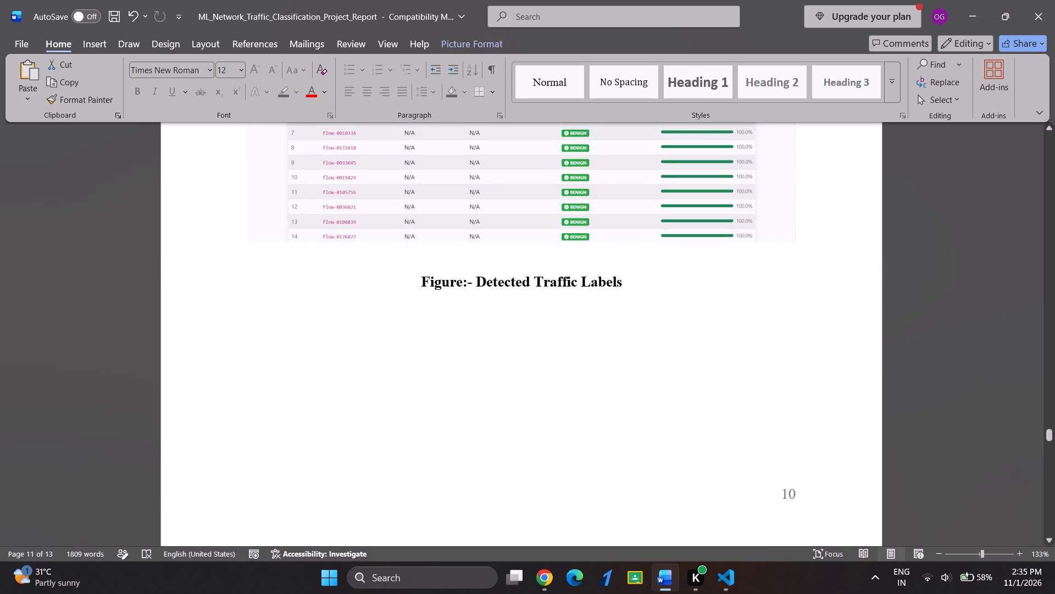
pyautogui.scroll(-1, 485, 217)
pyautogui.scroll(-1, 508, 432)
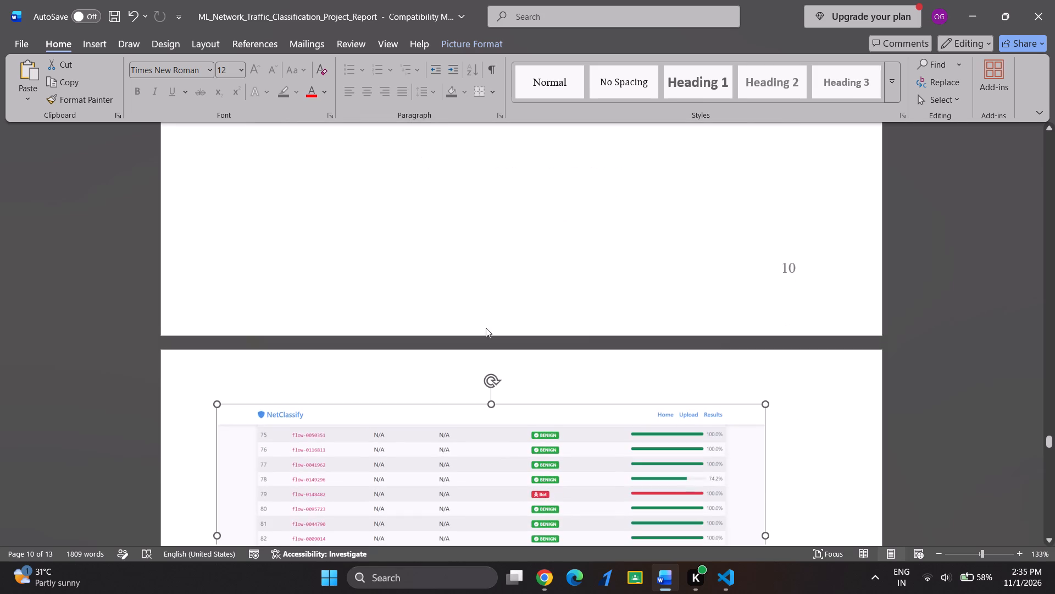
pyautogui.scroll(-2, 486, 328)
pyautogui.click(486, 332)
# Copy the "Figure:- Analysis Results" caption and paste it on page 11 as a caption for the new NetClassify screenshot.
pyautogui.scroll(1, 486, 332)
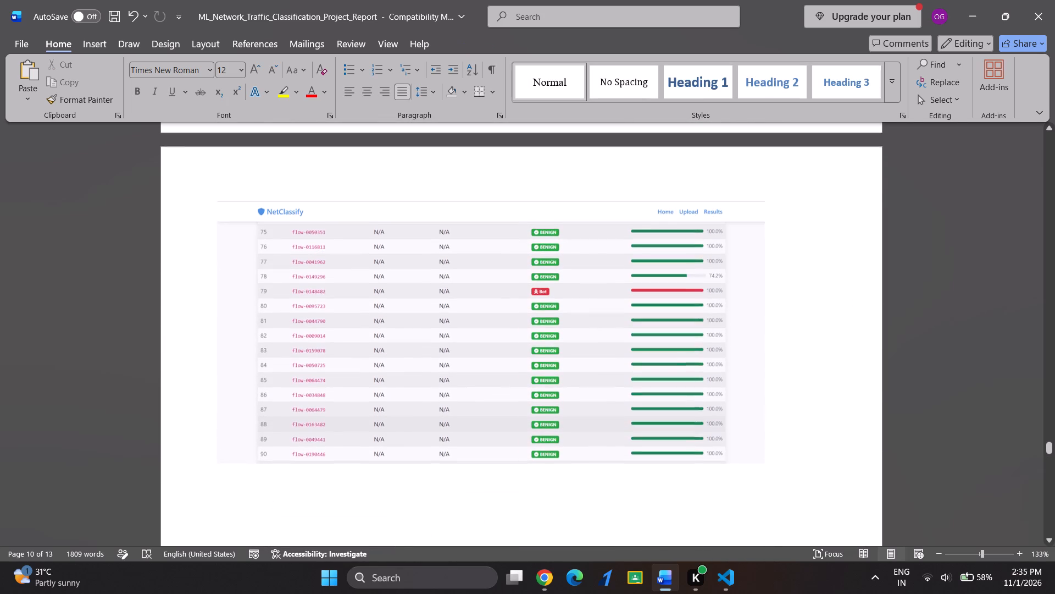
pyautogui.scroll(2, 486, 332)
pyautogui.click(390, 219)
pyautogui.scroll(1, 390, 219)
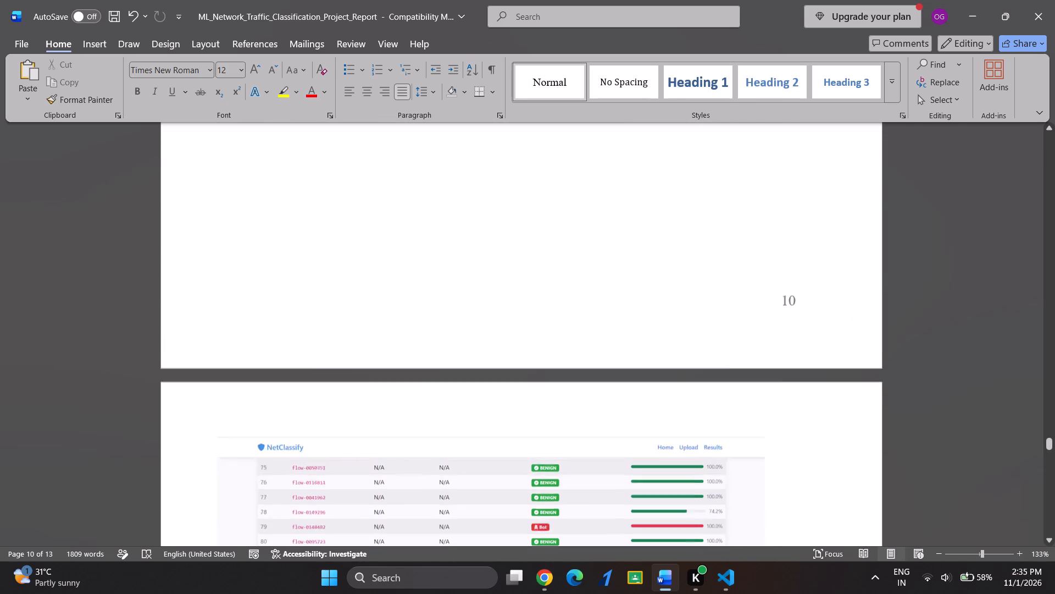
pyautogui.scroll(9, 390, 219)
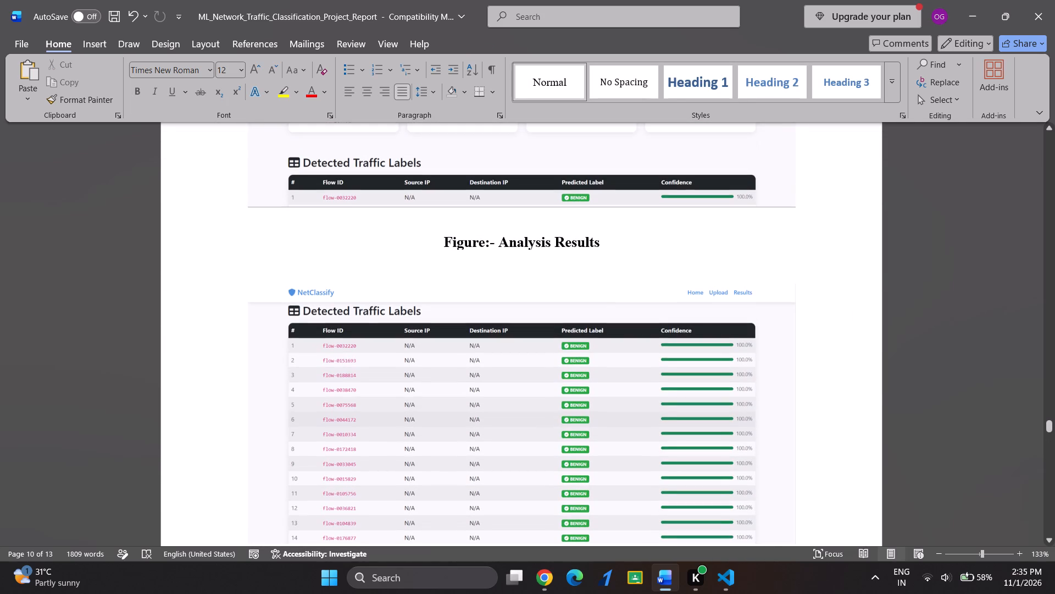
pyautogui.moveTo(428, 246); pyautogui.dragTo(591, 250)
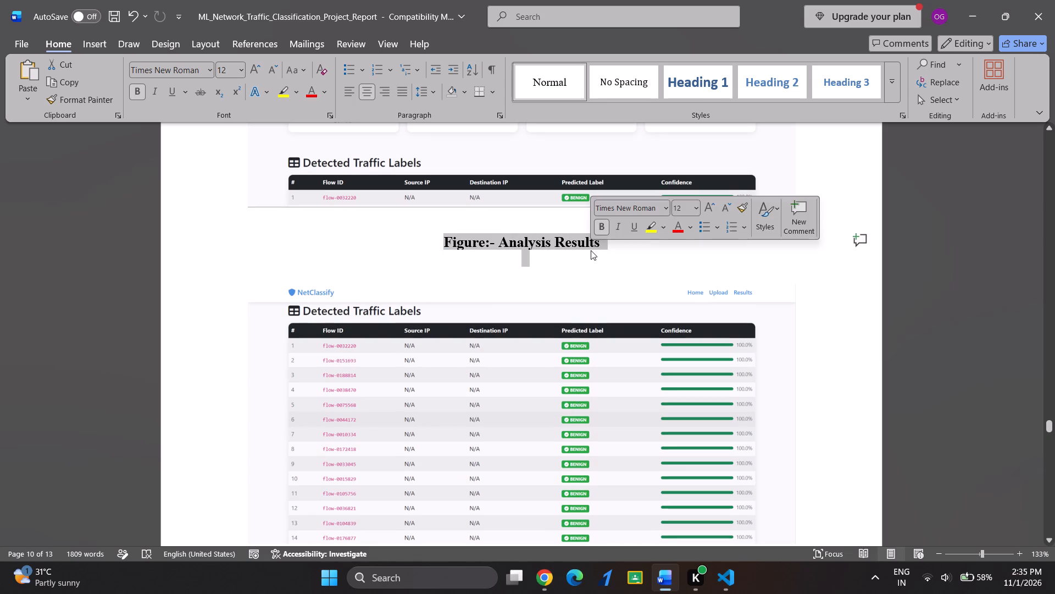
pyautogui.hotkey('ctrl', 'c')
pyautogui.scroll(-6, 591, 250)
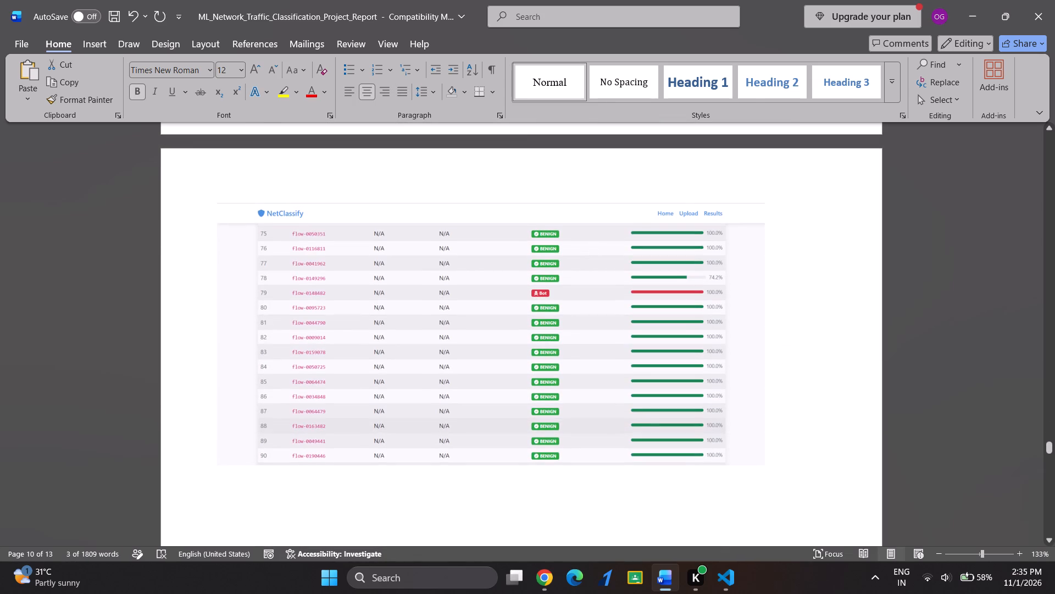
pyautogui.click(707, 482)
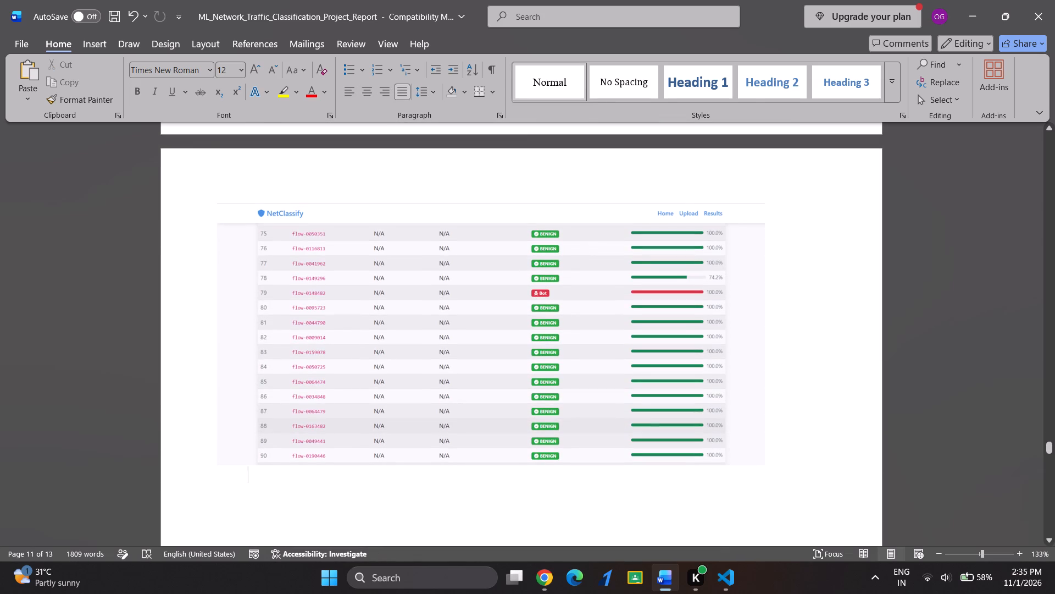
pyautogui.press('Return')
pyautogui.hotkey('ctrl', 'v')
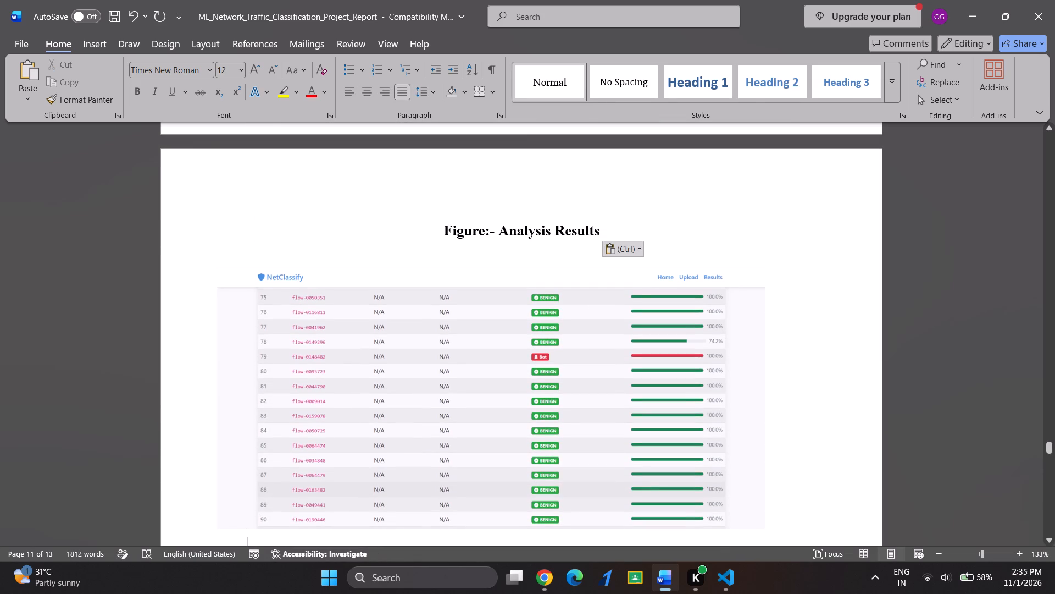
# Move the pasted "Figure:- Analysis Results" caption below the new screenshot and remove the extra blank lines at its former place.
pyautogui.tripleClick(542, 232)
pyautogui.hotkey('ctrl', 'c')
pyautogui.hotkey('ctrl', 'x')
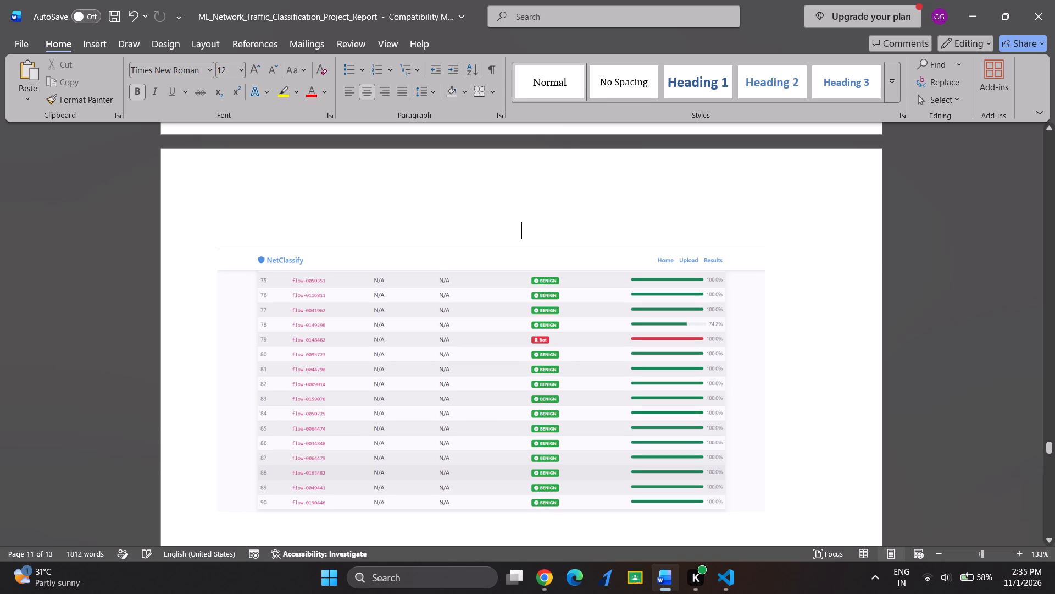
pyautogui.press('BackSpace')
pyautogui.press('BackSpace')
pyautogui.press('BackSpace')
pyautogui.scroll(-2, 591, 290)
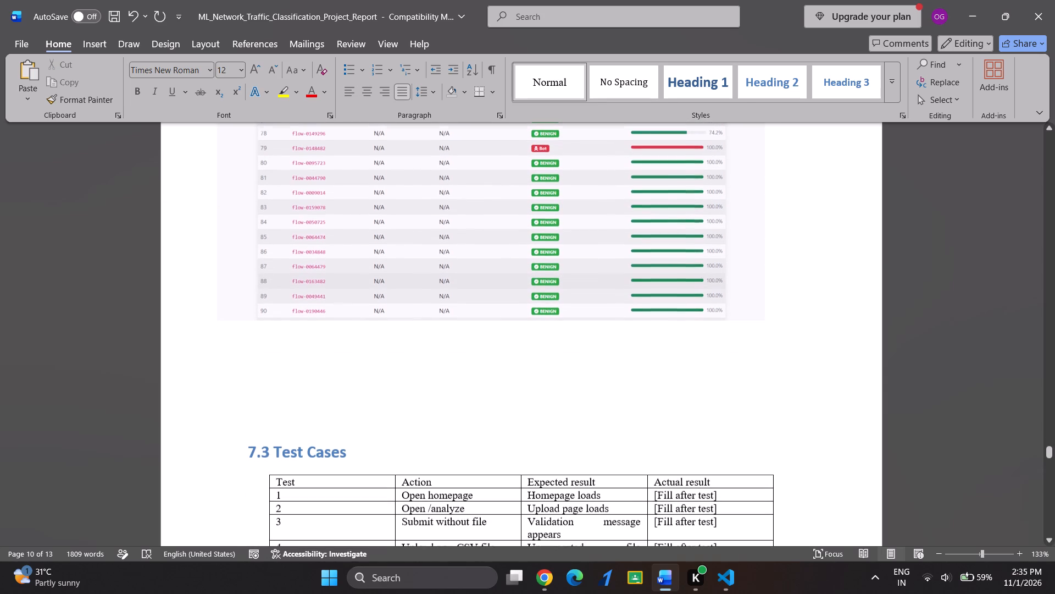
pyautogui.click(669, 360)
pyautogui.hotkey('ctrl', 'v')
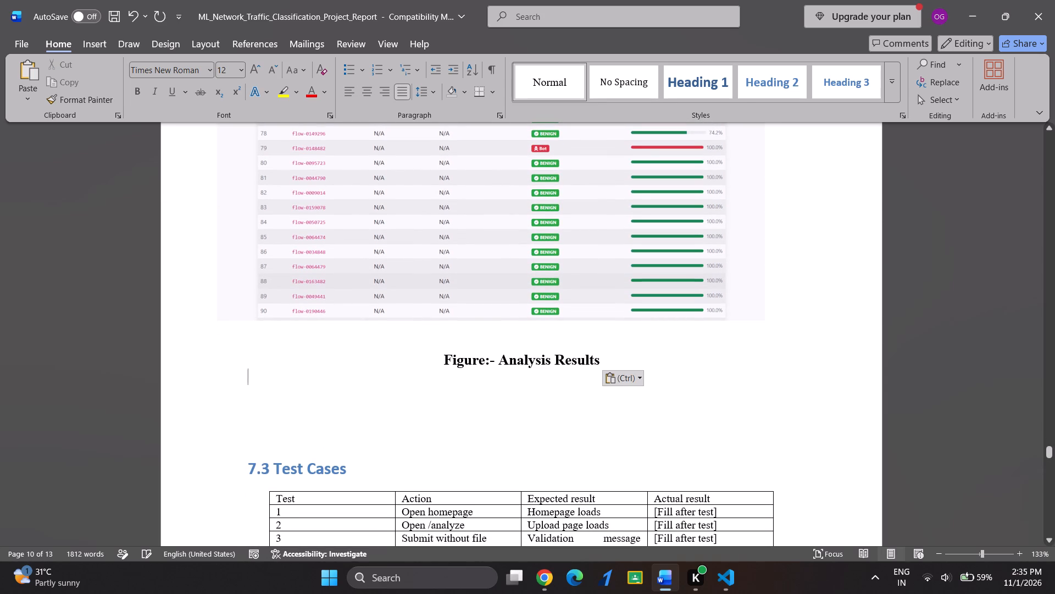
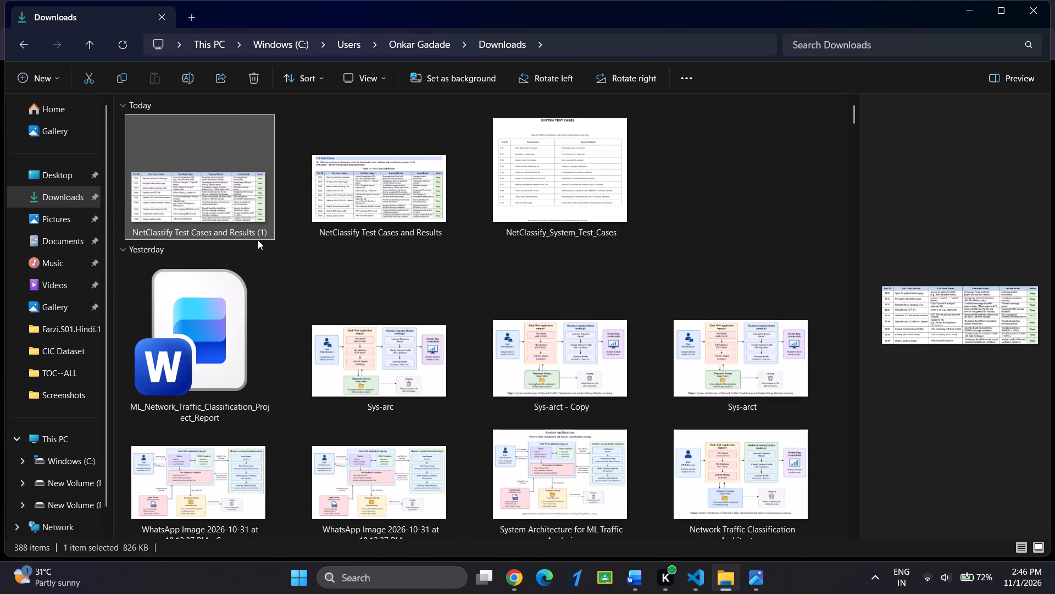
pyautogui.keyDown('ctrl'); pyautogui.scroll(5, 258, 240); pyautogui.keyUp('ctrl')
pyautogui.keyDown('ctrl'); pyautogui.scroll(4, 377, 294); pyautogui.keyUp('ctrl')
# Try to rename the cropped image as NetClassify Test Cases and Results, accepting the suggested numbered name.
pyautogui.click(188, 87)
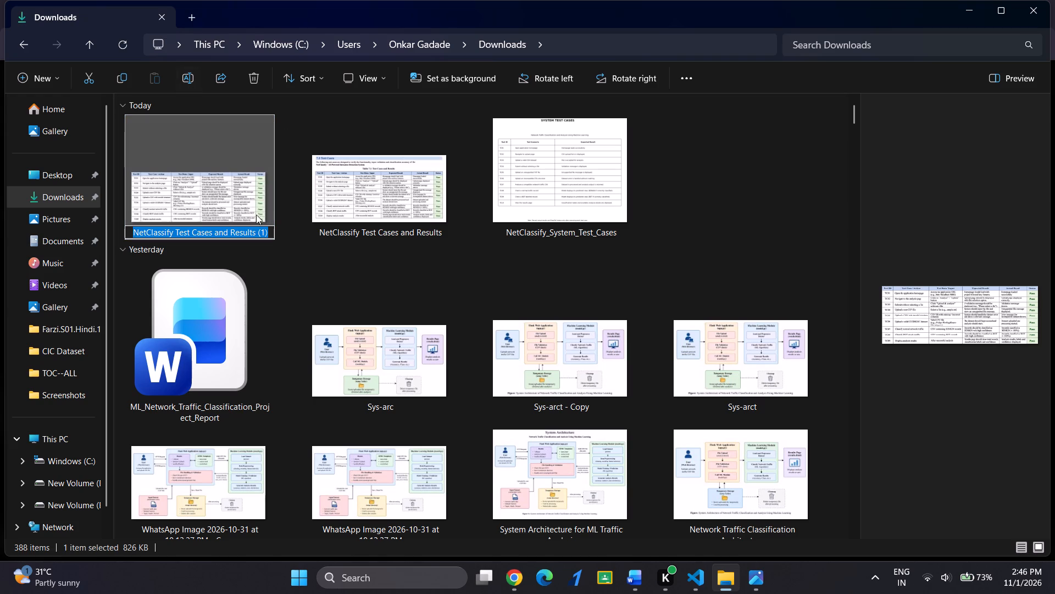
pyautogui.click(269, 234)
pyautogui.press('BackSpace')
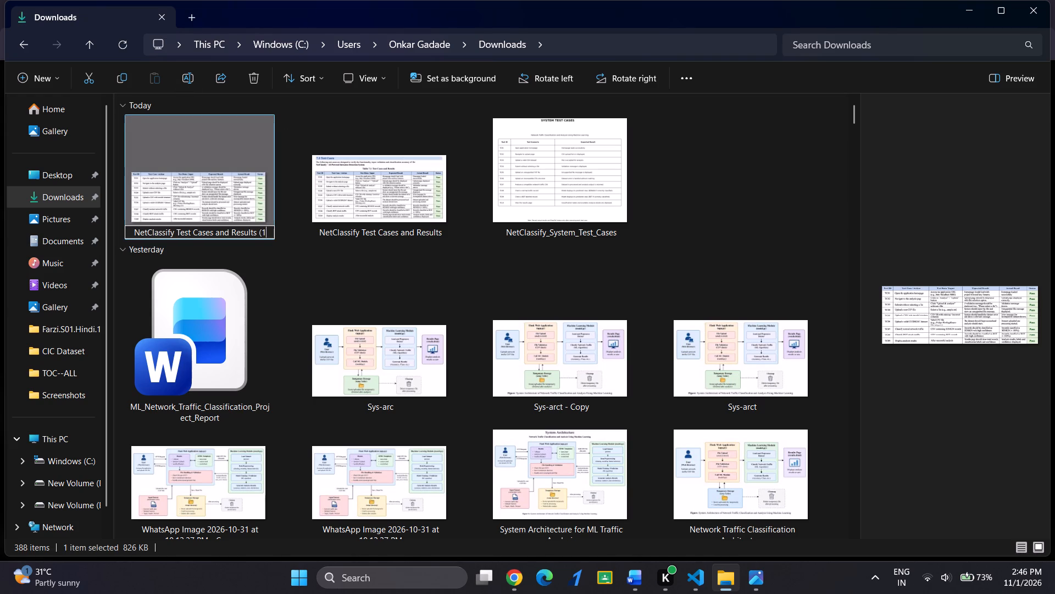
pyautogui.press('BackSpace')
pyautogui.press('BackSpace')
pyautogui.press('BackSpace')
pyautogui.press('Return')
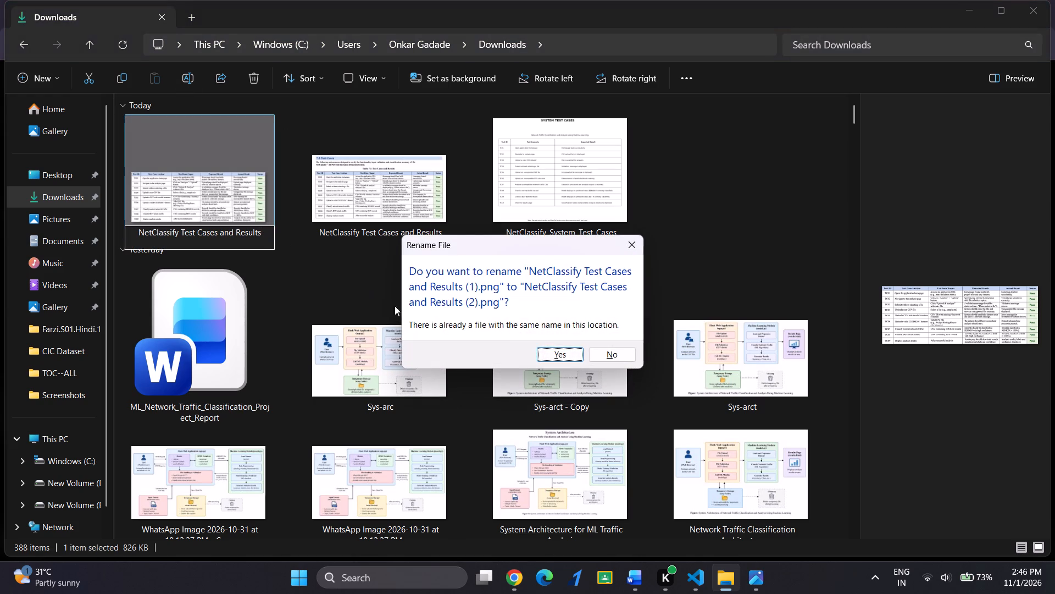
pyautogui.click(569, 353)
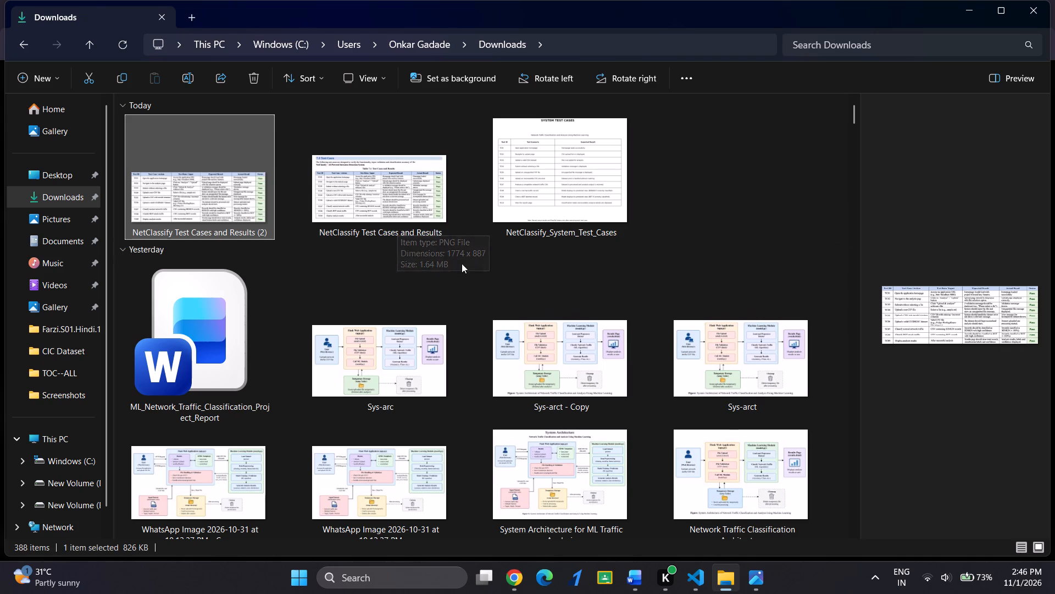
# Delete the original uncropped NetClassify Test Cases and Results image from the Downloads folder.
pyautogui.click(393, 227)
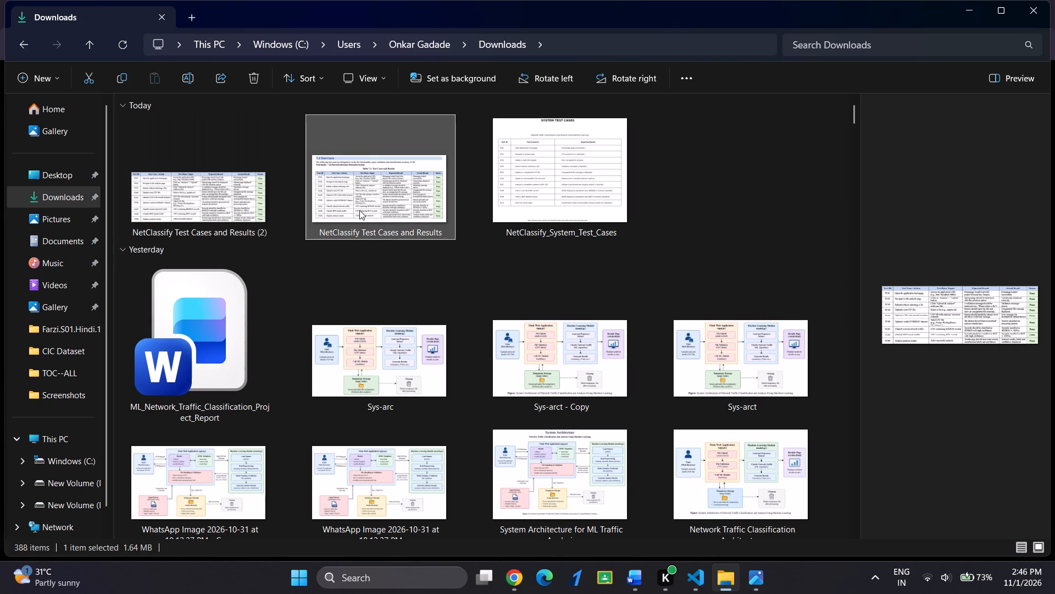
pyautogui.hotkey('ctrl', 'd')
# Rename the cropped table image as NetClassify Test Cases and Results.
pyautogui.click(252, 228)
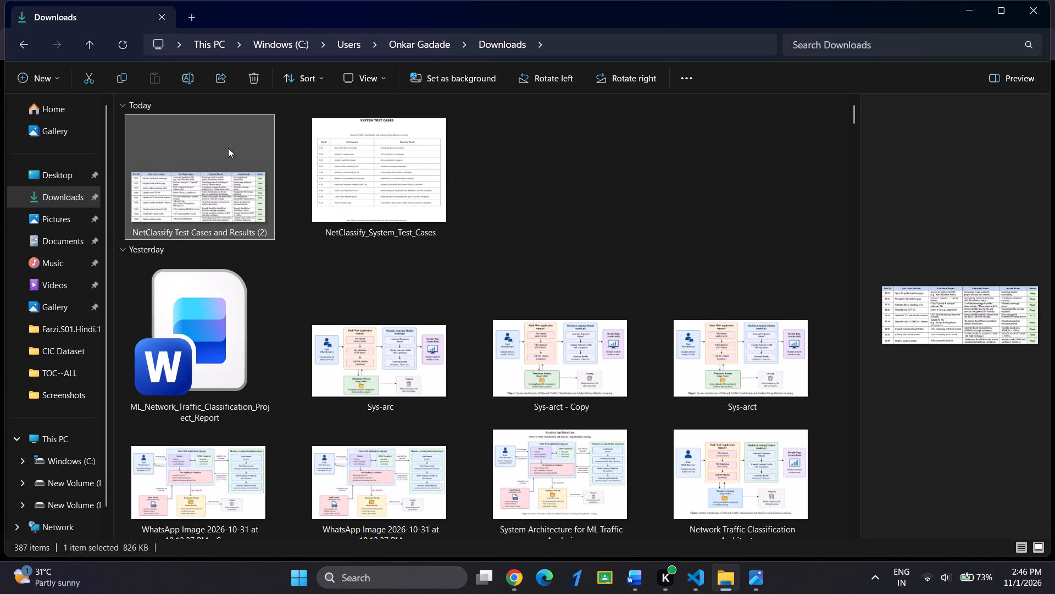
pyautogui.click(191, 87)
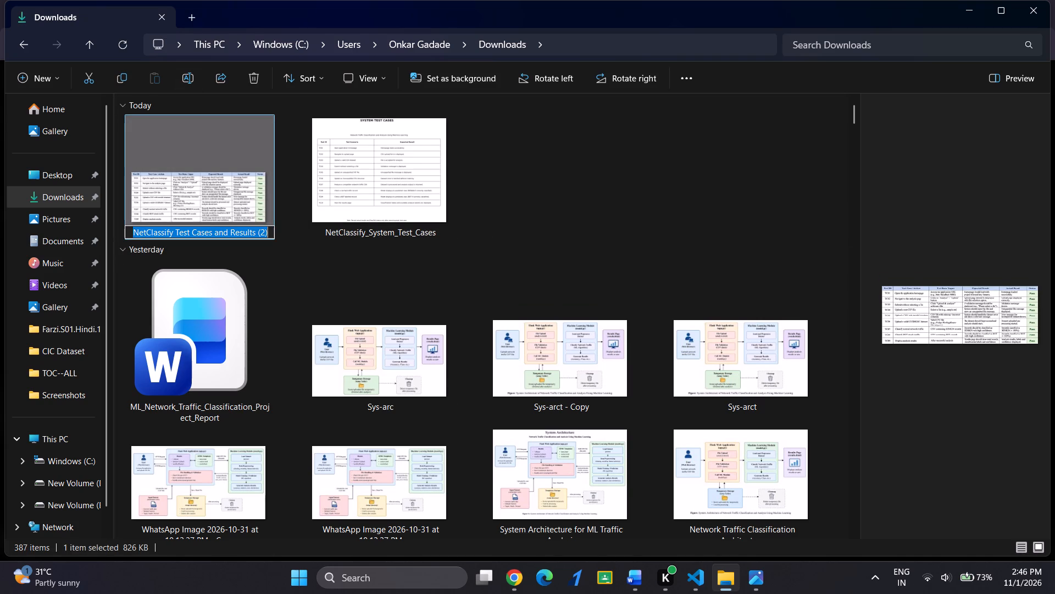
pyautogui.click(272, 228)
pyautogui.press('BackSpace')
pyautogui.press('BackSpace')
pyautogui.press('BackSpace')
pyautogui.press('BackSpace')
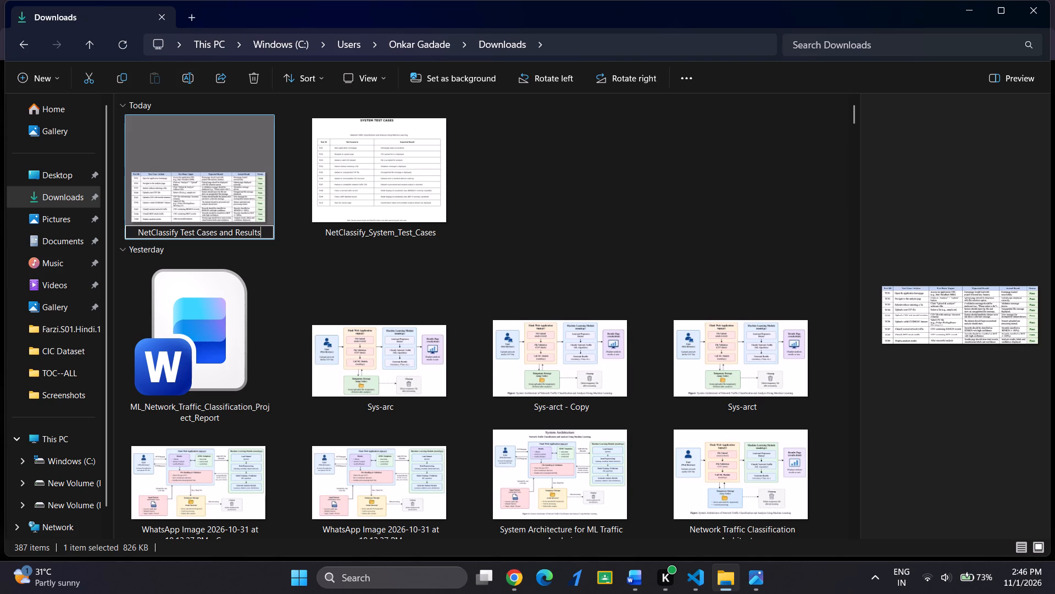
pyautogui.press('Return')
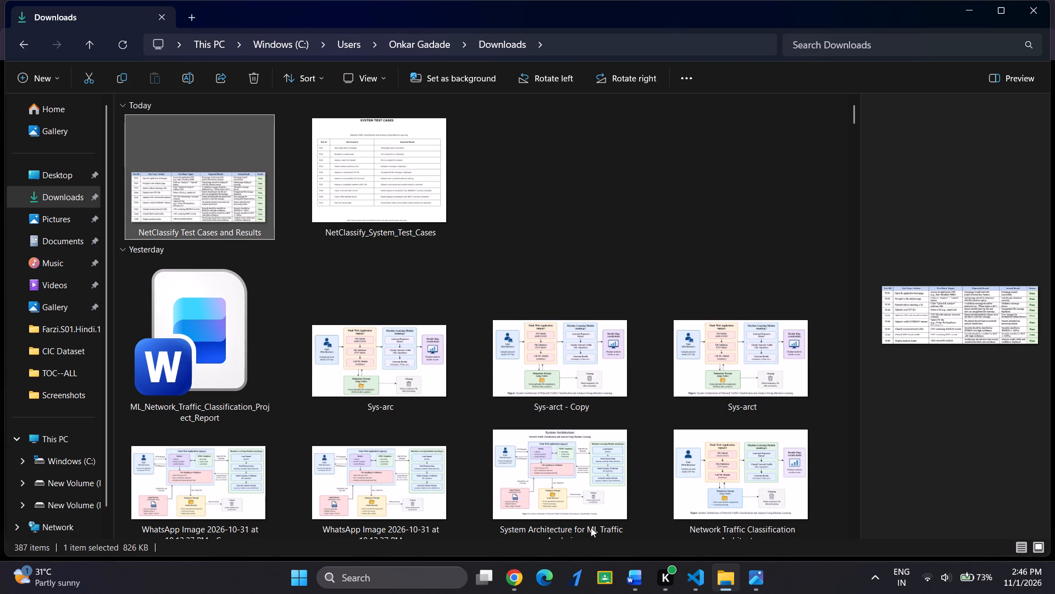
# Switch to the Word project report and delete the old test table under the 7.3 Test Cases heading.
pyautogui.click(628, 577)
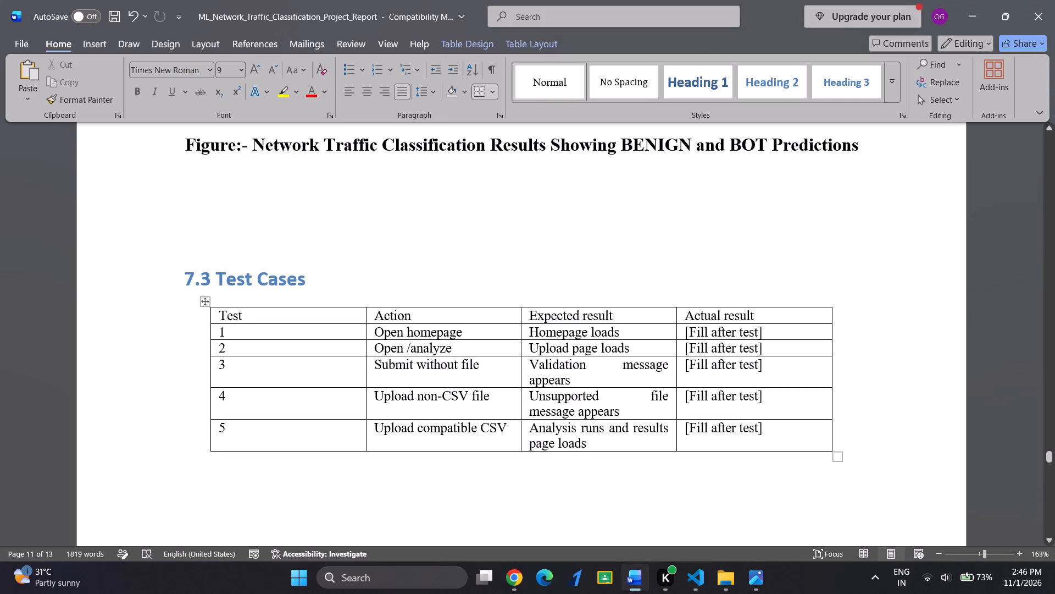
pyautogui.click(202, 305)
pyautogui.press('BackSpace')
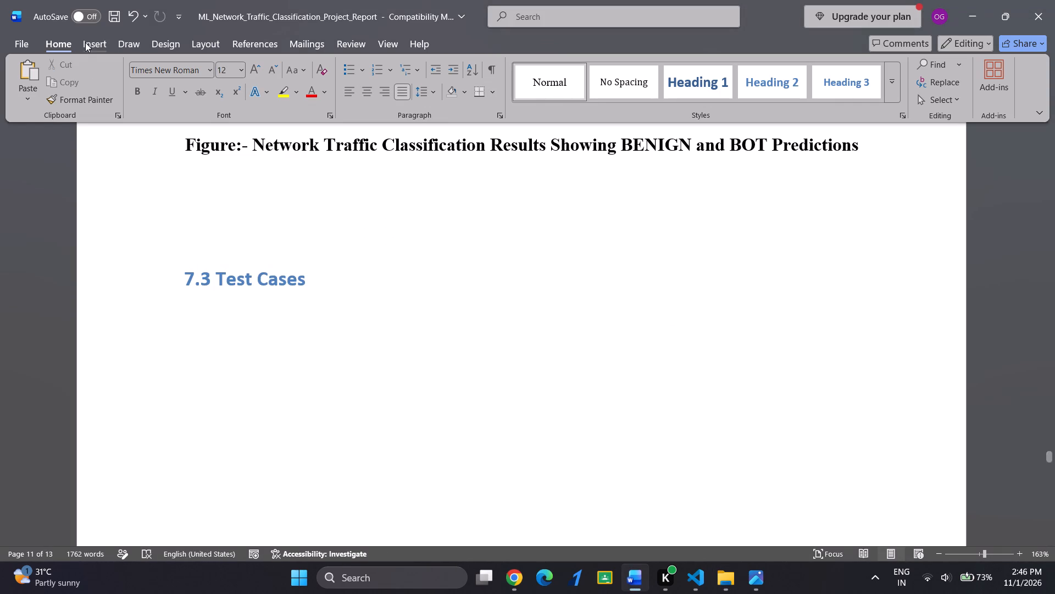
# Insert the NetClassify Test Cases and Results picture from the Downloads folder beneath the 7.3 Test Cases heading.
pyautogui.click(86, 41)
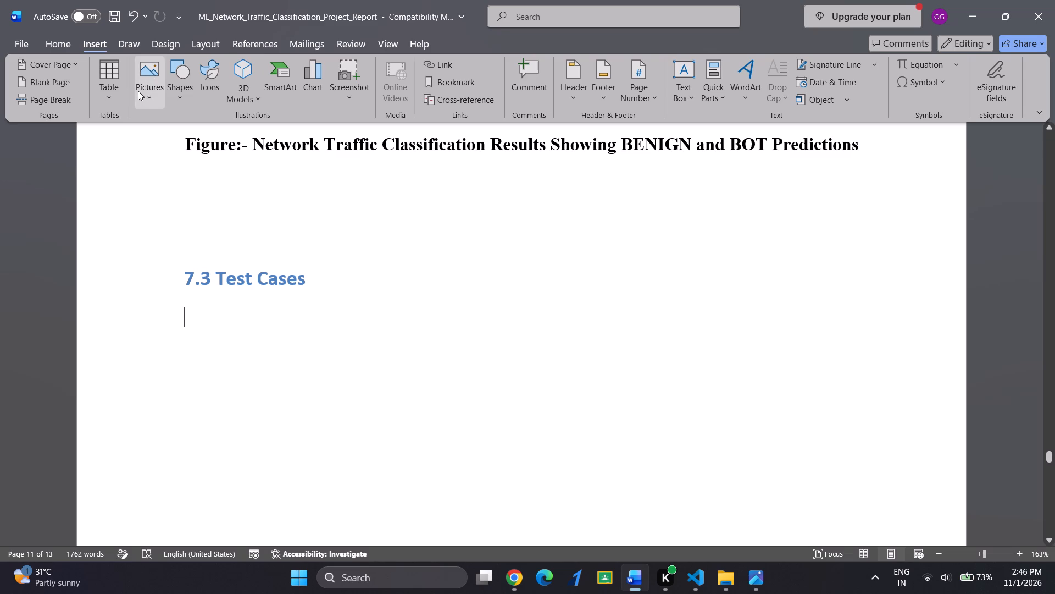
pyautogui.click(143, 100)
pyautogui.click(168, 147)
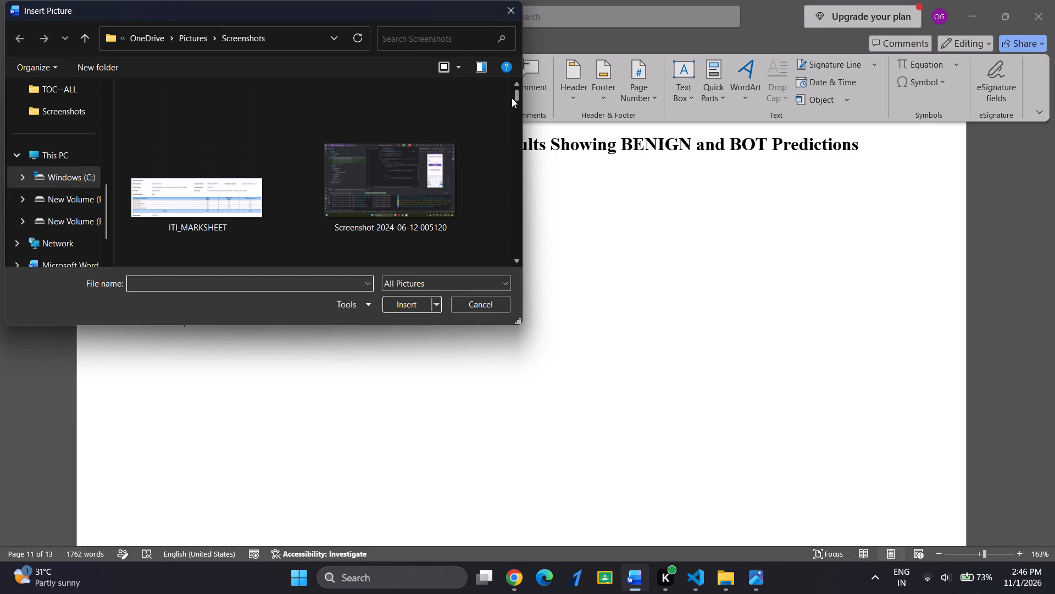
pyautogui.moveTo(512, 98); pyautogui.dragTo(531, 277)
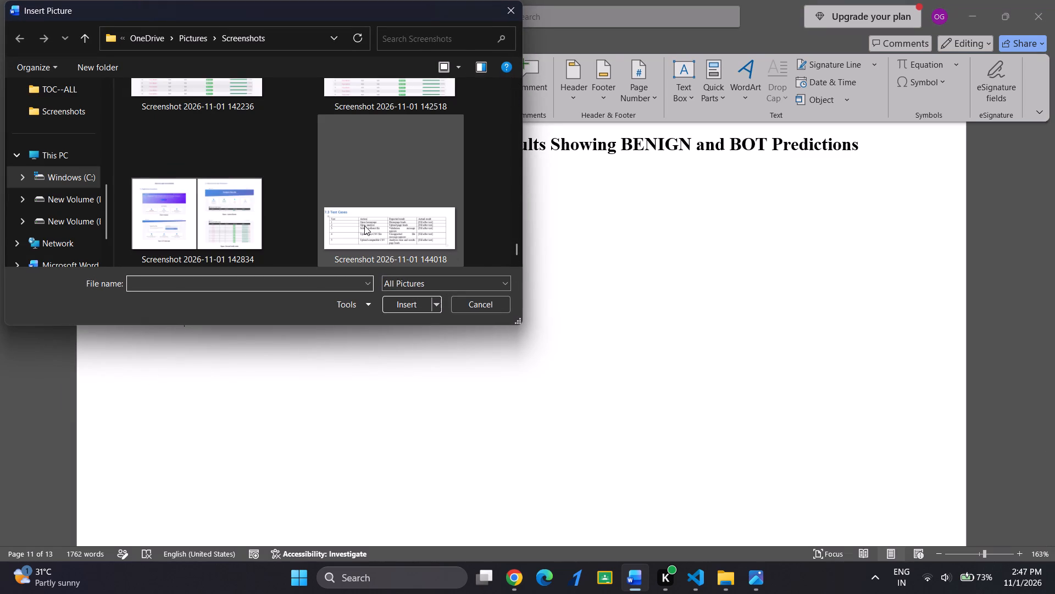
pyautogui.click(376, 230)
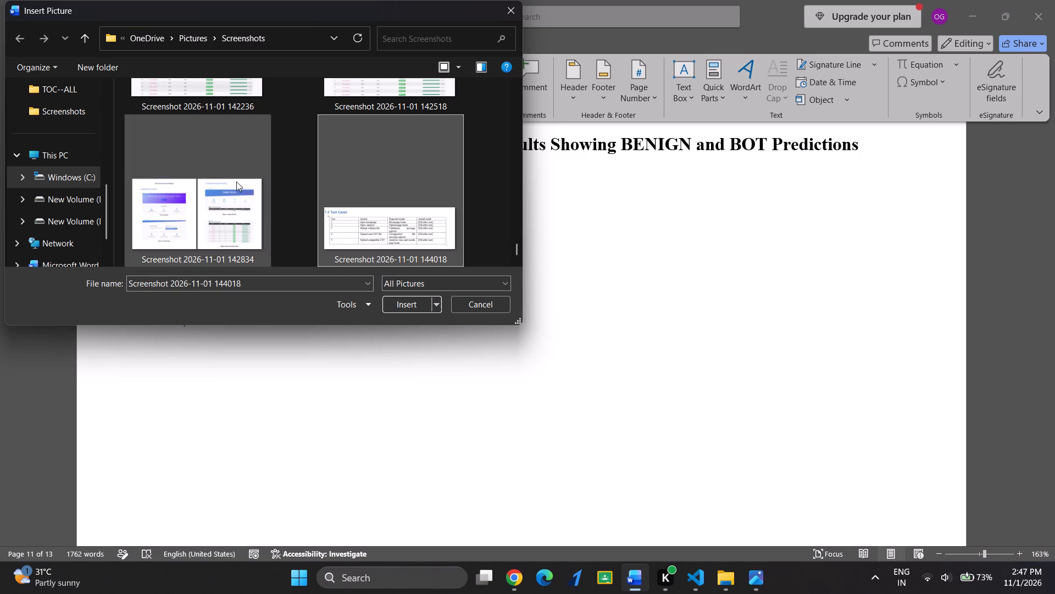
pyautogui.scroll(3, 96, 174)
pyautogui.click(60, 159)
pyautogui.click(59, 172)
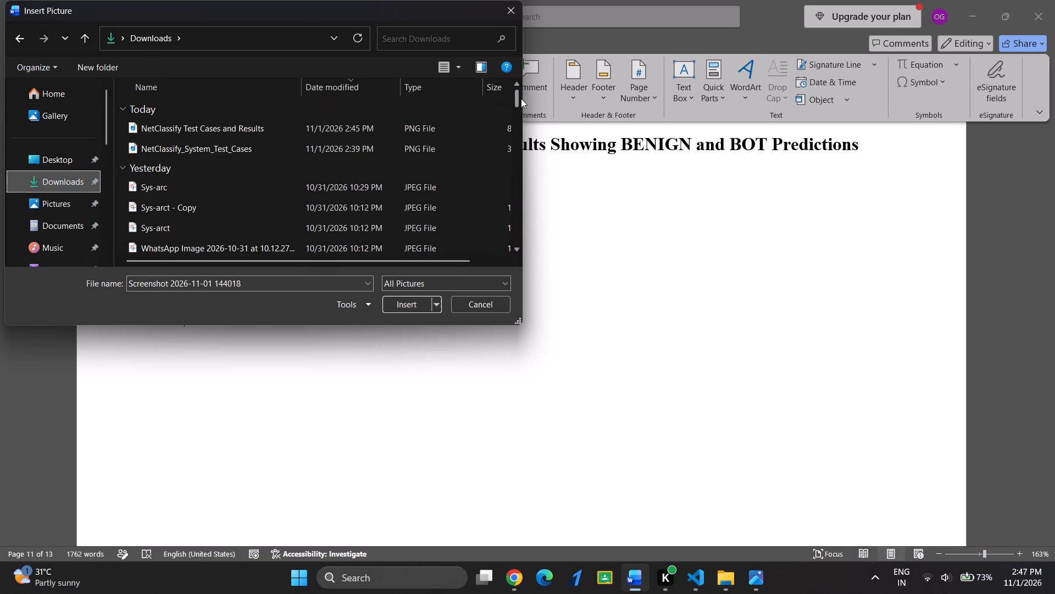
pyautogui.moveTo(517, 98); pyautogui.dragTo(507, 312)
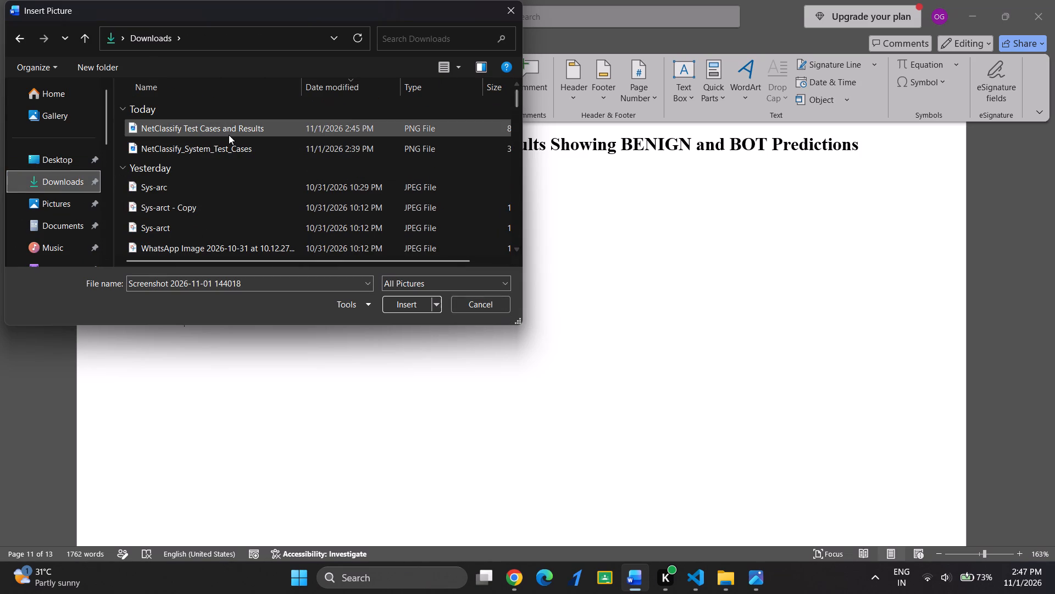
pyautogui.scroll(1, 229, 135)
pyautogui.click(208, 135)
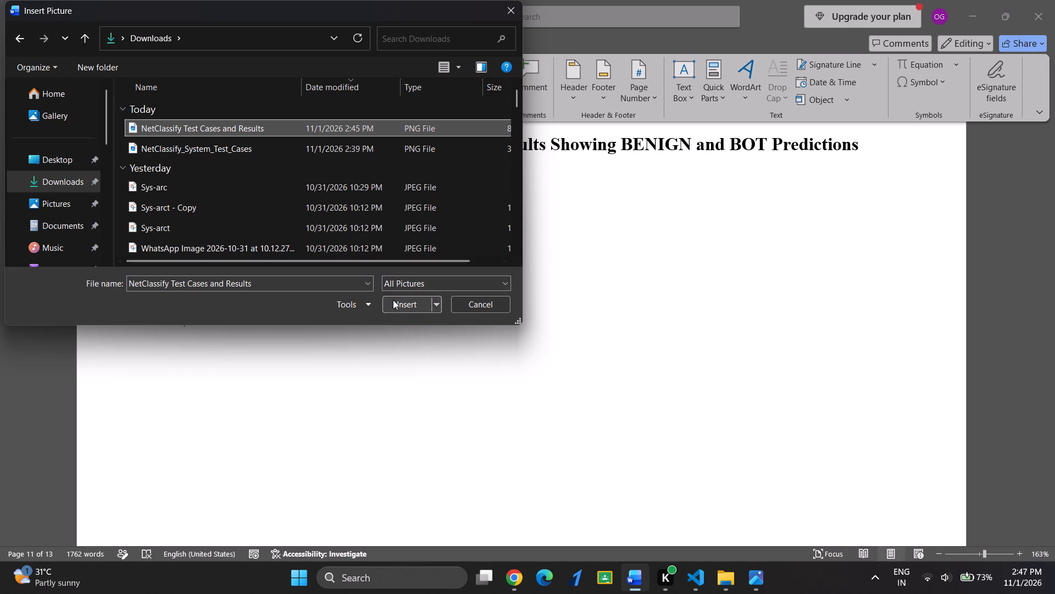
pyautogui.click(393, 300)
# Move the inserted table image up the page, between the BENIGN and BOT results figure caption and the 7.3 heading.
pyautogui.moveTo(516, 383); pyautogui.dragTo(519, 378)
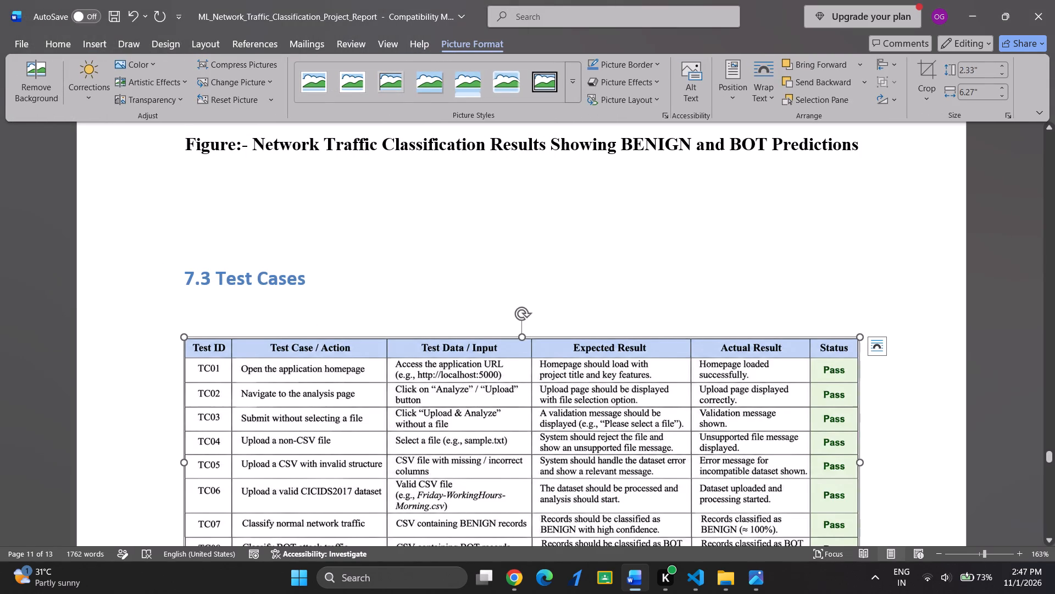
pyautogui.moveTo(519, 378); pyautogui.dragTo(521, 349)
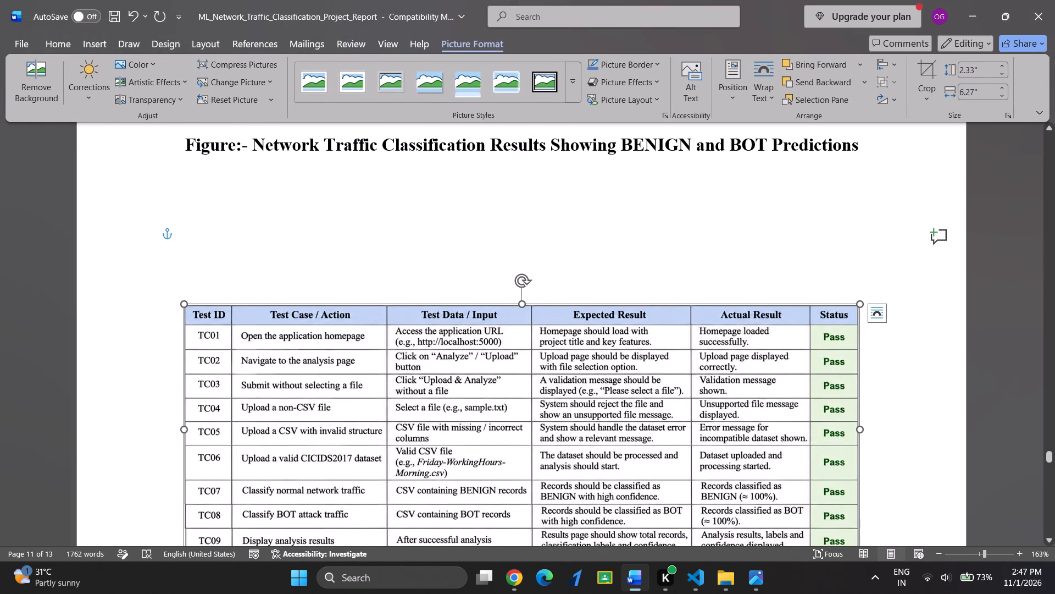
pyautogui.click(893, 334)
pyautogui.scroll(-1, 893, 334)
pyautogui.click(767, 320)
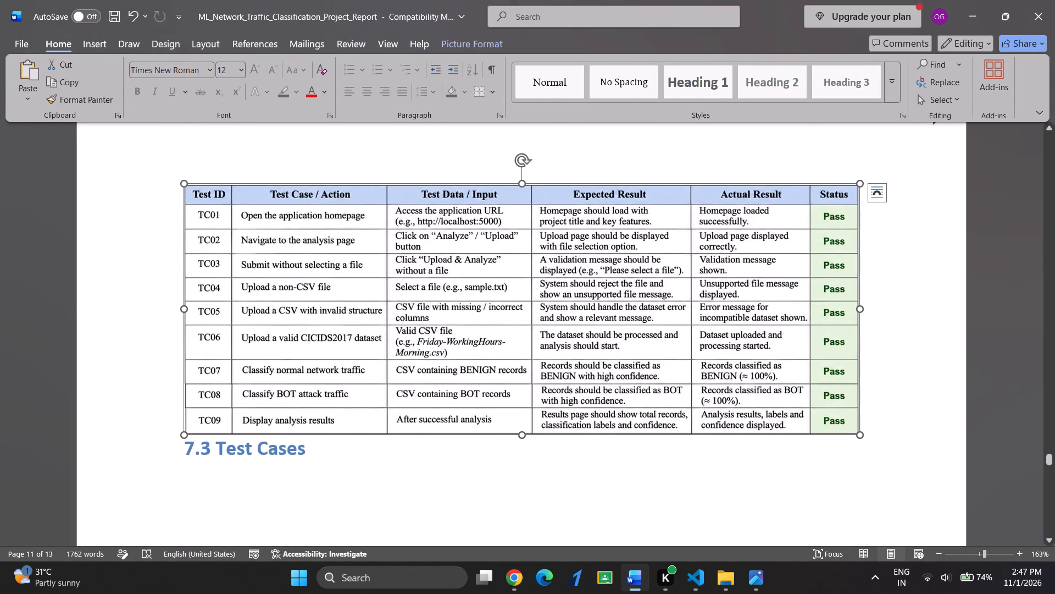
pyautogui.scroll(1, 421, 386)
pyautogui.click(158, 235)
pyautogui.scroll(1, 158, 235)
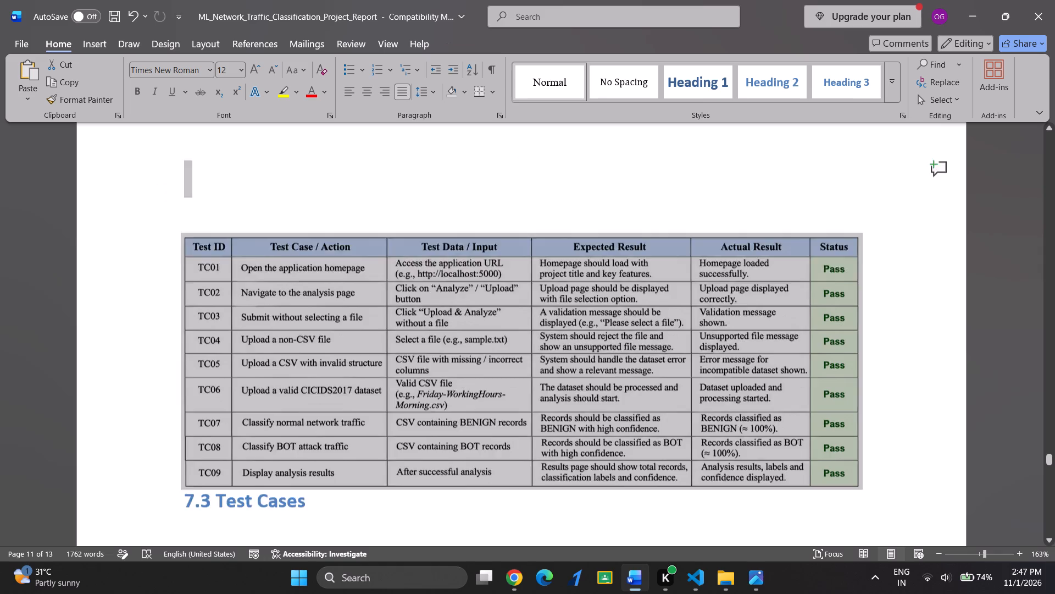
pyautogui.scroll(1, 158, 235)
pyautogui.click(333, 210)
pyautogui.hscroll(-1, 333, 210)
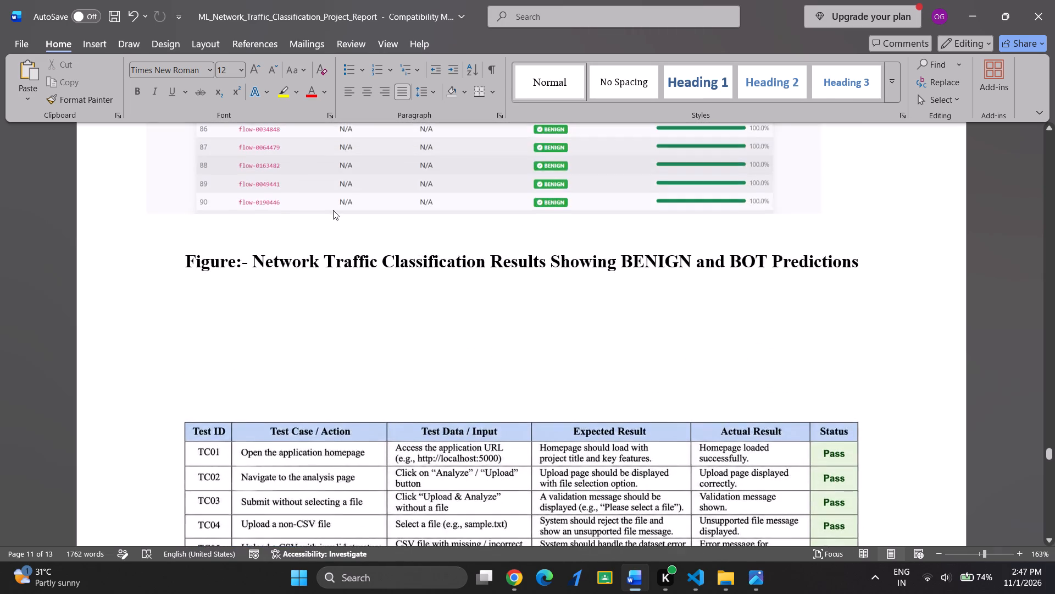
pyautogui.hscroll(-1, 333, 210)
# Move the 7.3 Test Cases heading above the table image, with the image wrapped Top and Bottom and shifted slightly down.
pyautogui.moveTo(331, 443); pyautogui.dragTo(317, 445)
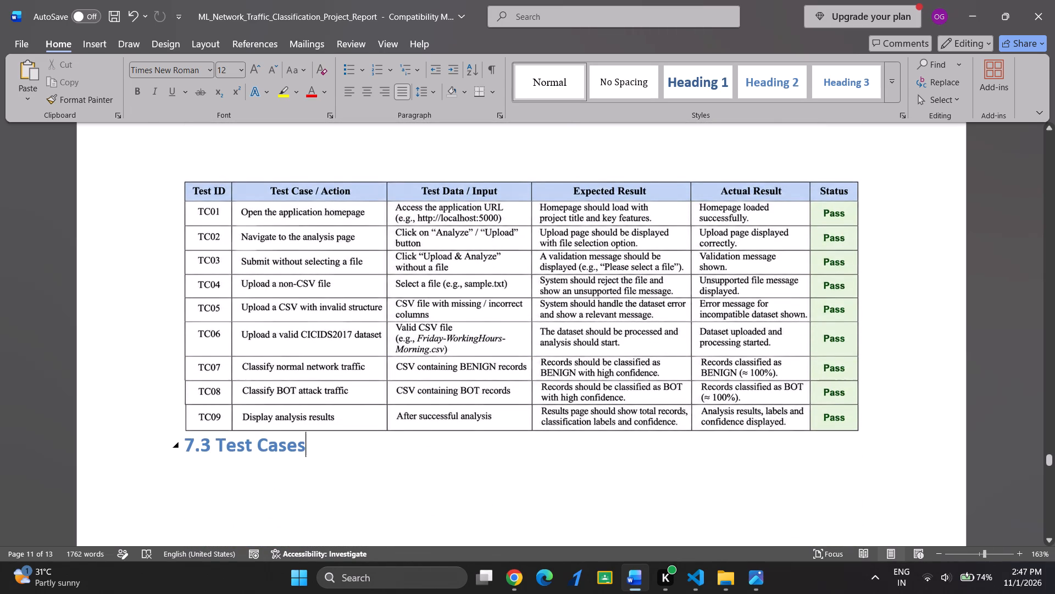
pyautogui.moveTo(317, 445); pyautogui.dragTo(146, 438)
pyautogui.hotkey('ctrl', 'x')
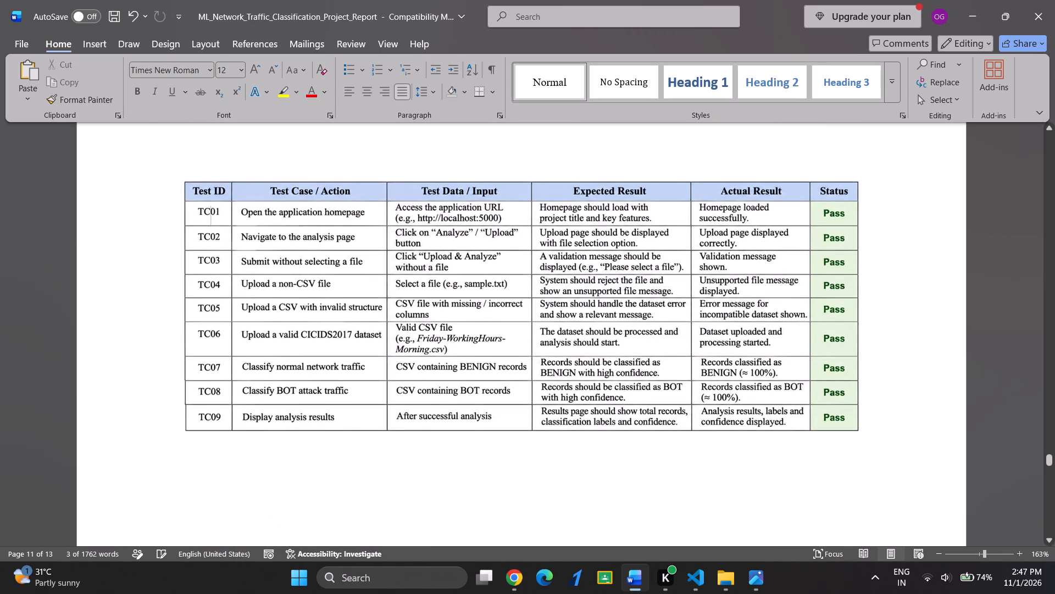
pyautogui.hotkey('ctrl', 'v')
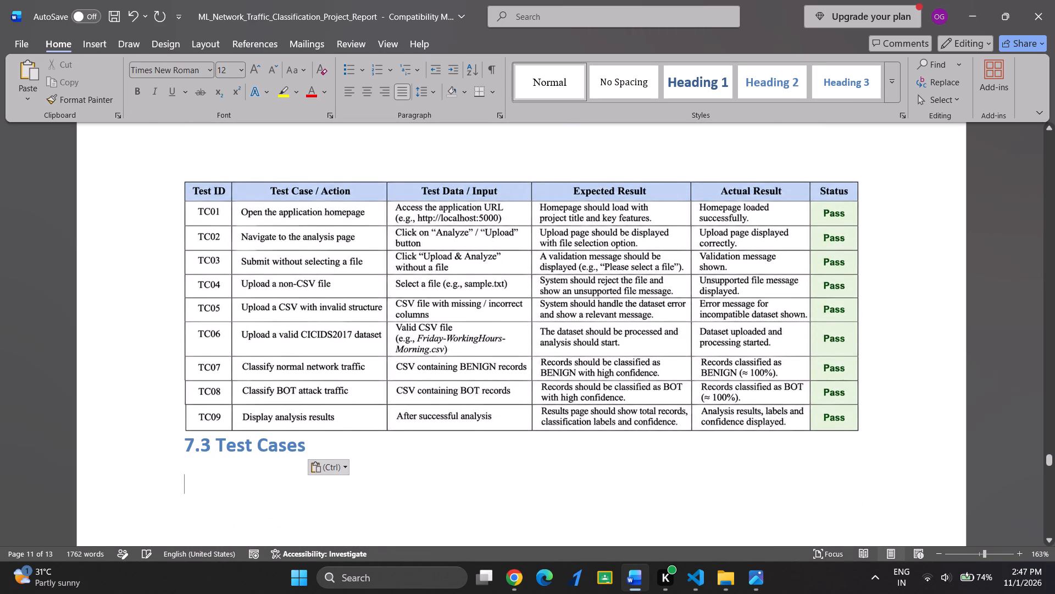
pyautogui.hotkey('ctrl', 'z')
pyautogui.press('Return')
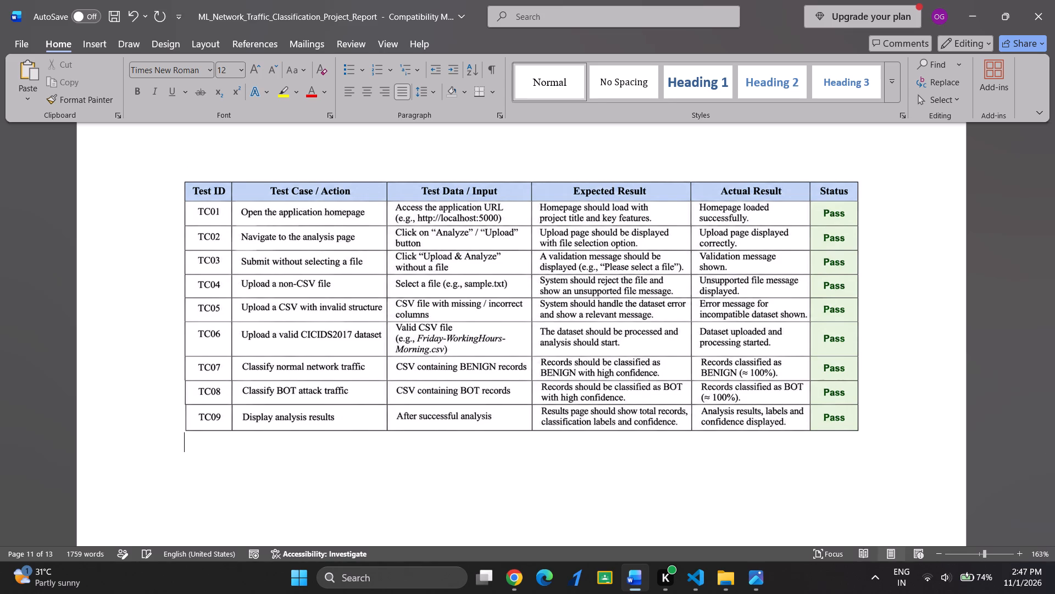
pyautogui.click(293, 236)
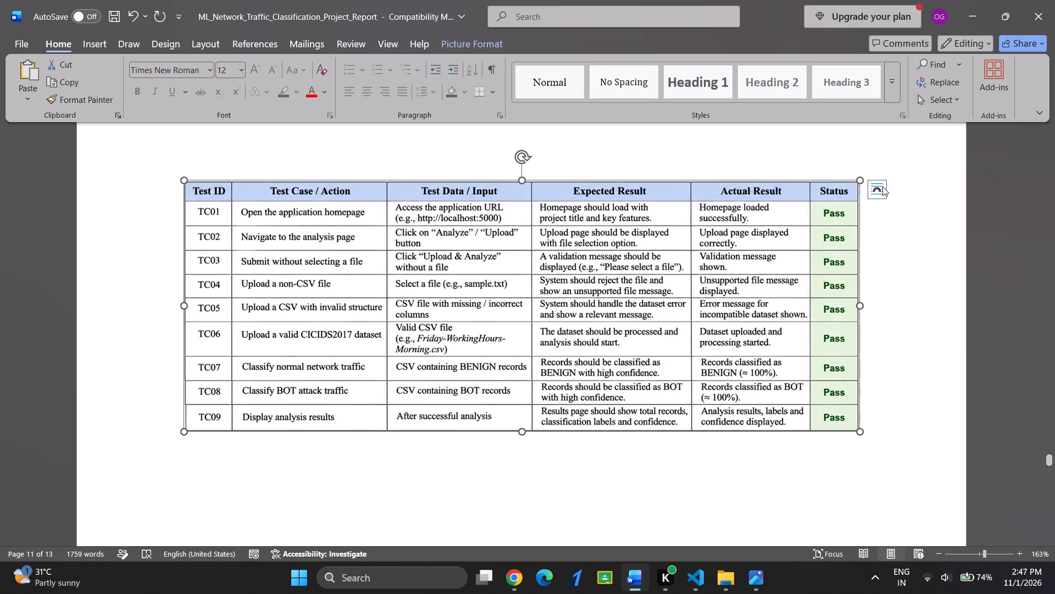
pyautogui.click(879, 186)
pyautogui.click(940, 289)
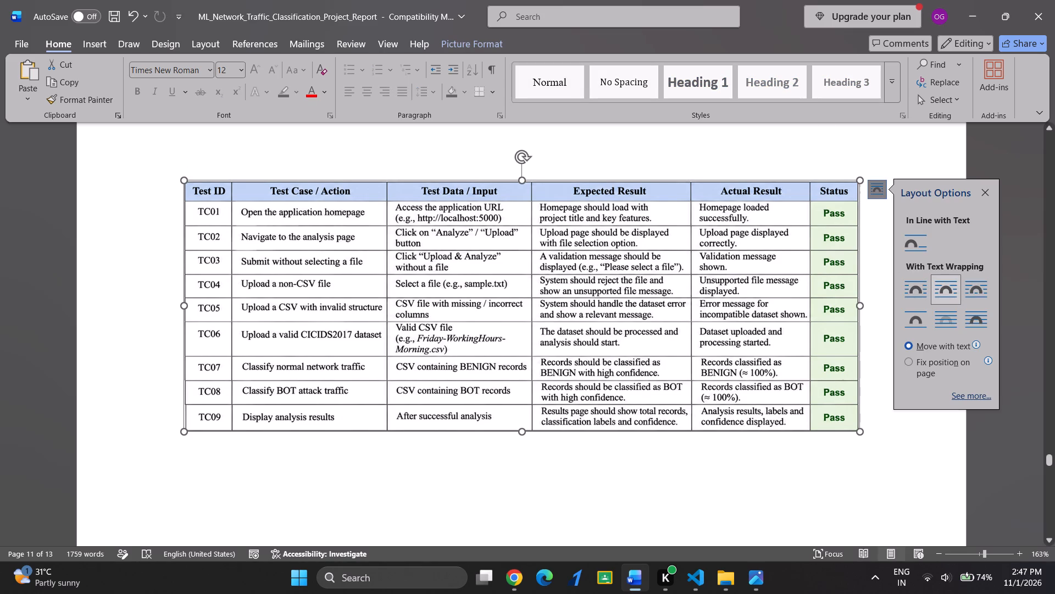
pyautogui.moveTo(609, 258); pyautogui.dragTo(608, 282)
pyautogui.click(301, 172)
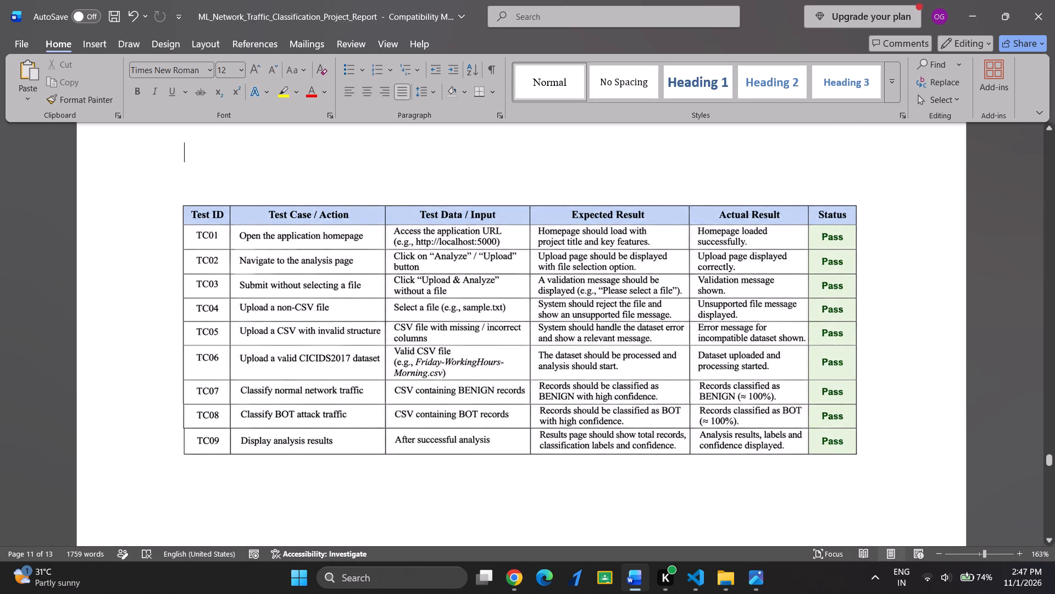
pyautogui.hotkey('ctrl', 'v')
pyautogui.press('BackSpace')
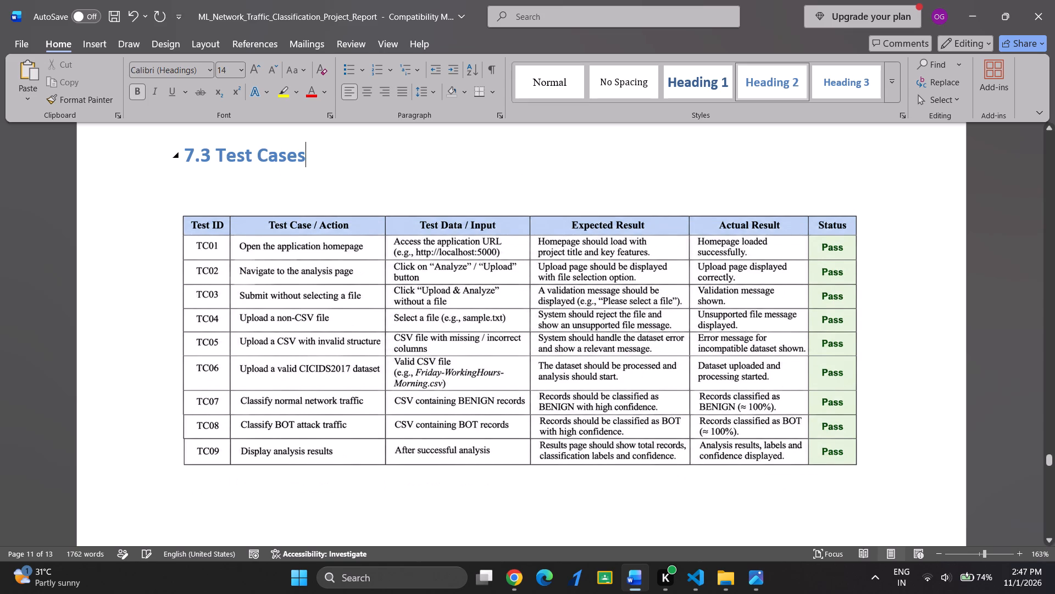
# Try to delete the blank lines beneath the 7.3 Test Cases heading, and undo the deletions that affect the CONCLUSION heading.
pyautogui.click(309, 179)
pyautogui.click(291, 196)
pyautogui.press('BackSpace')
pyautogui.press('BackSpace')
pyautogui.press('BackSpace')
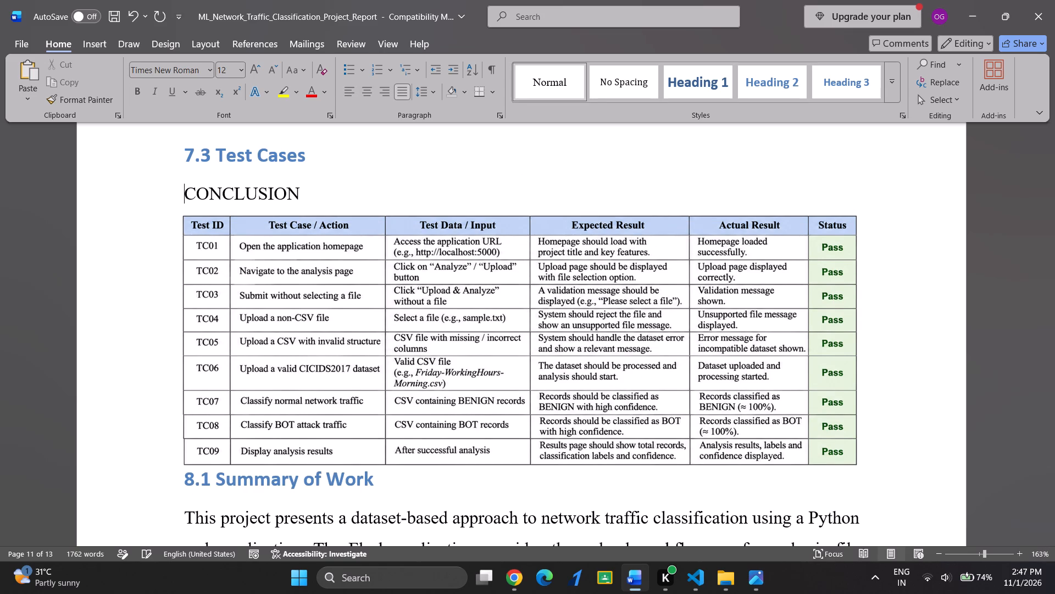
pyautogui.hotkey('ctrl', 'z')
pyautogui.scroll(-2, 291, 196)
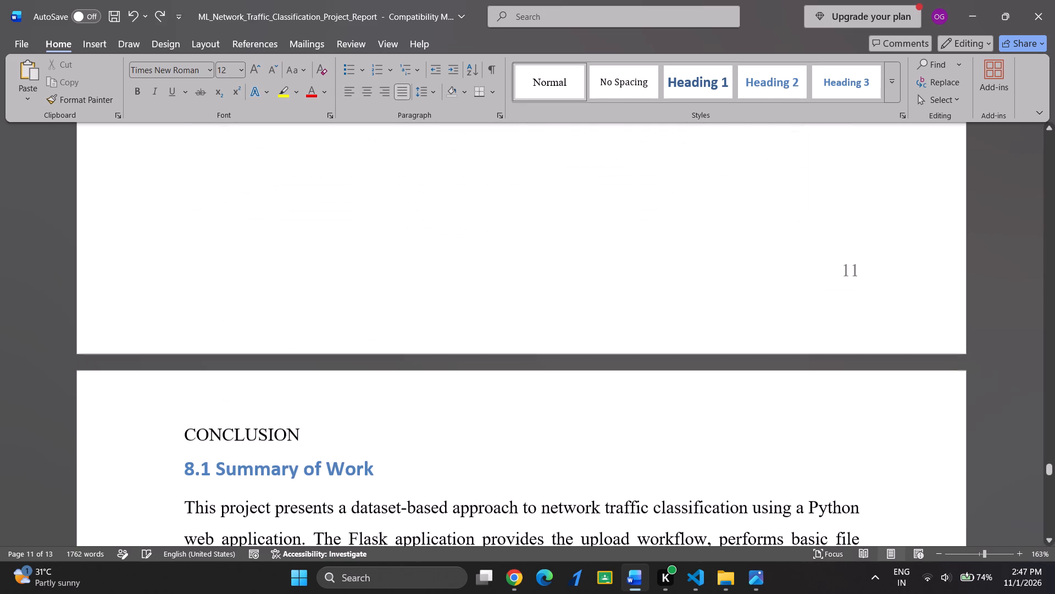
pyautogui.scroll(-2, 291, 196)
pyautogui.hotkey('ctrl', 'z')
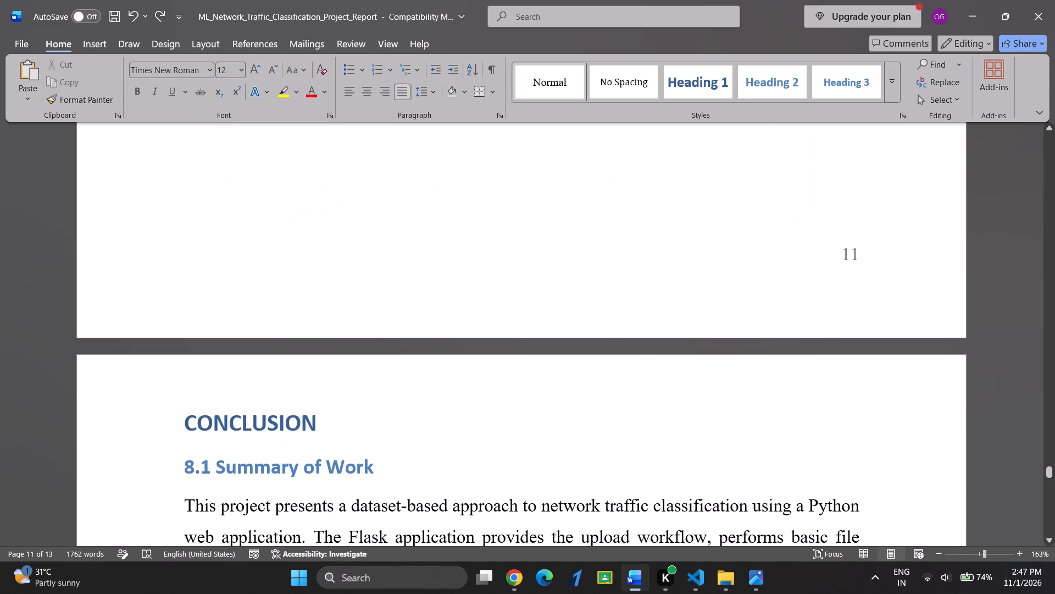
# Centre the CONCLUSION heading above 8.1 Summary of Work.
pyautogui.scroll(-4, 291, 196)
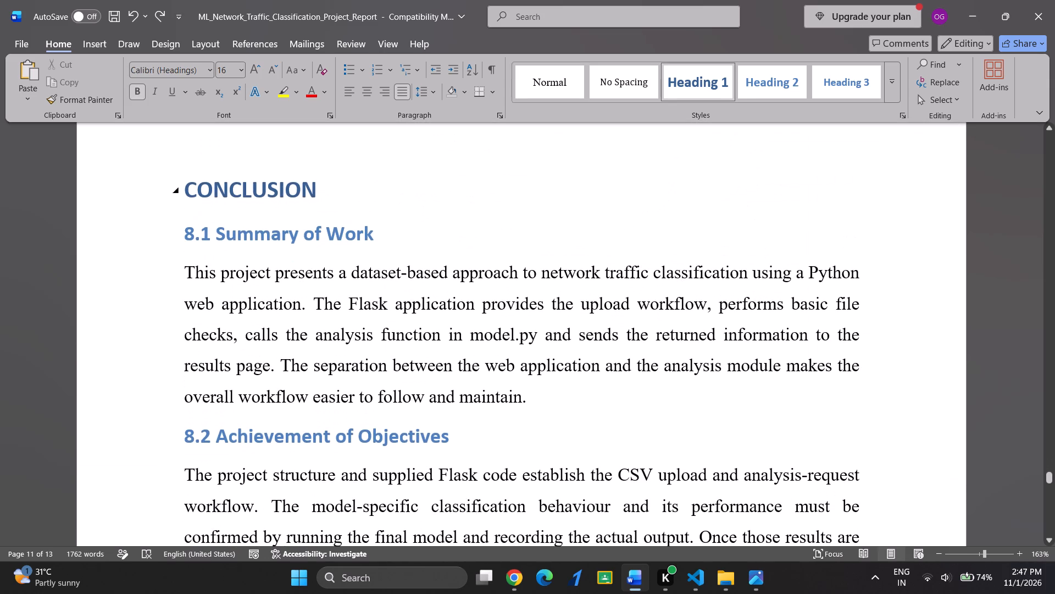
pyautogui.scroll(-1, 291, 196)
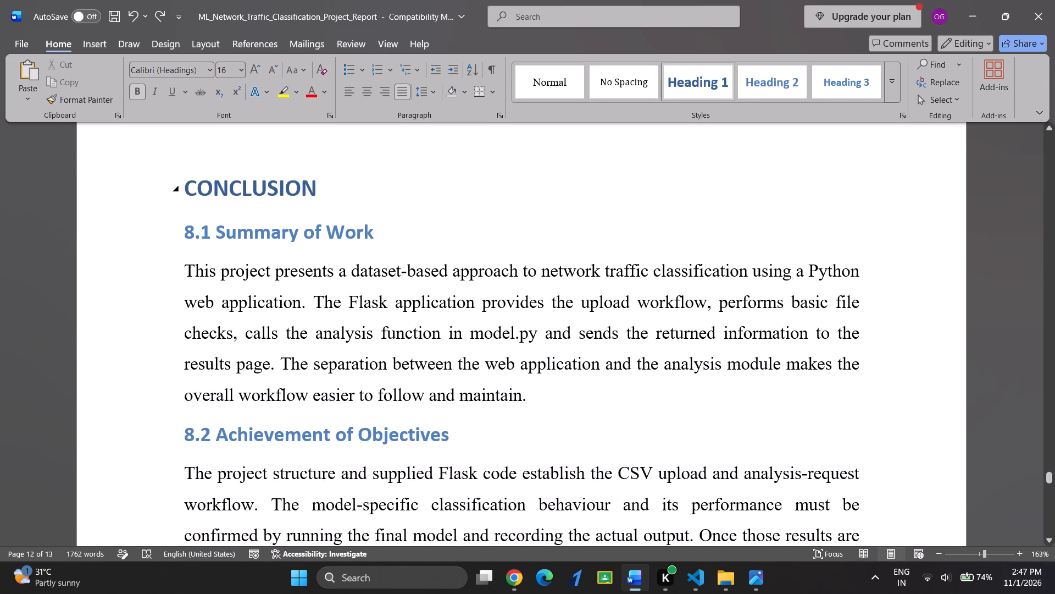
pyautogui.click(309, 183)
pyautogui.hotkey('ctrl', 'e')
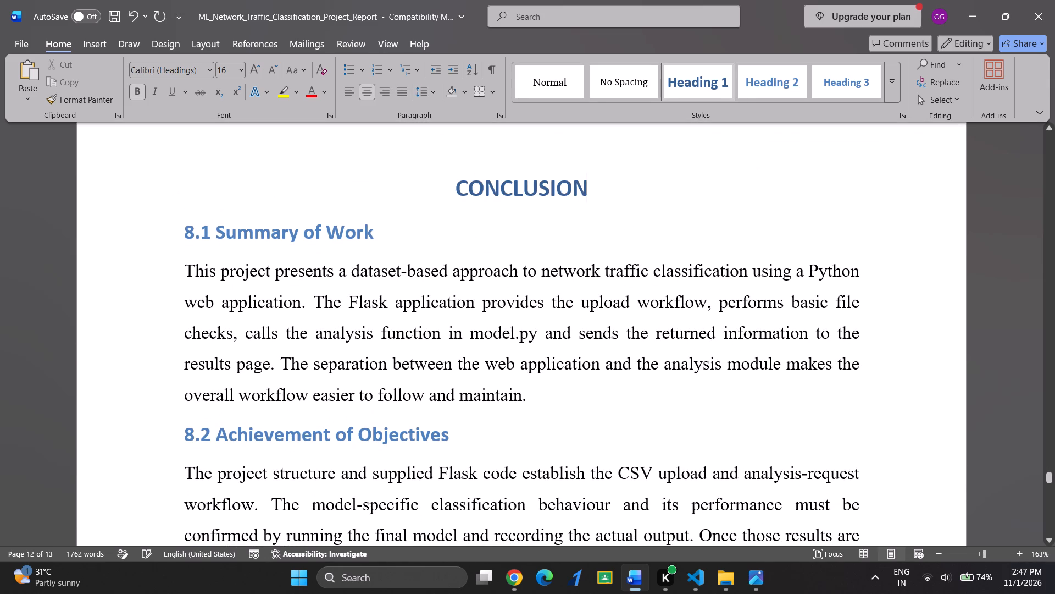
# Enlarge the 7.3 test cases table image beyond the text margins and centre it horizontally on the page.
pyautogui.scroll(3, 425, 230)
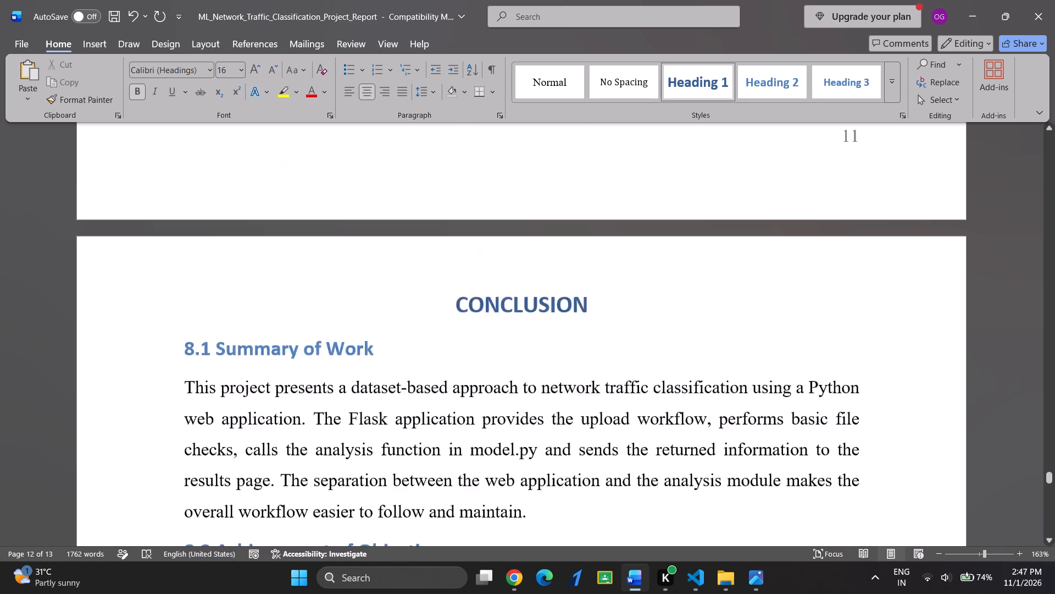
pyautogui.scroll(5, 425, 230)
pyautogui.click(470, 306)
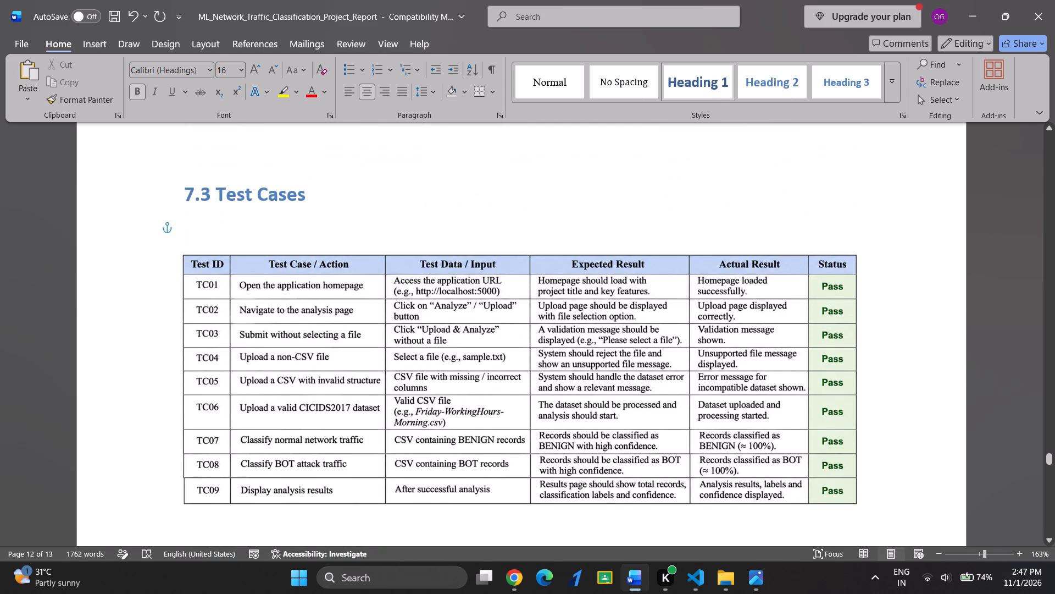
pyautogui.moveTo(857, 509); pyautogui.dragTo(895, 539)
pyautogui.moveTo(607, 430); pyautogui.dragTo(559, 408)
pyautogui.scroll(-1, 448, 170)
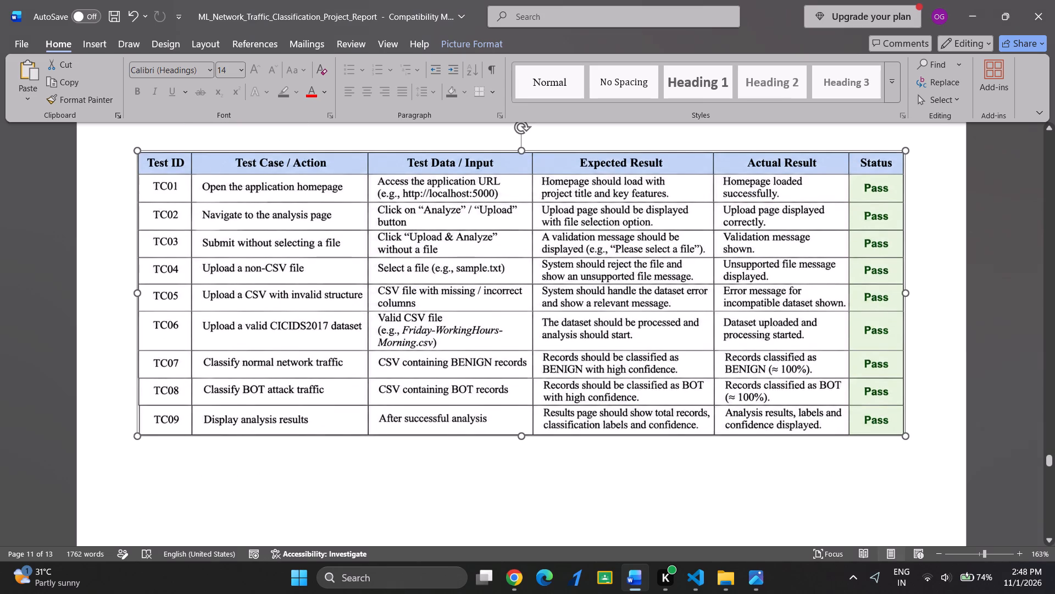
pyautogui.click(534, 471)
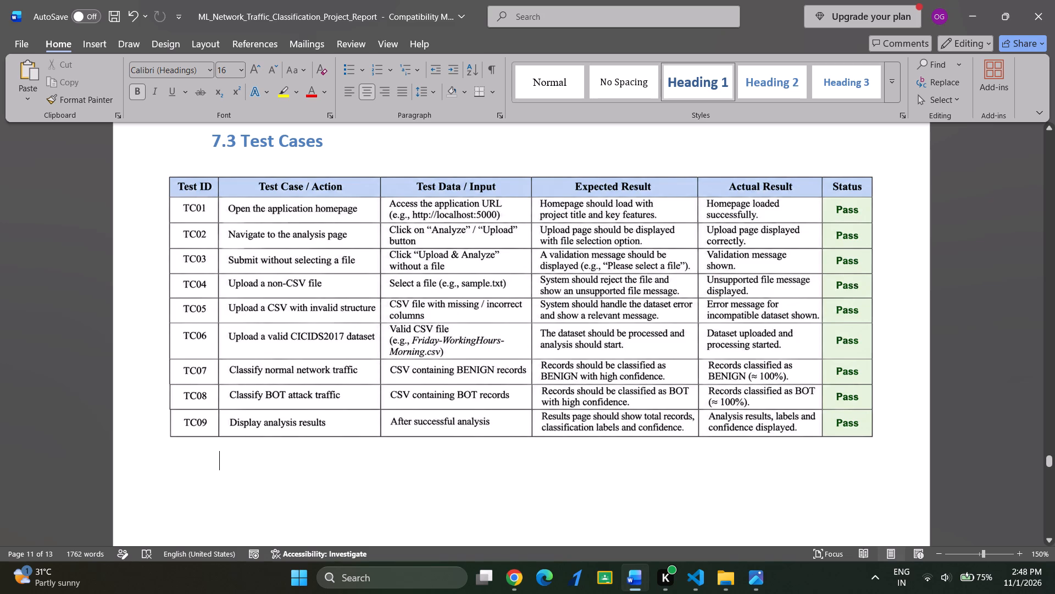
# Stretch the 7.3 test cases table image slightly taller from its bottom edge, undoing the extra adjustments made after the first stretch.
pyautogui.click(595, 387)
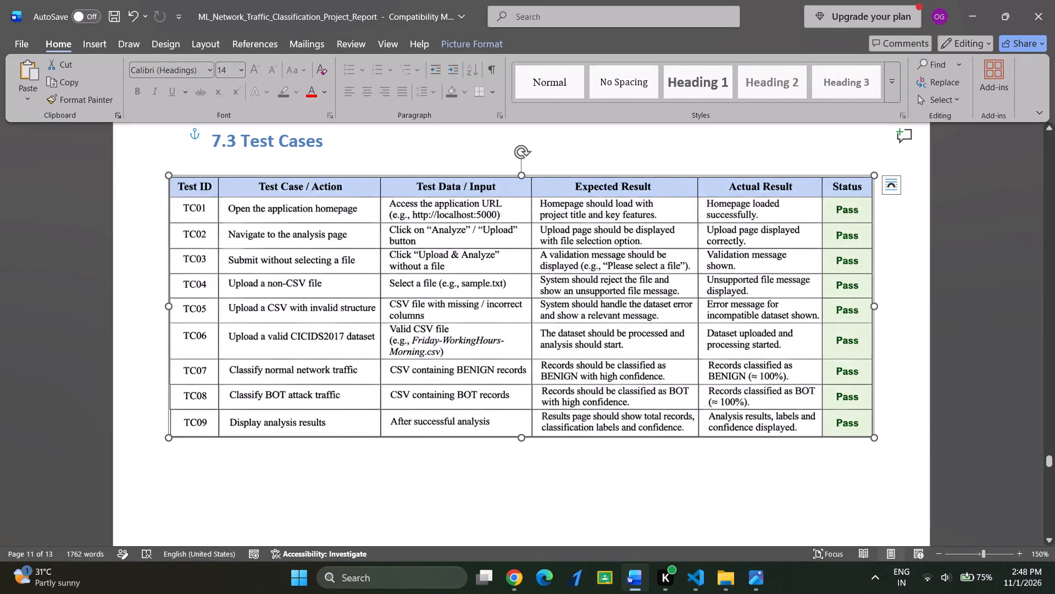
pyautogui.moveTo(524, 438); pyautogui.dragTo(526, 460)
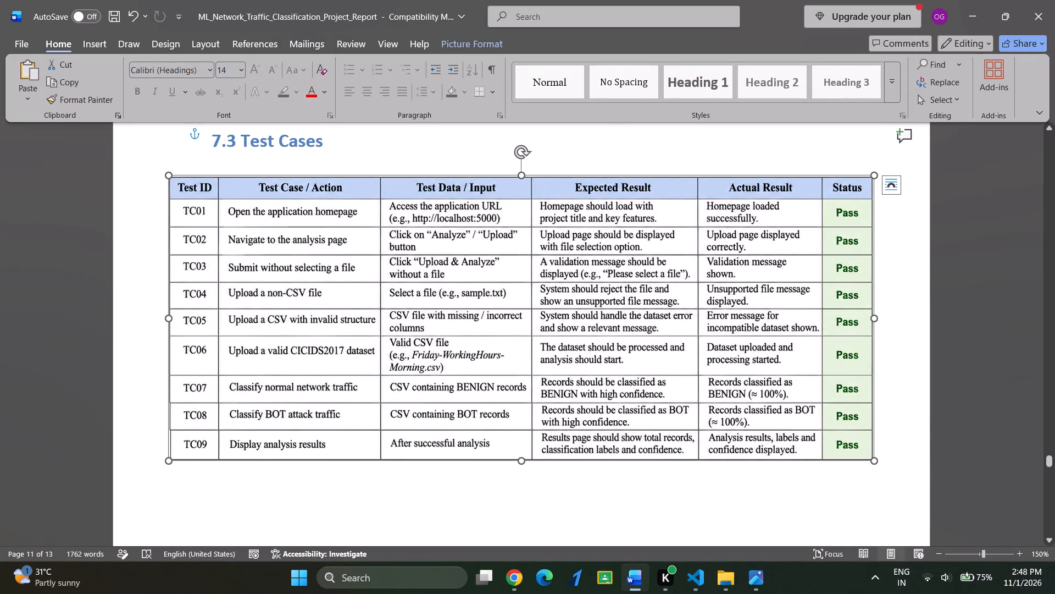
pyautogui.moveTo(526, 460); pyautogui.dragTo(528, 468)
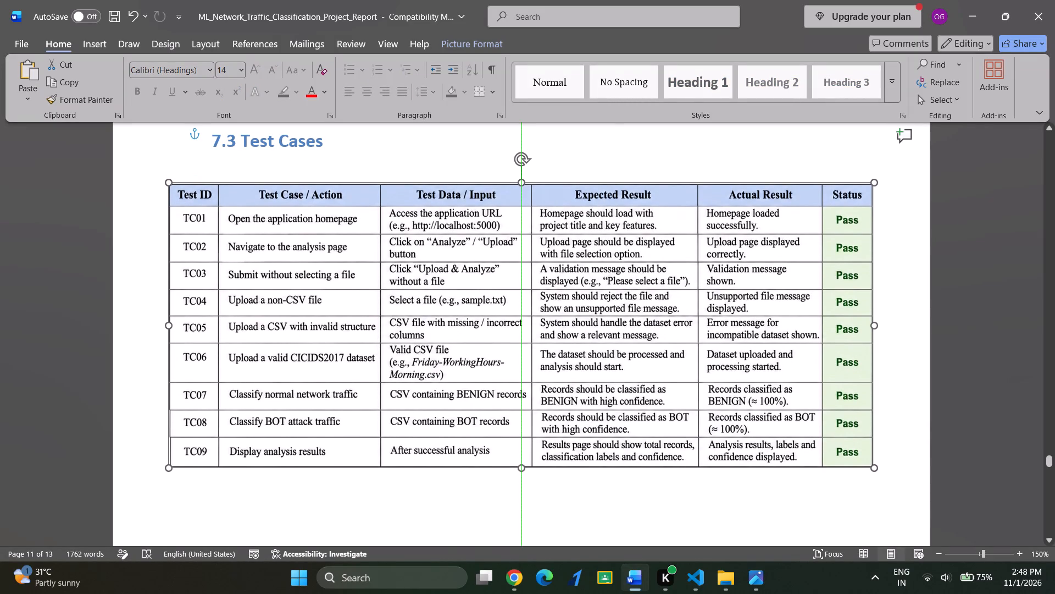
pyautogui.moveTo(528, 468); pyautogui.dragTo(525, 446)
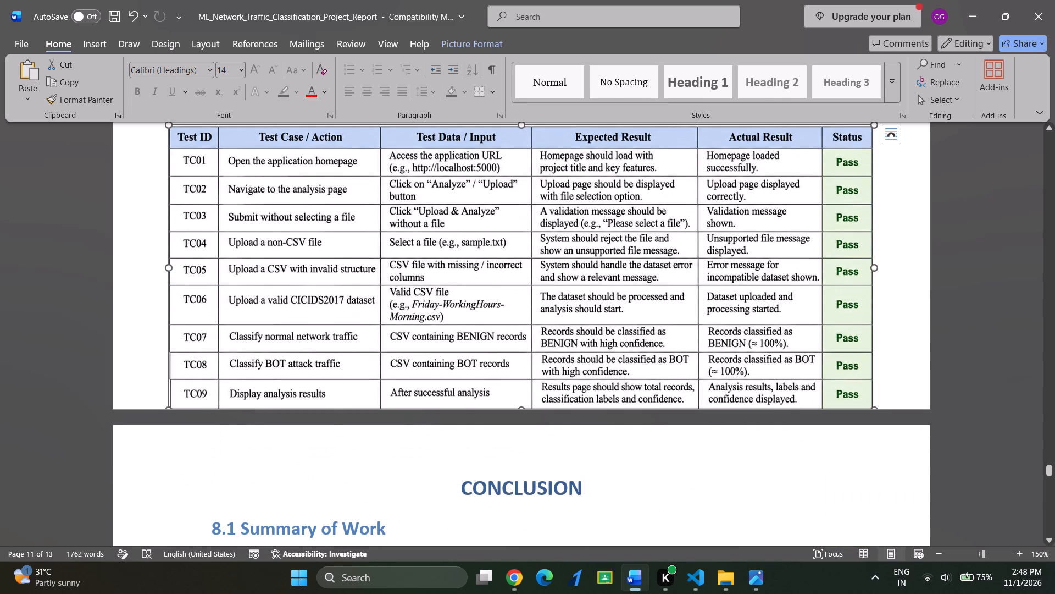
pyautogui.hotkey('ctrl', 'z')
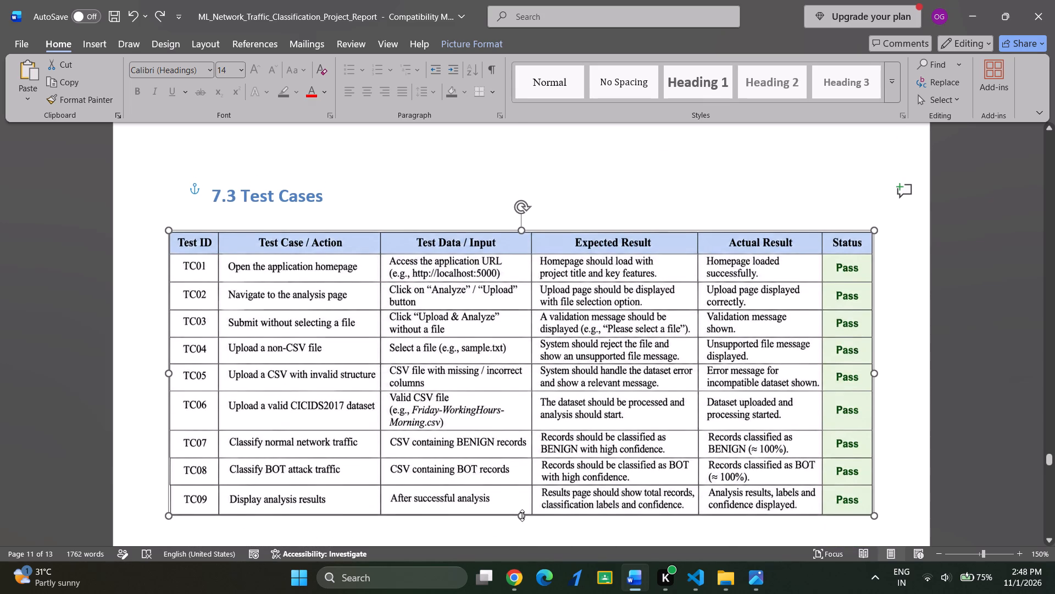
pyautogui.click(521, 516)
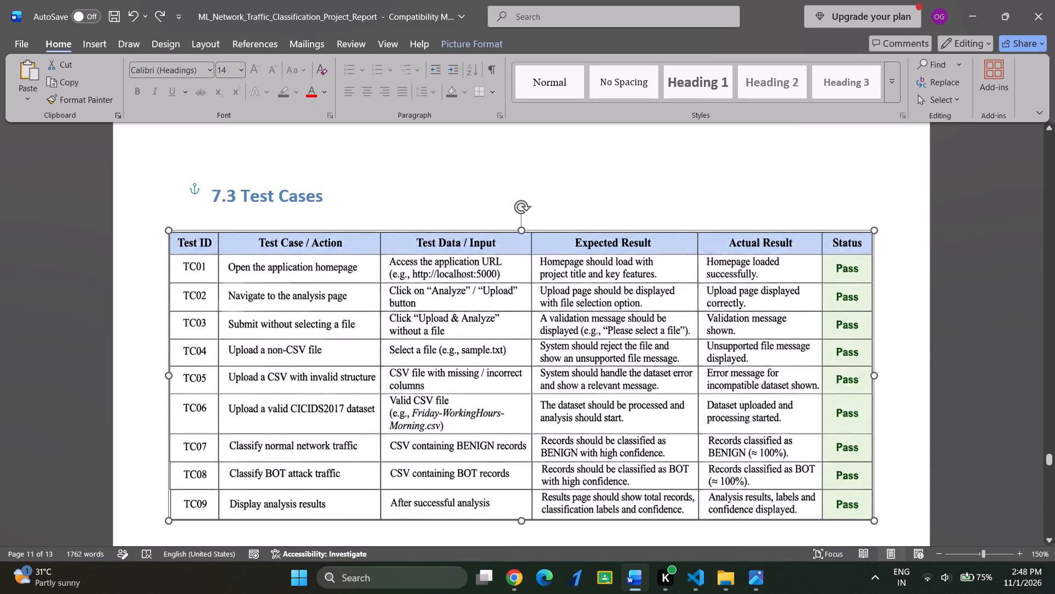
pyautogui.hotkey('ctrl', 'z')
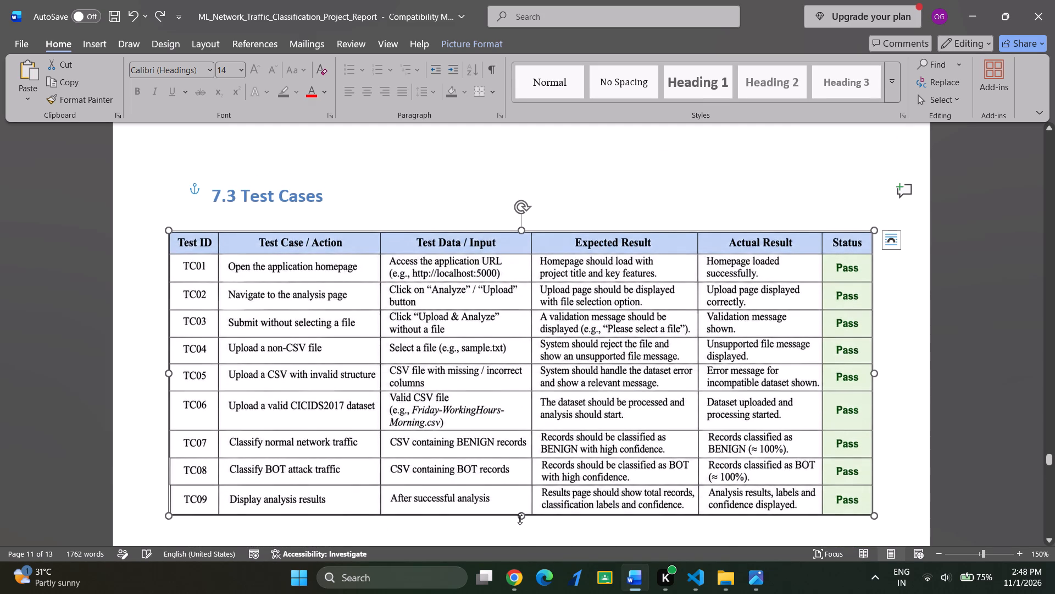
# Check the resized test cases table image's size and placement on the page beneath the 7.3 Test Cases heading.
pyautogui.click(534, 192)
pyautogui.scroll(-2, 534, 192)
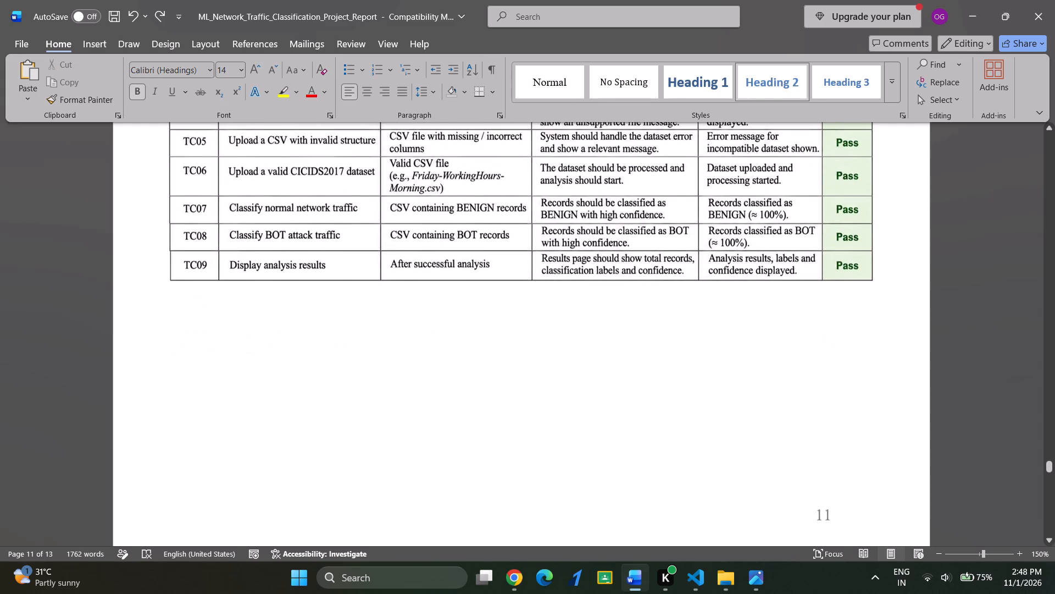
pyautogui.hscroll(-1, 567, 358)
pyautogui.scroll(3, 567, 358)
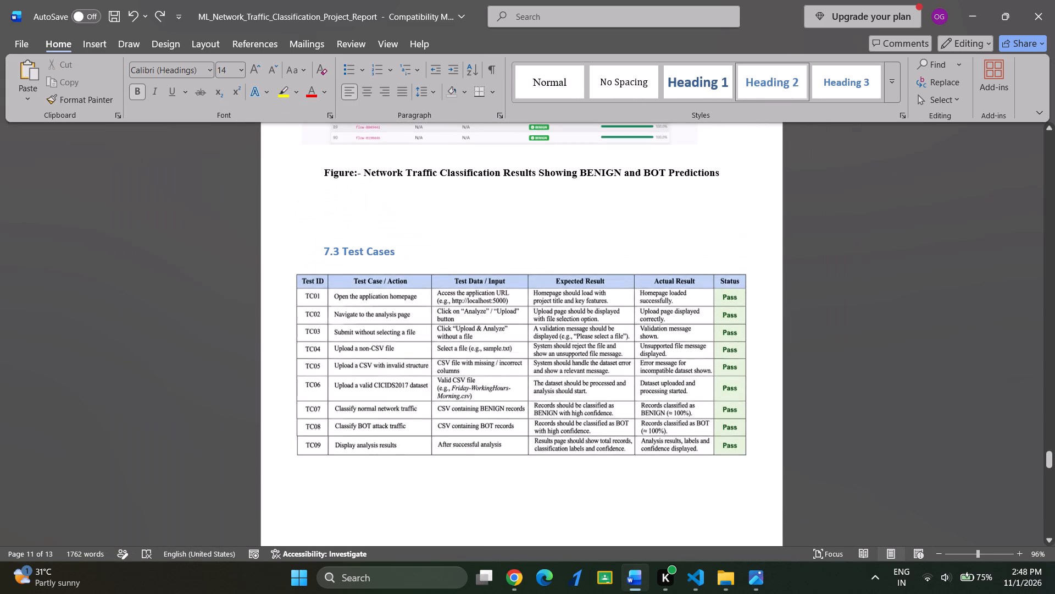
pyautogui.scroll(1, 567, 358)
pyautogui.hscroll(1, 546, 356)
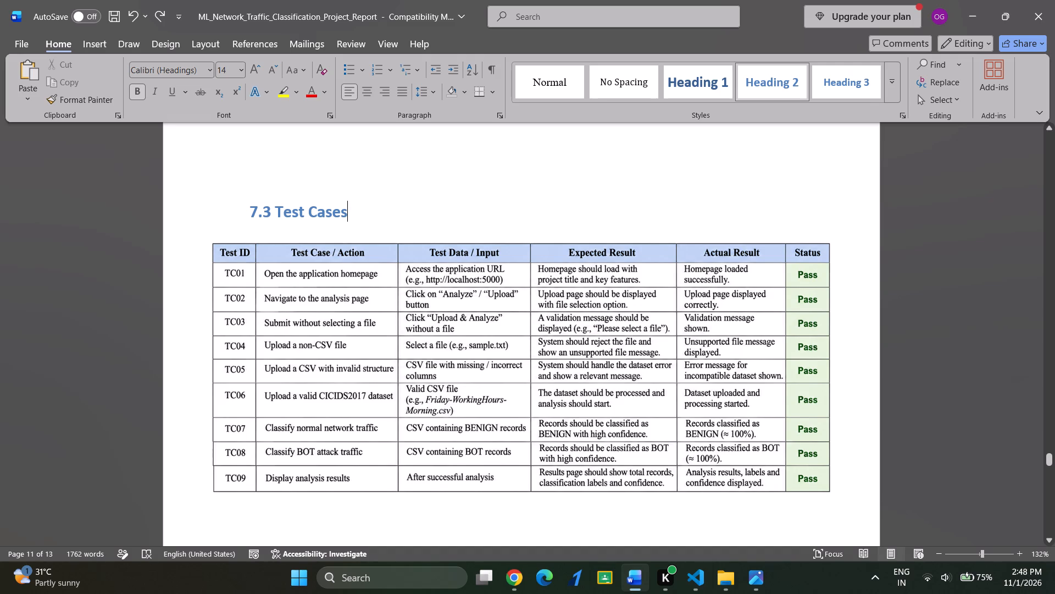
pyautogui.click(735, 272)
# Switch to ChatGPT in Chrome and send about the table image: "you did'nt given spaces after the TC01....TC09, it looks to theoritical, make sure proper readable".
pyautogui.click(512, 581)
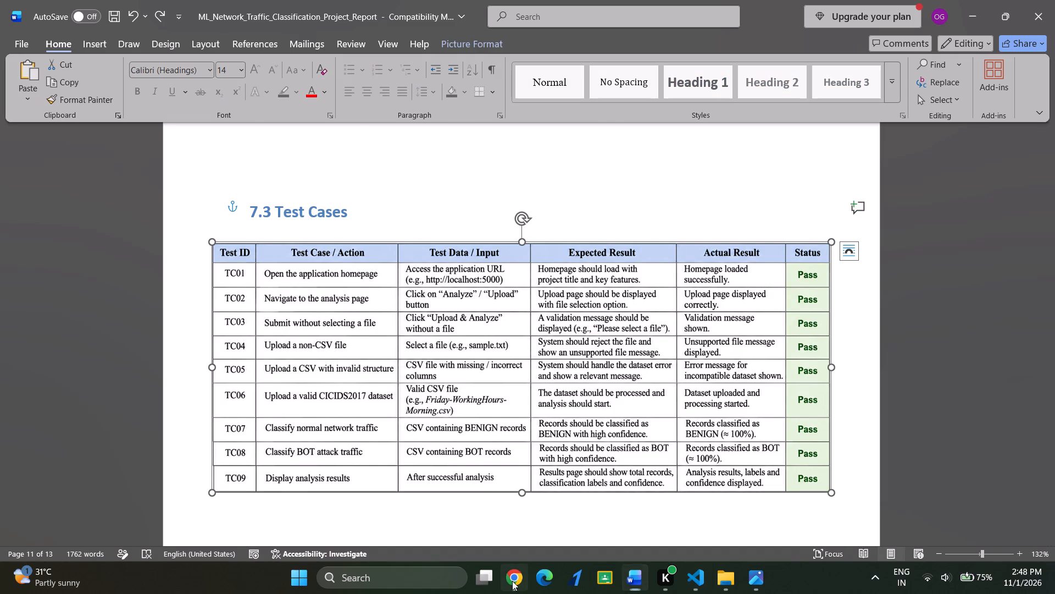
pyautogui.click(452, 533)
pyautogui.write('you did')
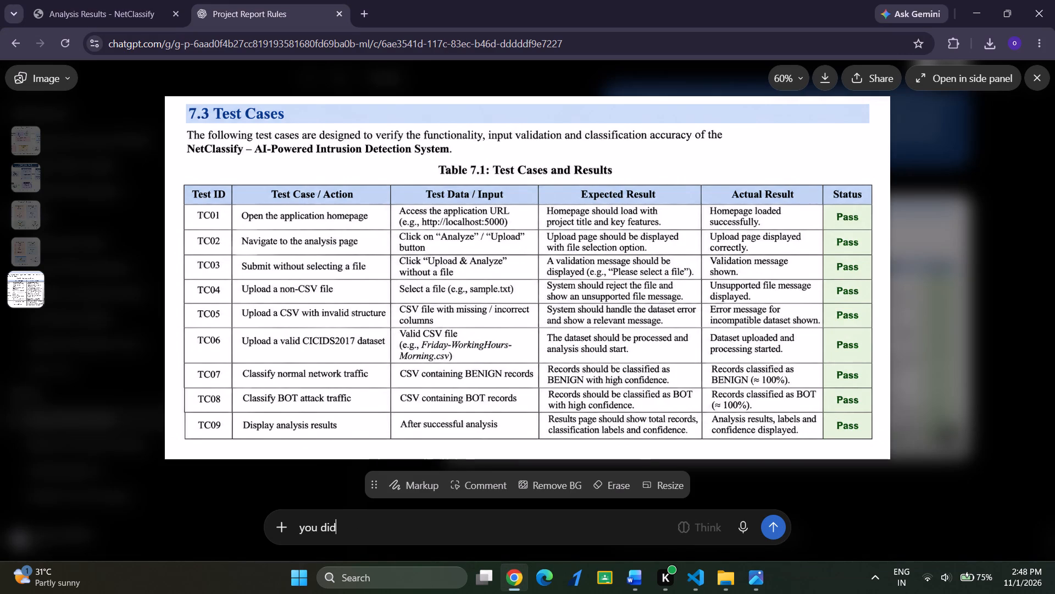
pyautogui.write('ient')
pyautogui.press('space')
pyautogui.press('BackSpace')
pyautogui.press('BackSpace')
pyautogui.press('BackSpace')
pyautogui.press('BackSpace')
pyautogui.press('BackSpace')
pyautogui.press('e')
pyautogui.press('BackSpace')
pyautogui.press(';')
pyautogui.press('BackSpace')
pyautogui.write("'nt given")
pyautogui.press('space')
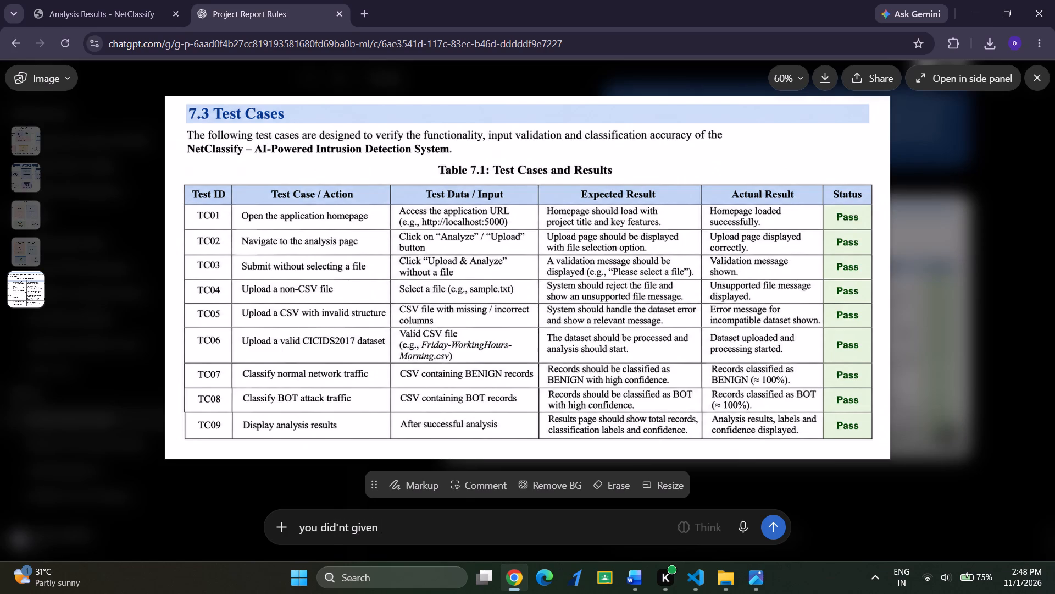
pyautogui.write('spaces after the')
pyautogui.press('space')
pyautogui.press('t')
pyautogui.press('c')
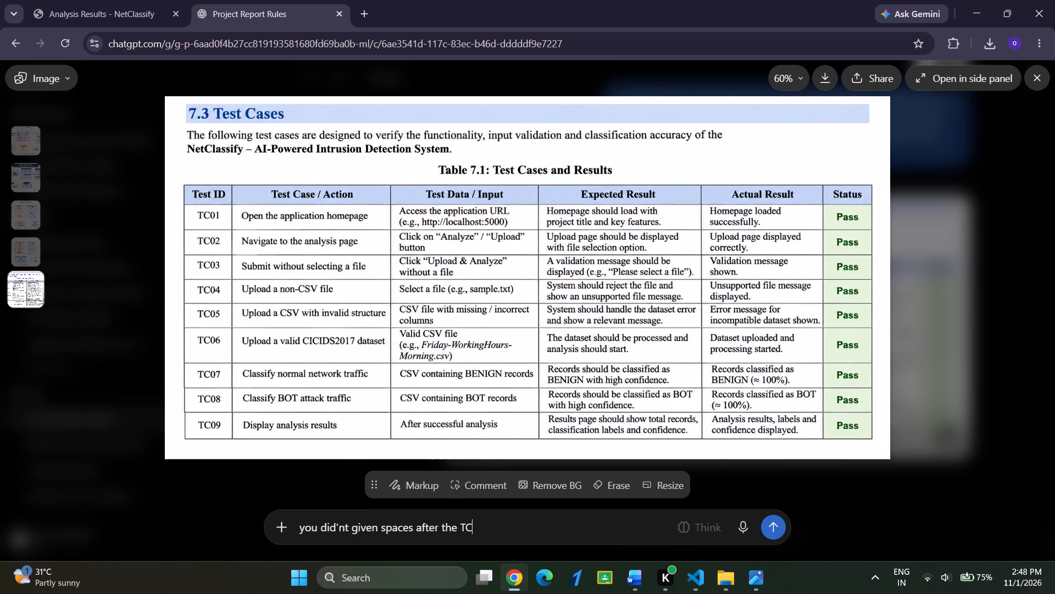
pyautogui.write('01')
pyautogui.write('....TC')
pyautogui.press('BackSpace')
pyautogui.write(', it looks to')
pyautogui.press('space')
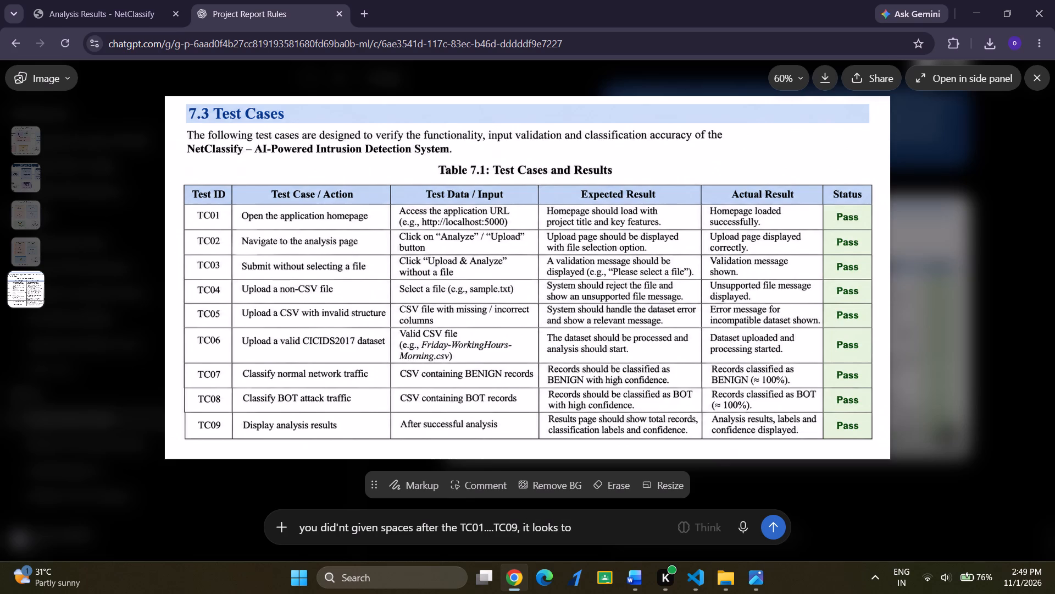
pyautogui.write('therot')
pyautogui.press('BackSpace')
pyautogui.press('BackSpace')
pyautogui.press('BackSpace')
pyautogui.write('oritcal')
pyautogui.press('BackSpace')
pyautogui.press('BackSpace')
pyautogui.press('BackSpace')
pyautogui.write('ical,')
pyautogui.press('space')
pyautogui.write('&')
pyautogui.press('space')
pyautogui.press('BackSpace')
pyautogui.press('BackSpace')
pyautogui.write('make sure')
pyautogui.press('space')
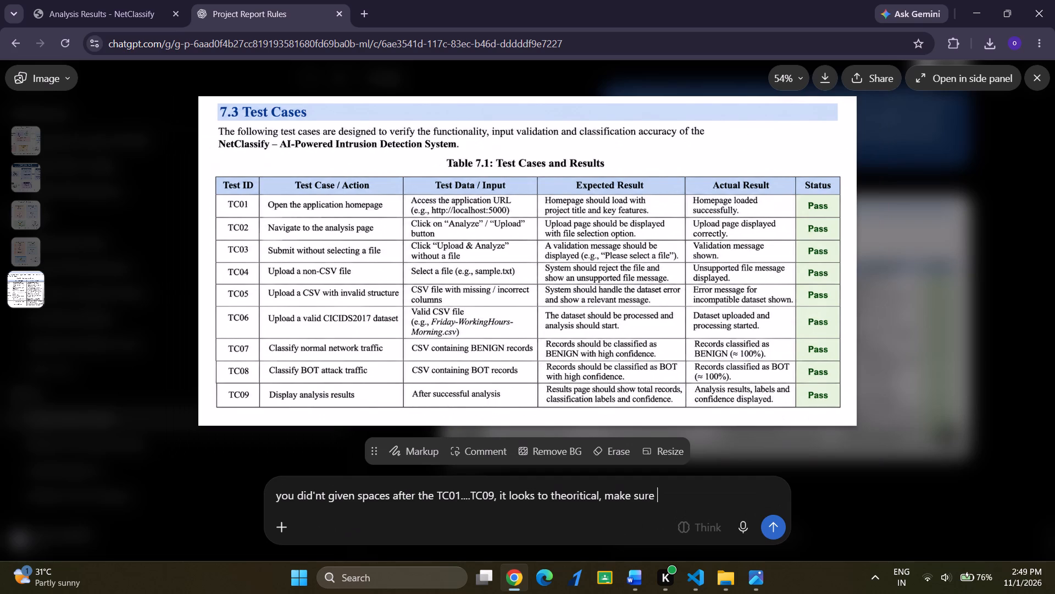
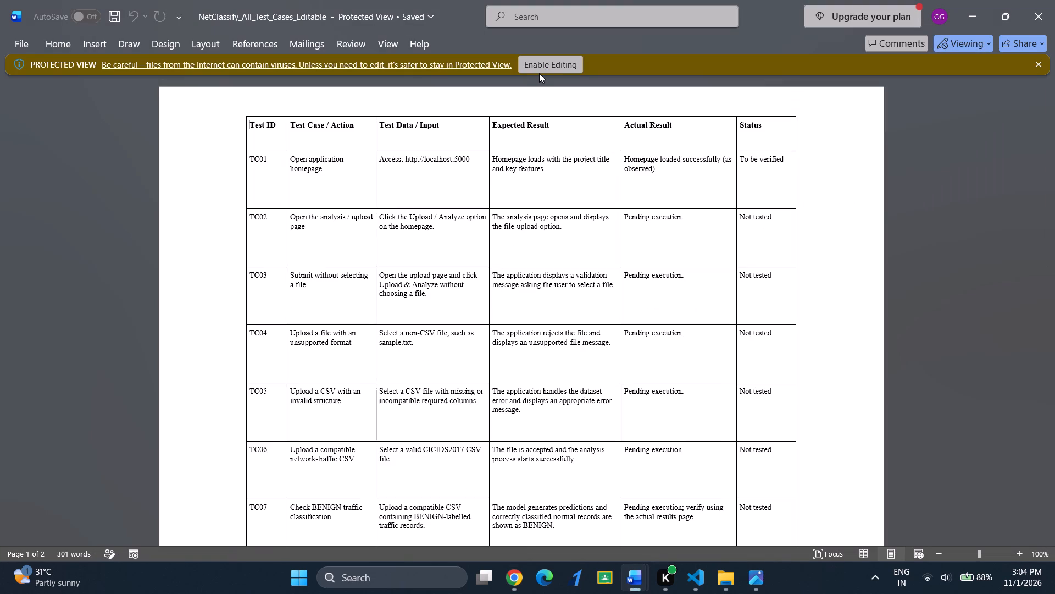
pyautogui.click(564, 72)
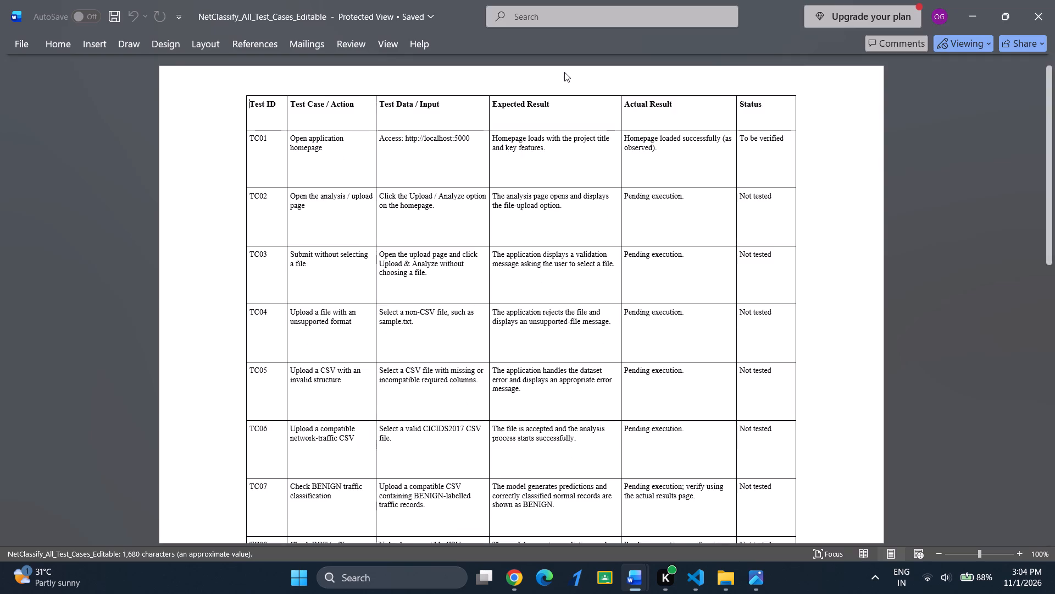
pyautogui.scroll(-5, 553, 177)
pyautogui.scroll(-1, 525, 256)
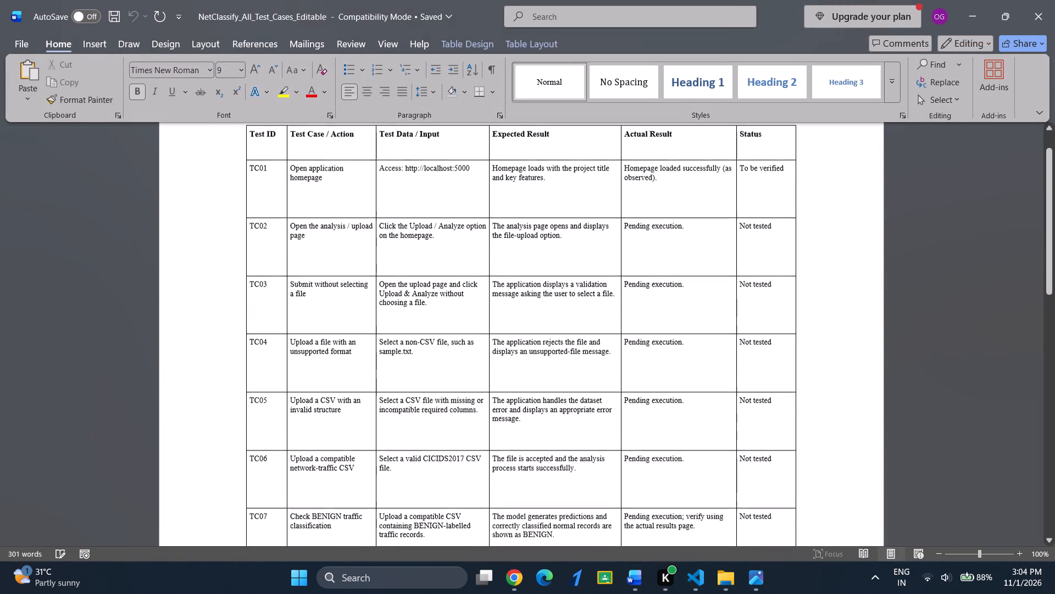
pyautogui.scroll(-1, 525, 256)
pyautogui.click(525, 256)
pyautogui.scroll(-3, 525, 256)
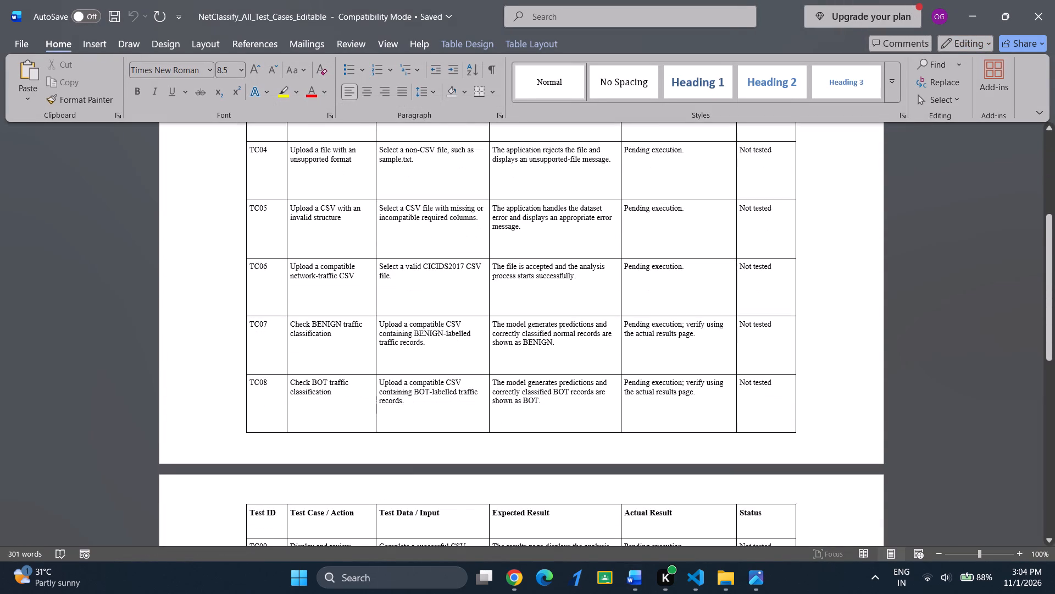
pyautogui.scroll(-1, 525, 256)
pyautogui.scroll(5, 525, 256)
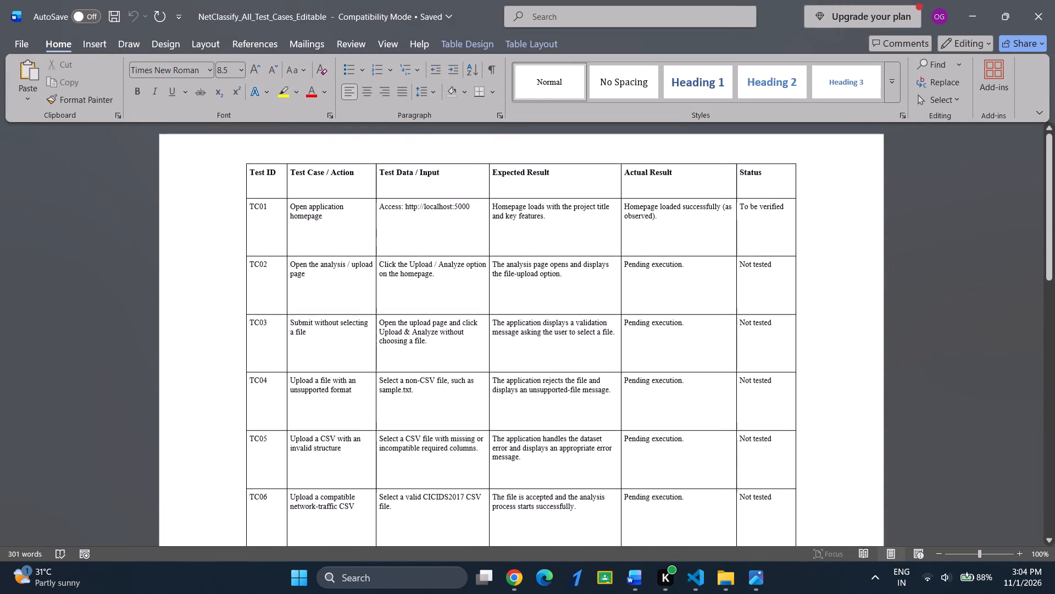
# Copy the entire test case table, from the header row through TC09.
pyautogui.click(258, 170)
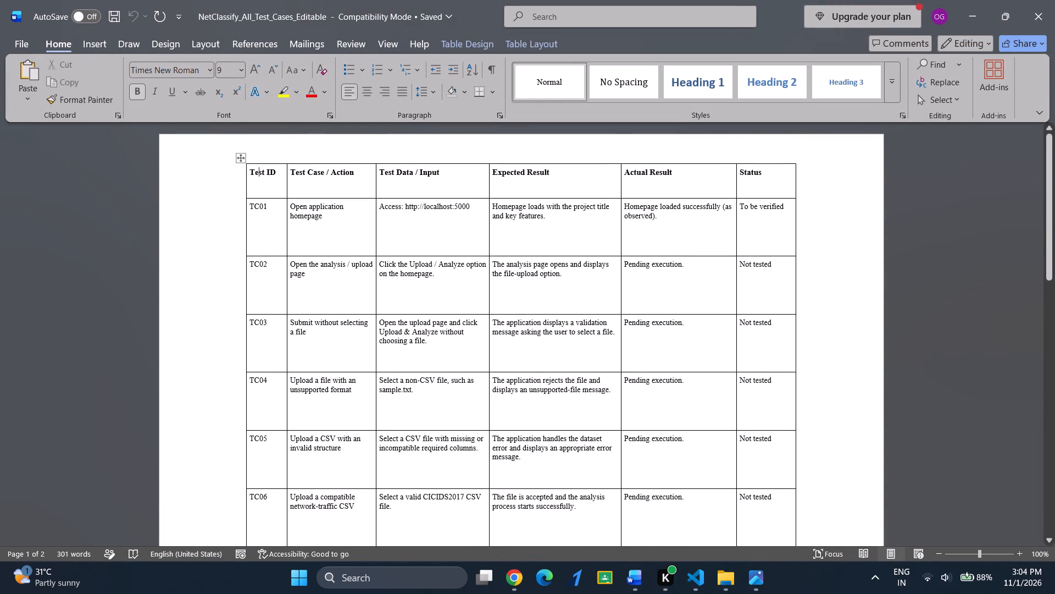
pyautogui.click(242, 165)
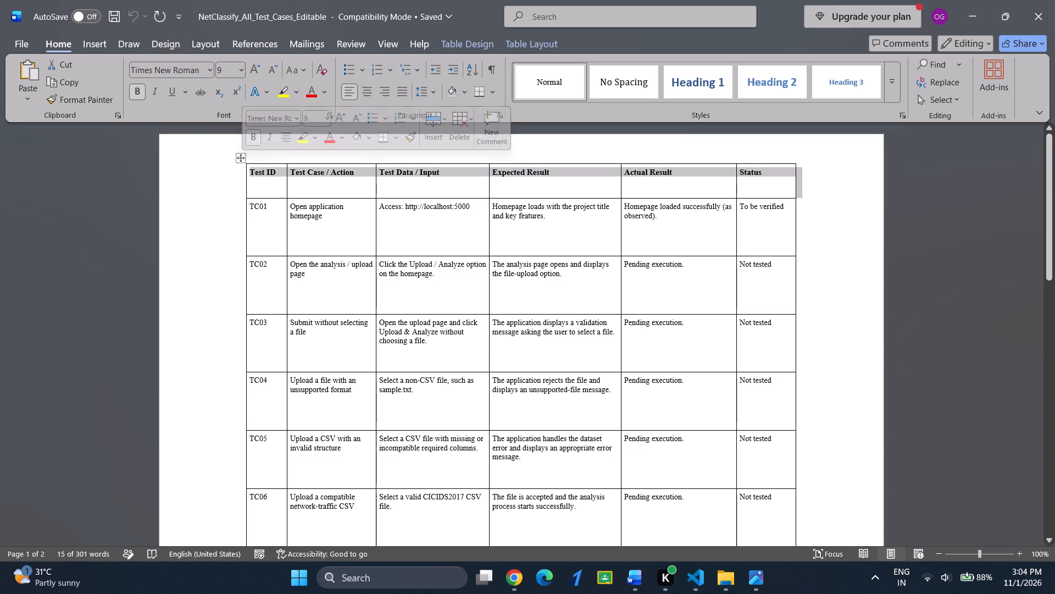
pyautogui.click(291, 186)
pyautogui.moveTo(247, 155); pyautogui.dragTo(335, 296)
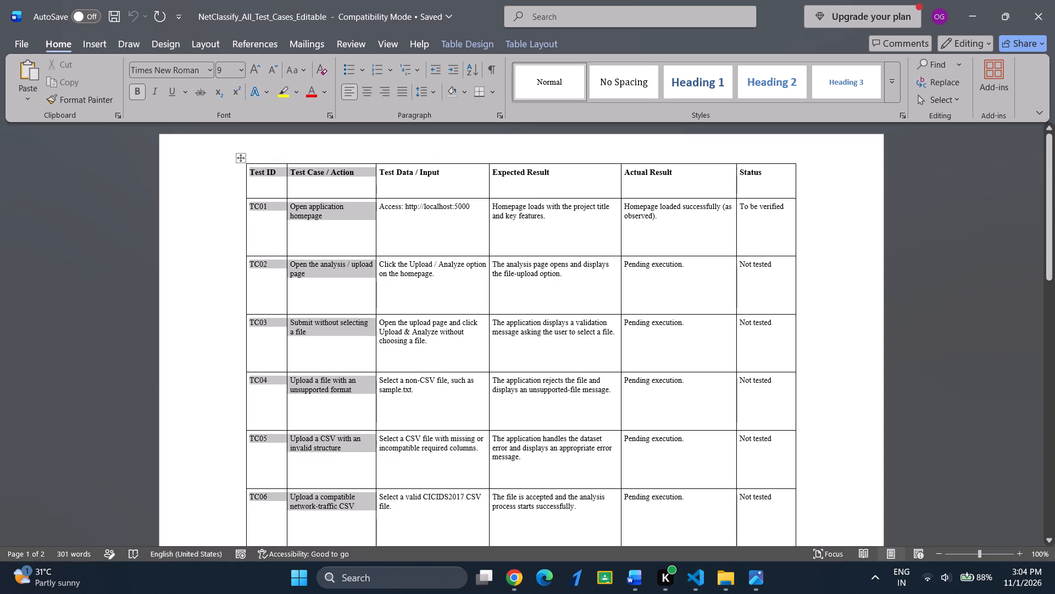
pyautogui.moveTo(335, 296); pyautogui.dragTo(815, 422)
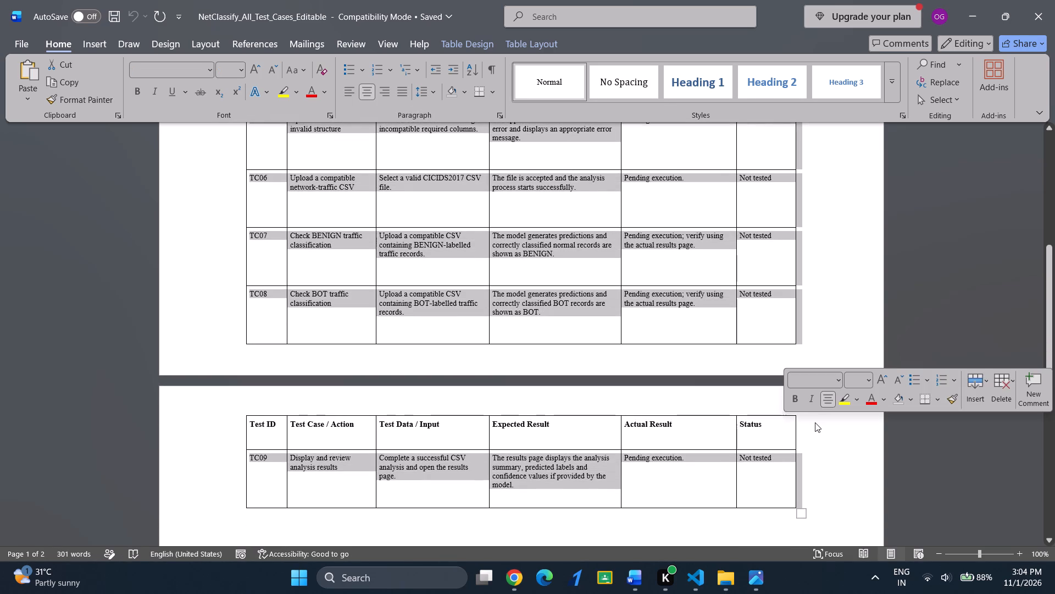
pyautogui.click(620, 386)
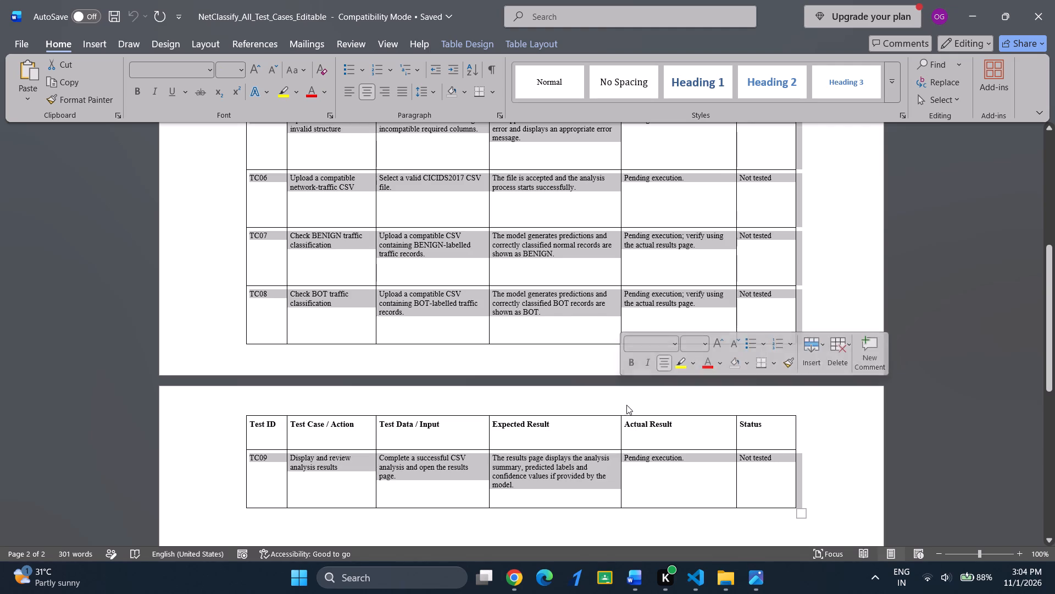
pyautogui.scroll(5, 626, 405)
pyautogui.click(251, 177)
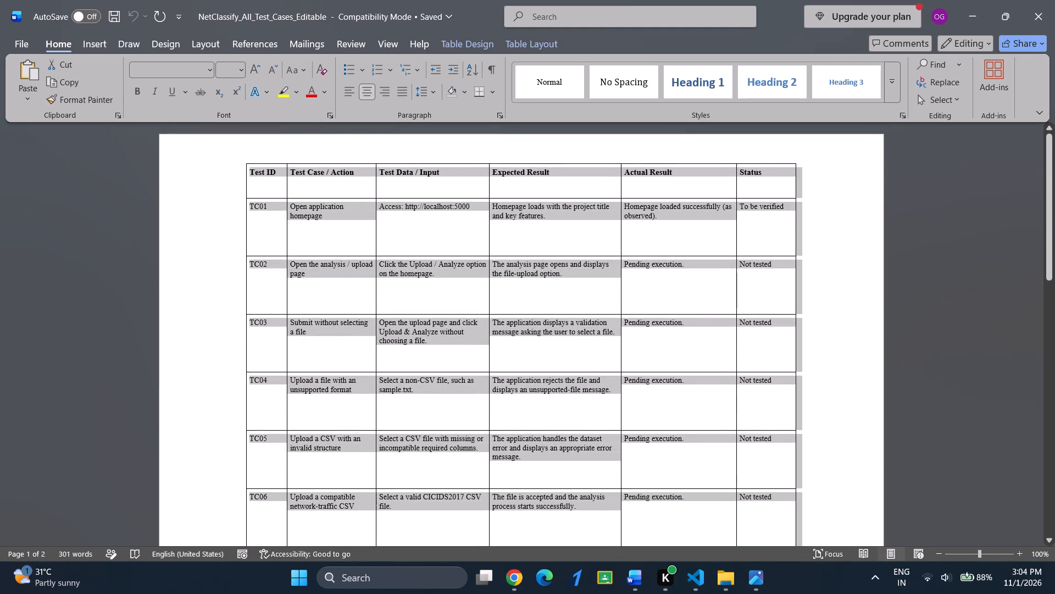
pyautogui.click(241, 160)
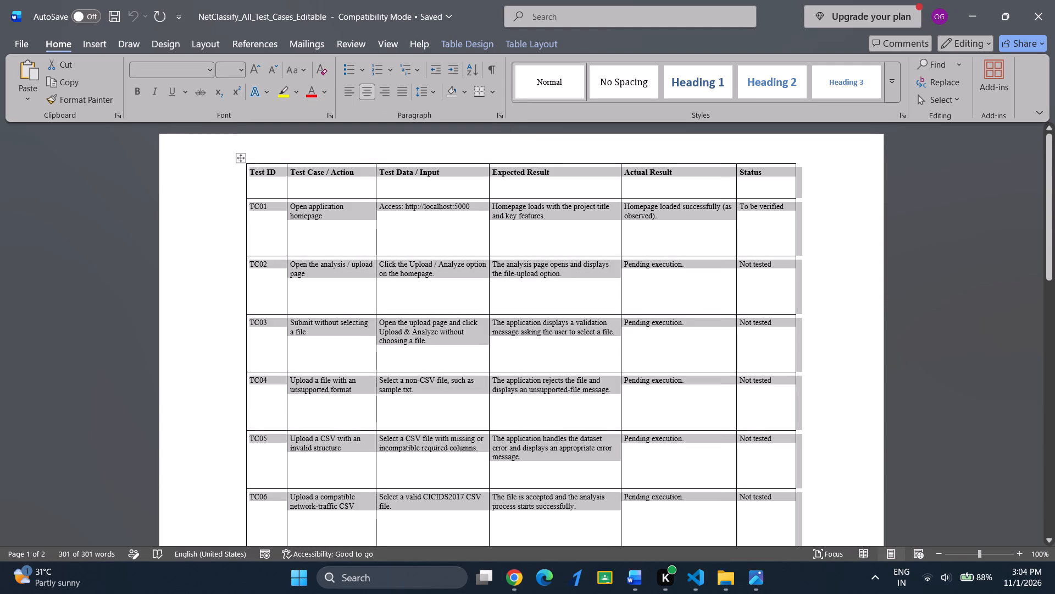
pyautogui.hotkey('ctrl', 'c')
pyautogui.scroll(-6, 241, 160)
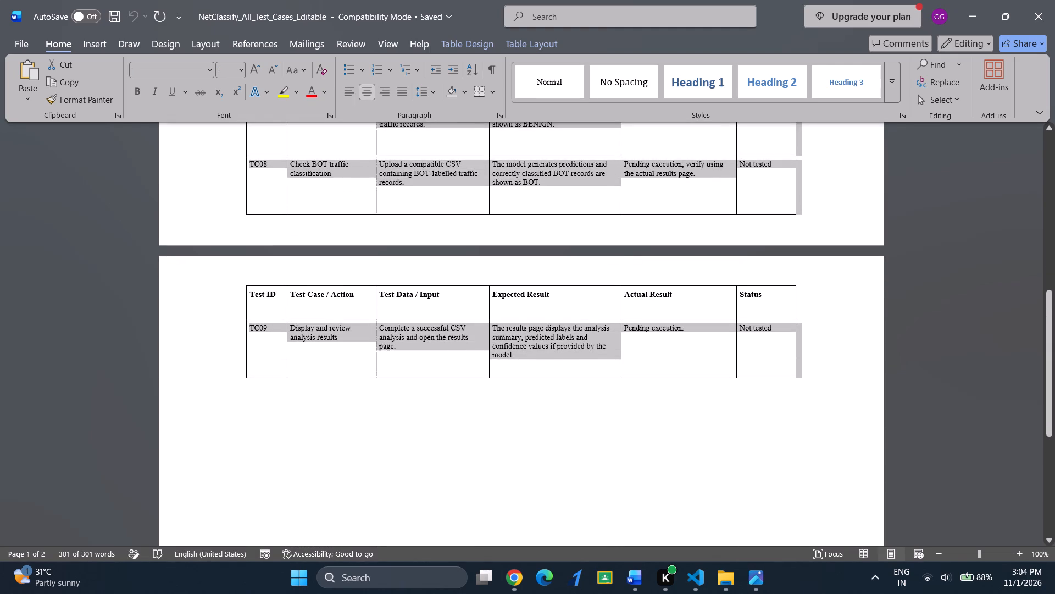
pyautogui.hotkey('ctrl', 'c')
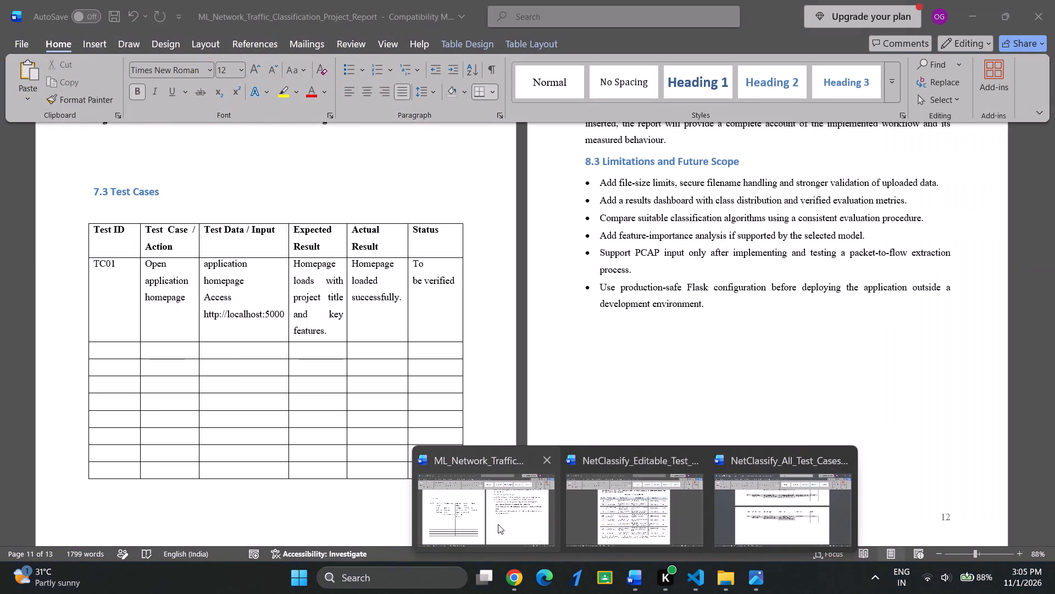
# Switch to ML_Network_Traffic_Classification_Project_Report and paste the copied table under the 7.3 Test Cases heading, above the existing table.
pyautogui.click(498, 524)
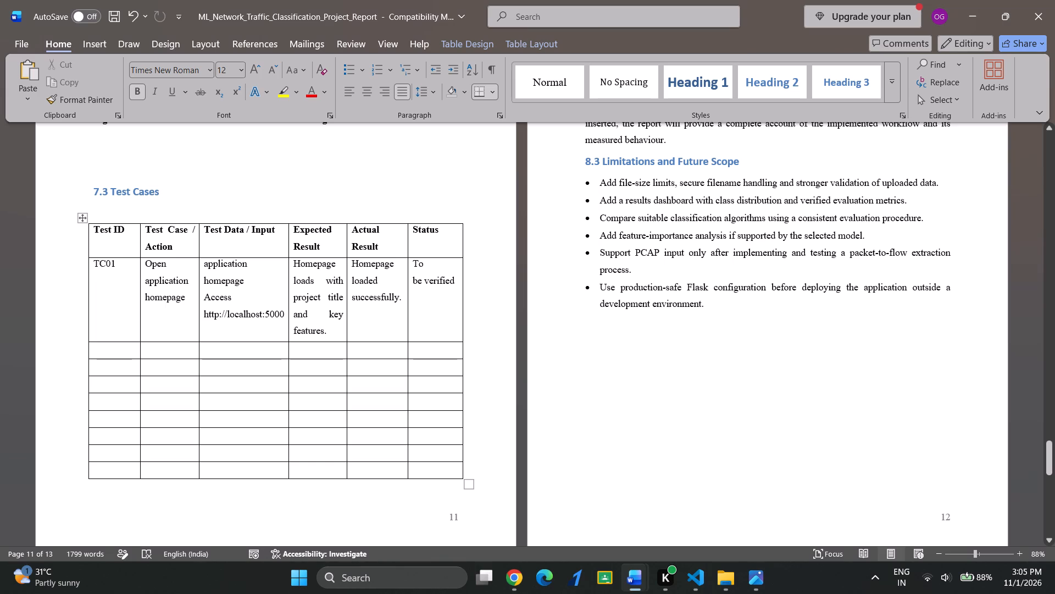
pyautogui.click(81, 221)
pyautogui.hotkey('ctrl', 'v')
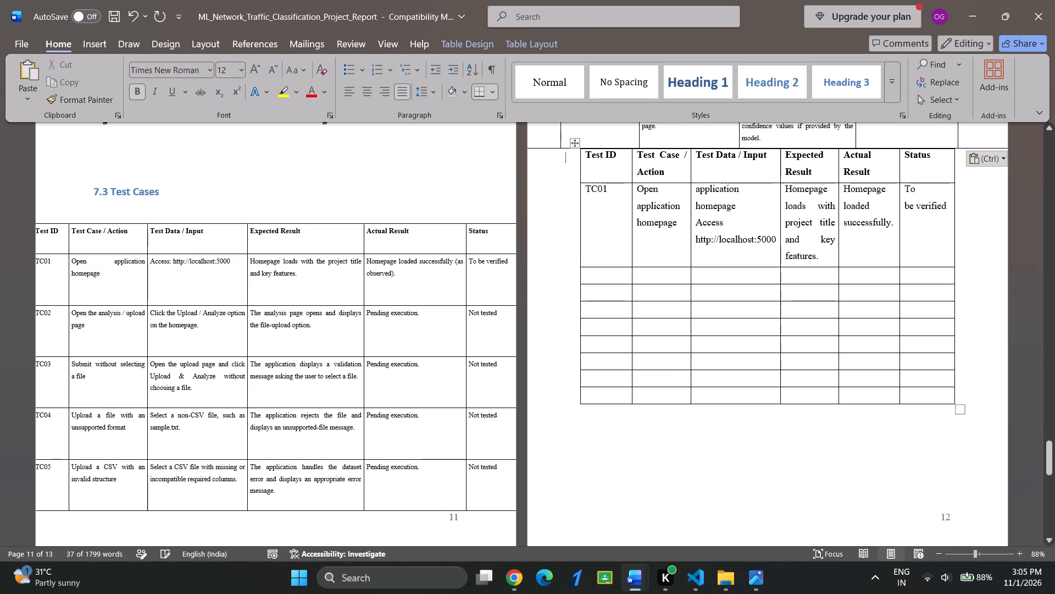
pyautogui.hscroll(1, 166, 284)
pyautogui.scroll(3, 166, 284)
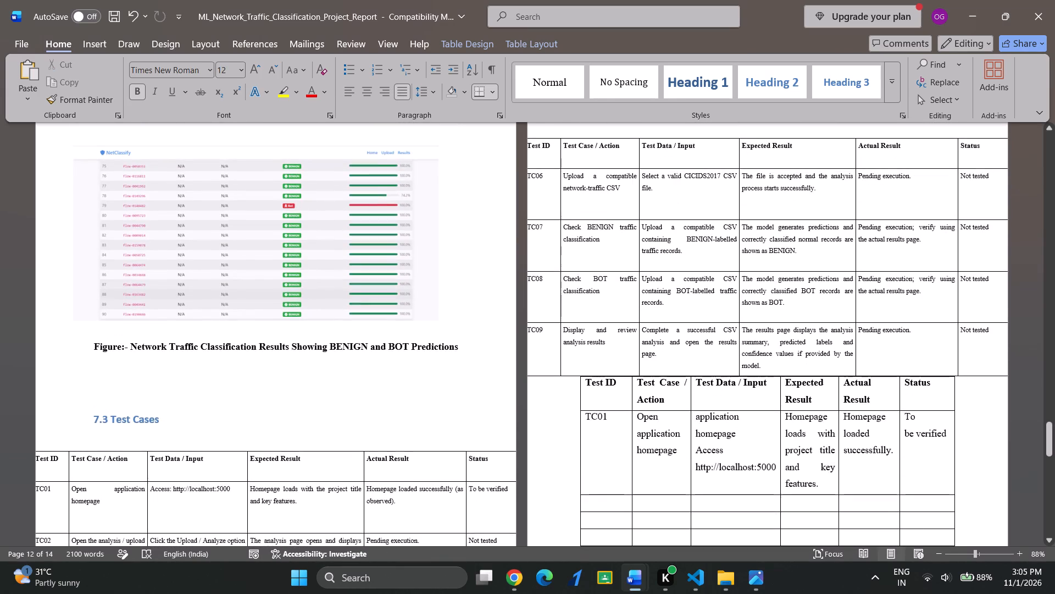
pyautogui.scroll(2, 166, 284)
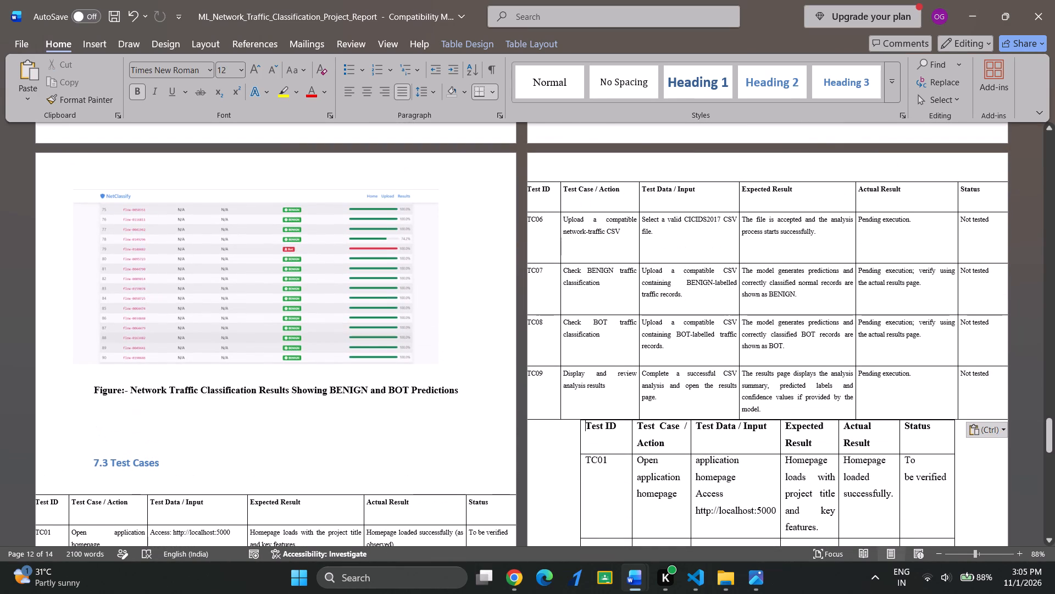
pyautogui.scroll(-4, 166, 284)
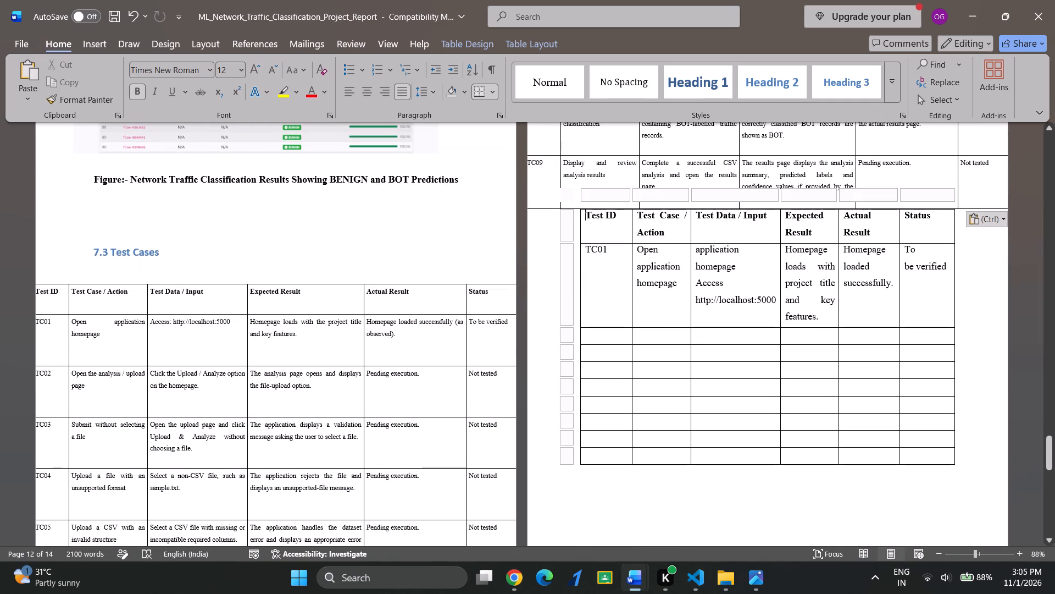
# Cut the old, mostly empty test case table that sits below the pasted one.
pyautogui.click(599, 218)
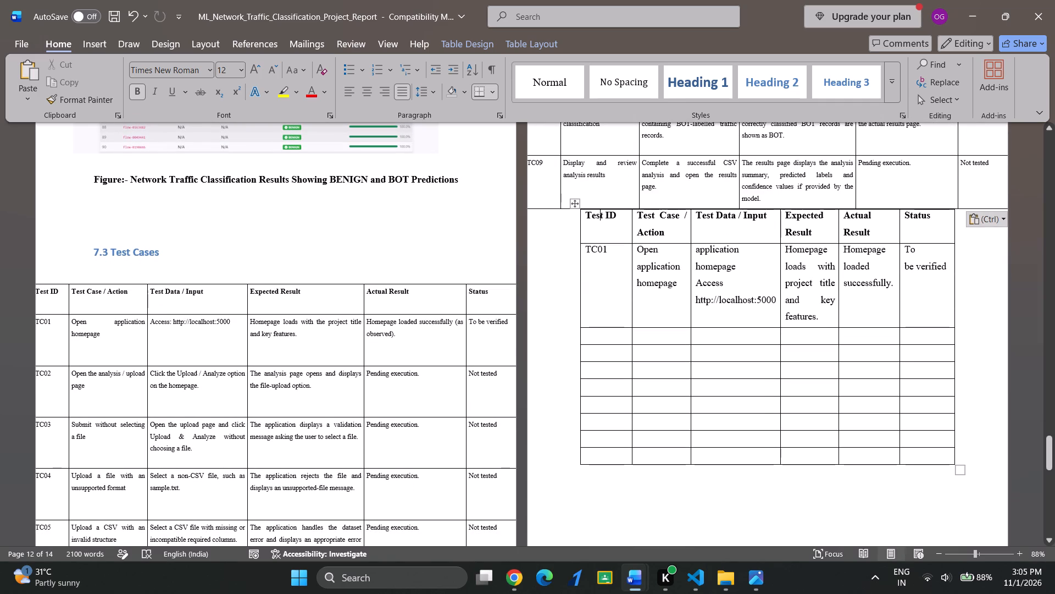
pyautogui.click(584, 213)
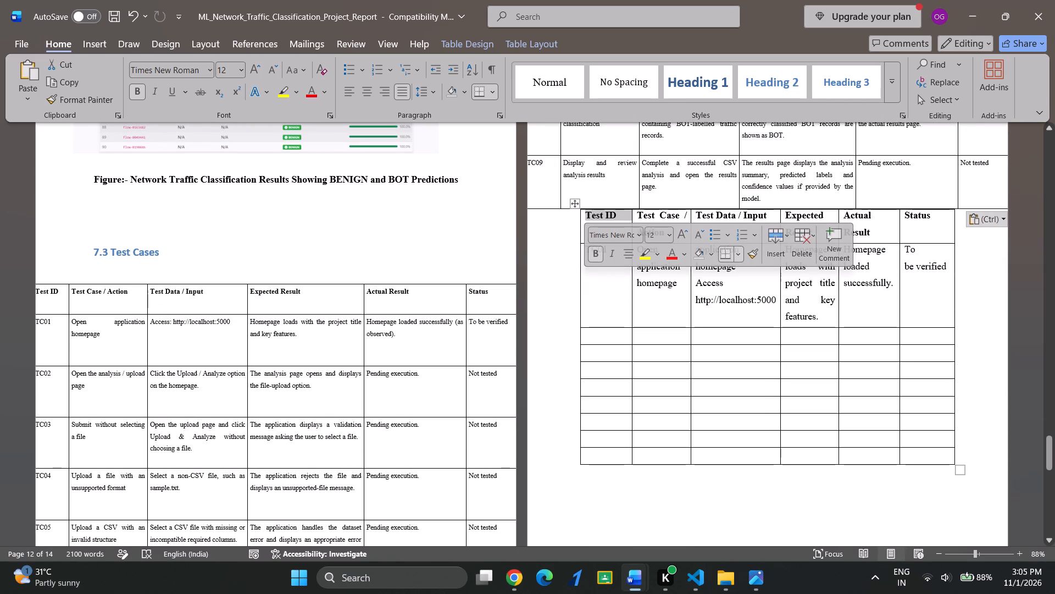
pyautogui.click(952, 459)
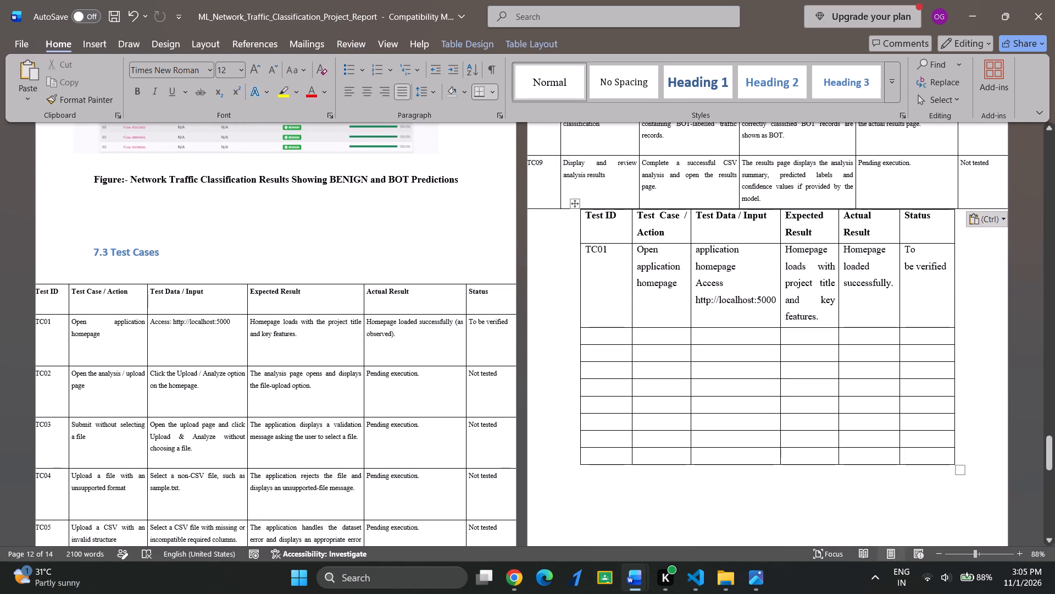
pyautogui.click(574, 208)
pyautogui.hotkey('ctrl', 'x')
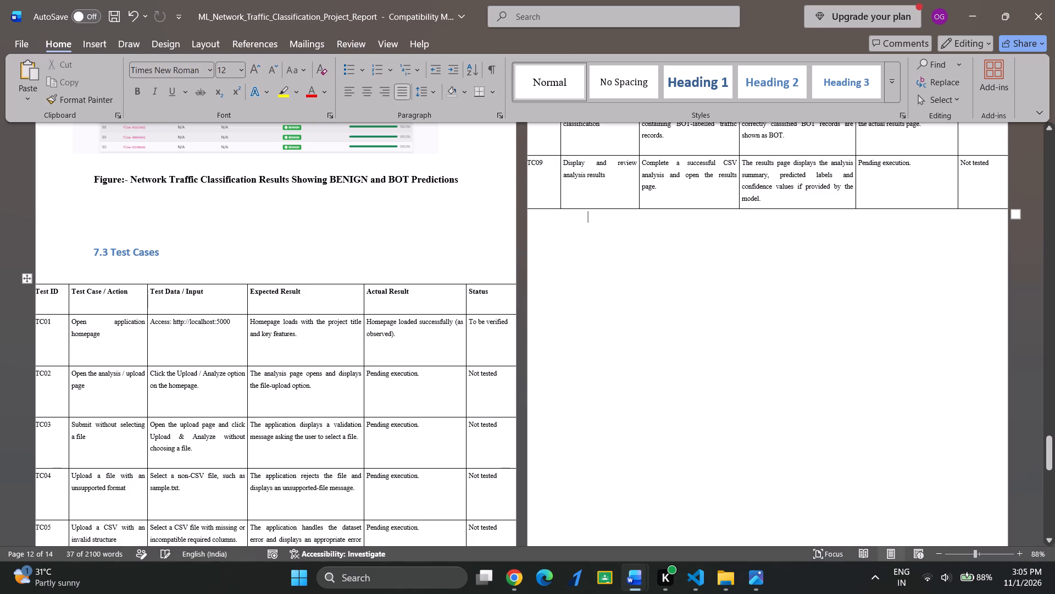
# Narrow the Status column of the 7.3 test case table so the table's outer border sits inside the page.
pyautogui.scroll(3, 574, 208)
pyautogui.scroll(-2, 574, 208)
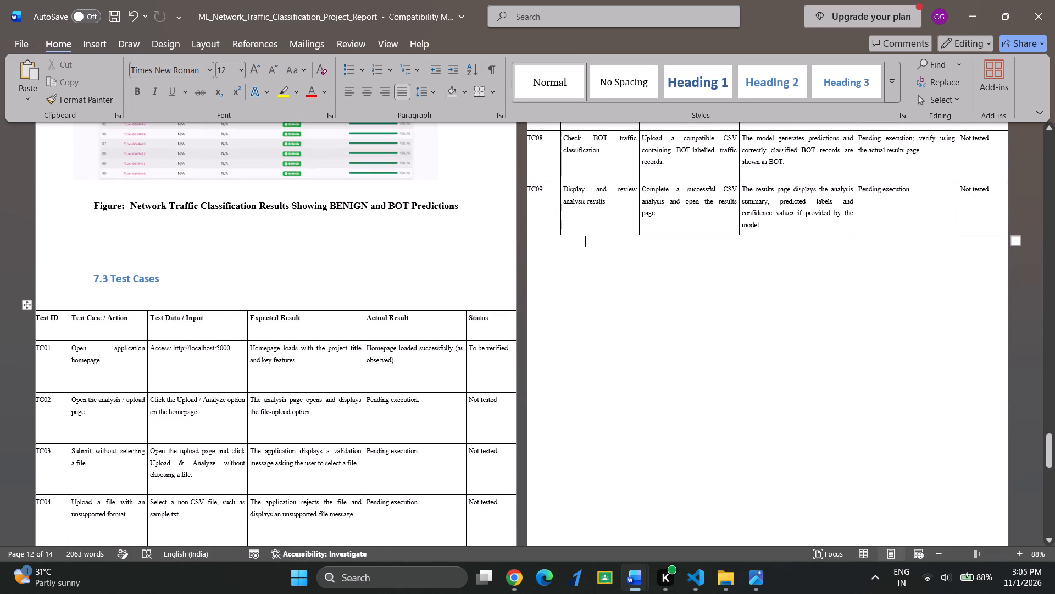
pyautogui.click(173, 331)
pyautogui.scroll(-1, 173, 331)
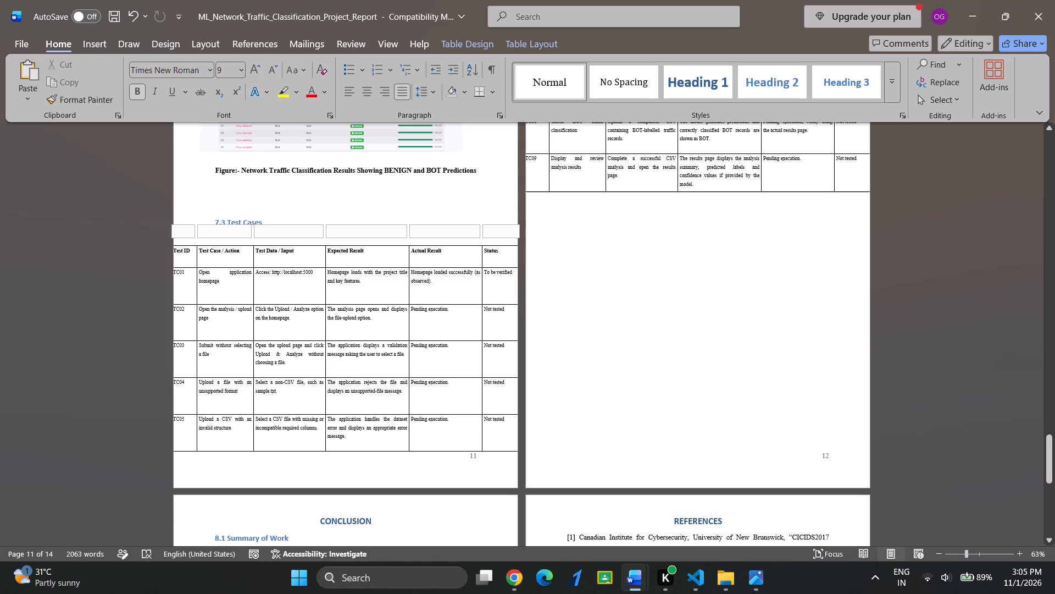
pyautogui.scroll(1, 528, 387)
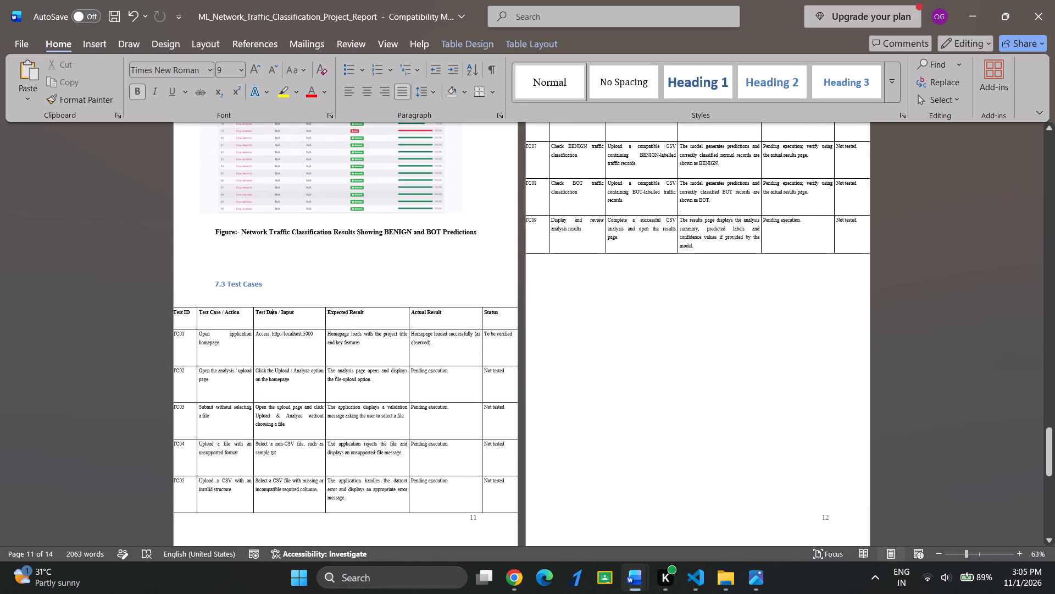
pyautogui.moveTo(518, 361); pyautogui.dragTo(503, 361)
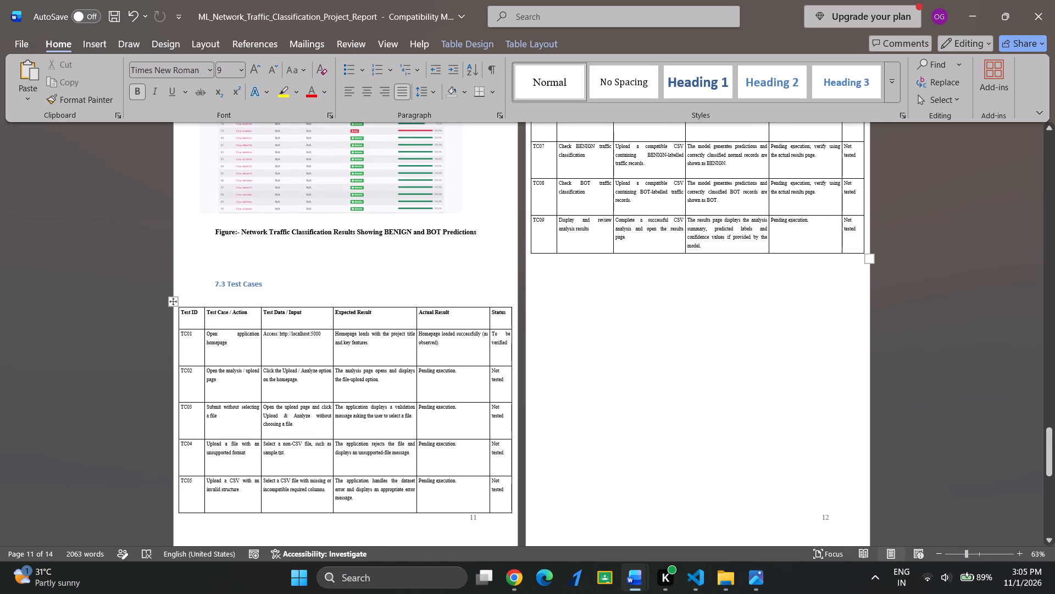
# Move the table's left border inward and widen the Test ID column so each ID fits on one line.
pyautogui.moveTo(179, 349); pyautogui.dragTo(219, 342)
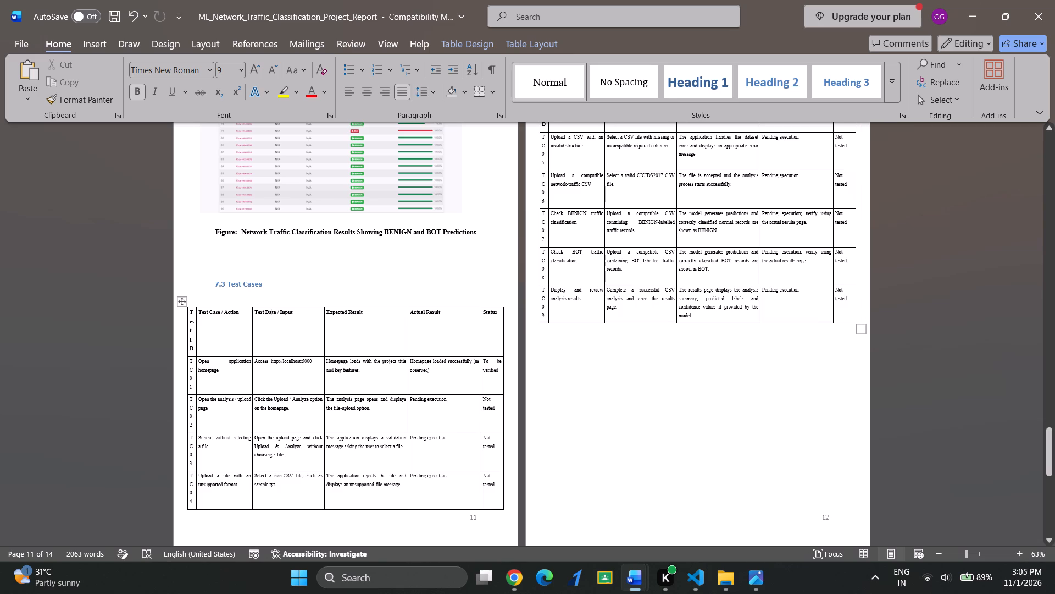
pyautogui.moveTo(195, 322); pyautogui.dragTo(230, 317)
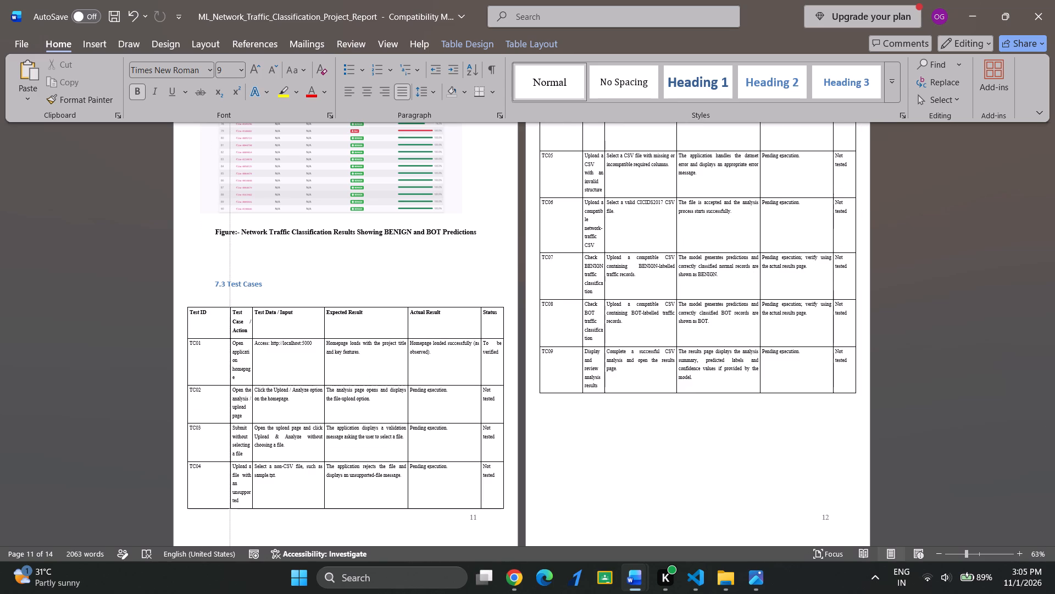
pyautogui.moveTo(230, 317); pyautogui.dragTo(214, 318)
pyautogui.hscroll(-1, 313, 361)
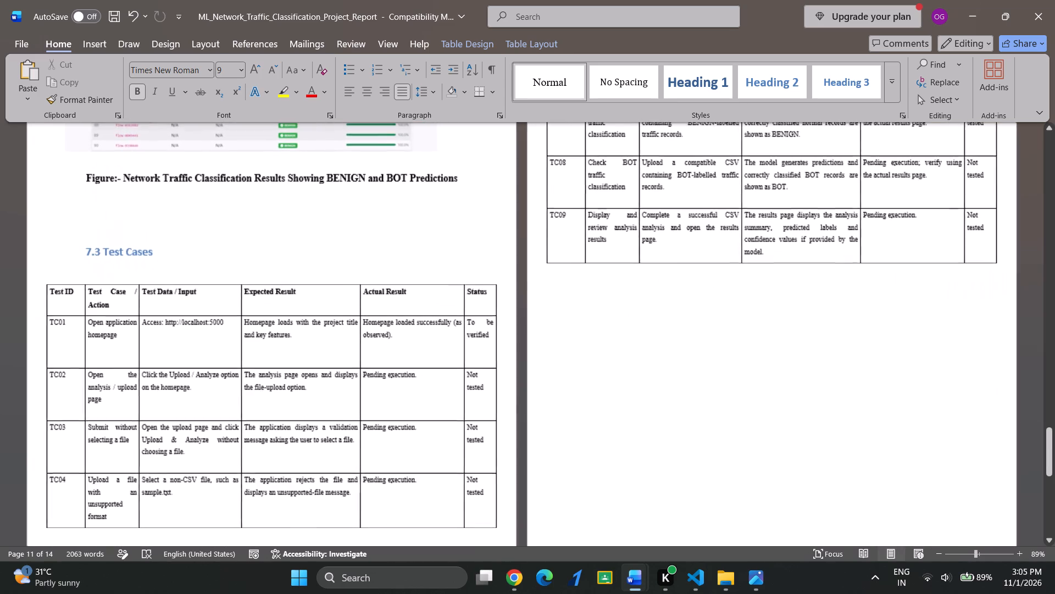
# Insert blank lines below the BENIGN and BOT Predictions figure caption to push the 7.3 Test Cases heading and table onto the following page.
pyautogui.scroll(3, 182, 225)
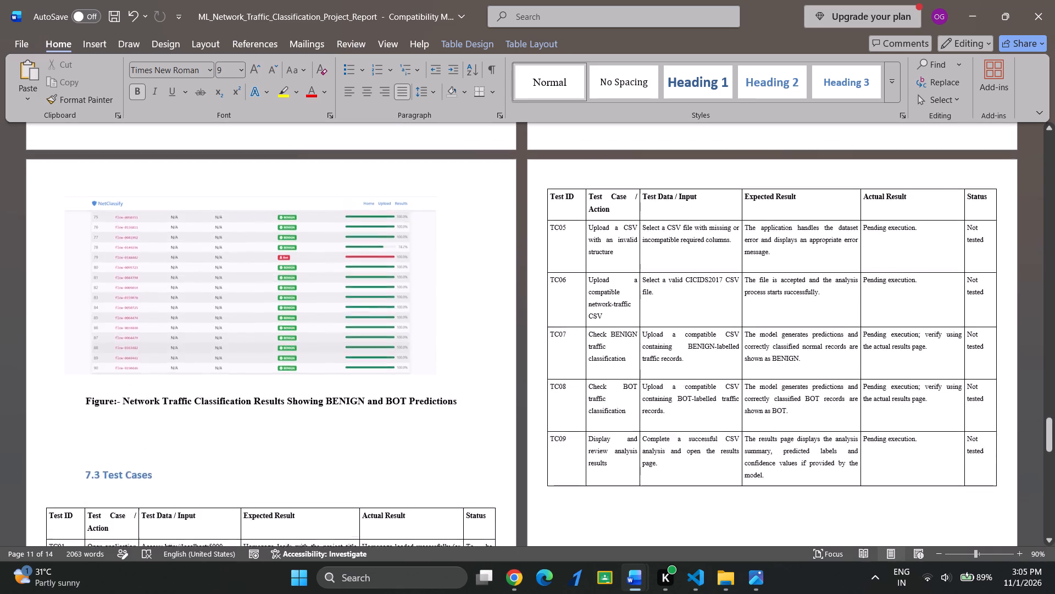
pyautogui.scroll(2, 182, 225)
pyautogui.scroll(-2, 182, 225)
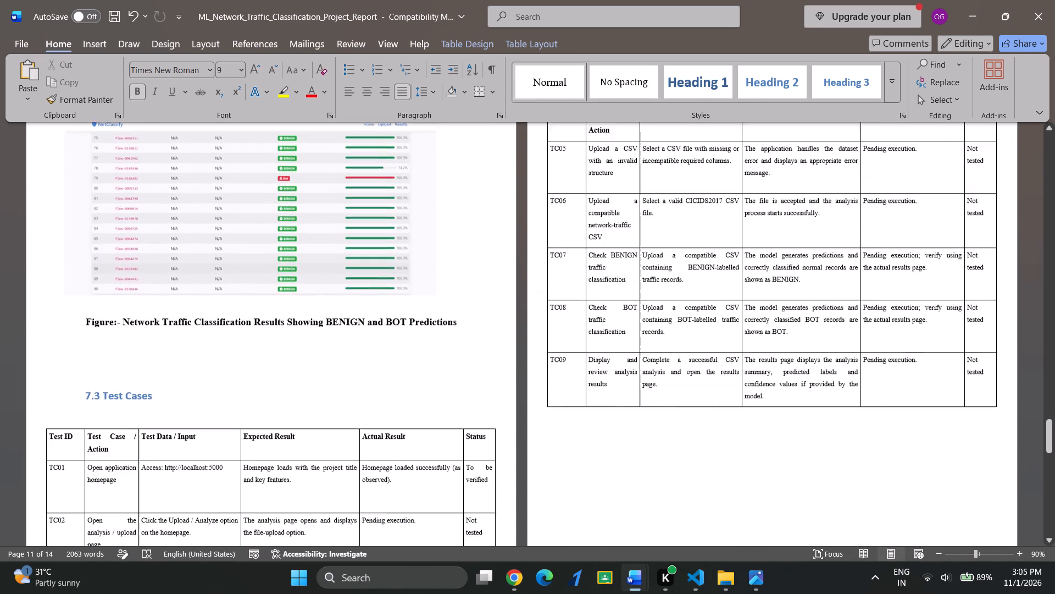
pyautogui.scroll(-1, 182, 225)
pyautogui.click(185, 318)
pyautogui.press('Return')
pyautogui.press('Return')
pyautogui.press('Return')
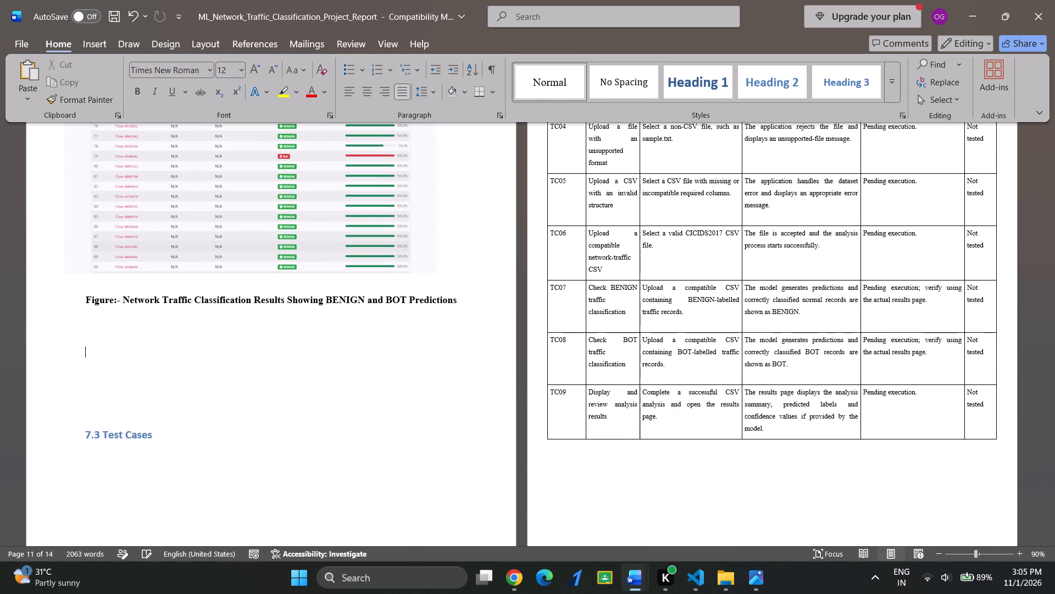
pyautogui.press('Return')
pyautogui.press('Return')
pyautogui.press('Return')
pyautogui.press('Return')
pyautogui.press('Return')
pyautogui.press('Return')
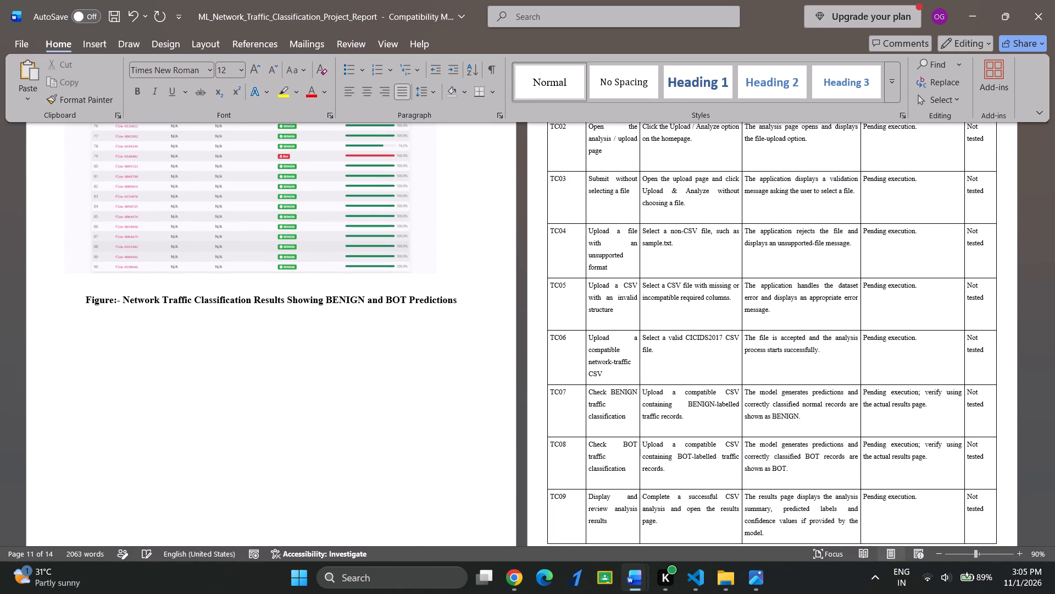
pyautogui.press('Return')
pyautogui.scroll(2, 526, 168)
pyautogui.scroll(-1, 569, 177)
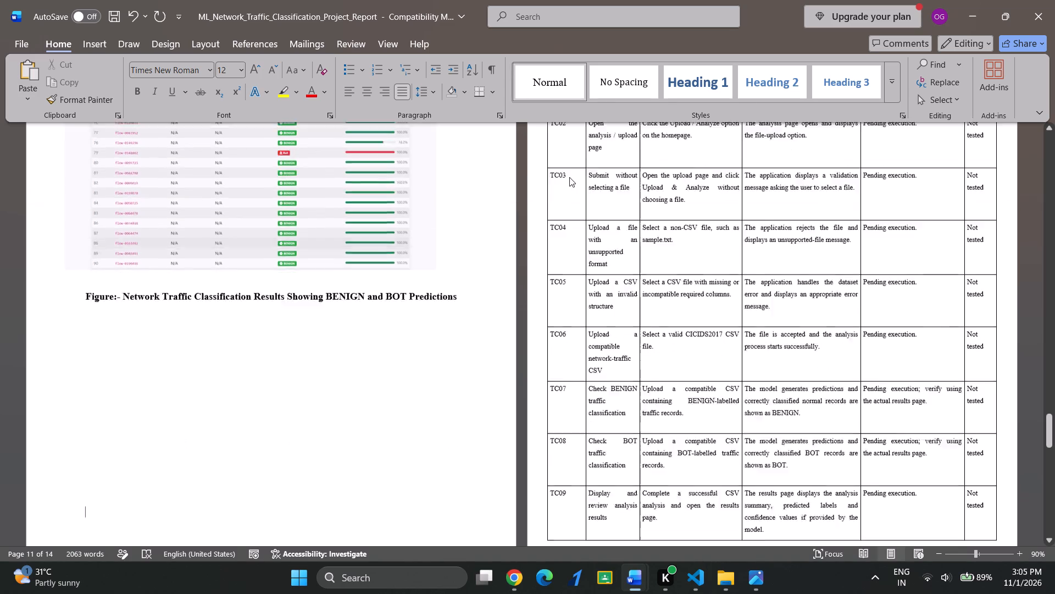
pyautogui.scroll(-3, 569, 177)
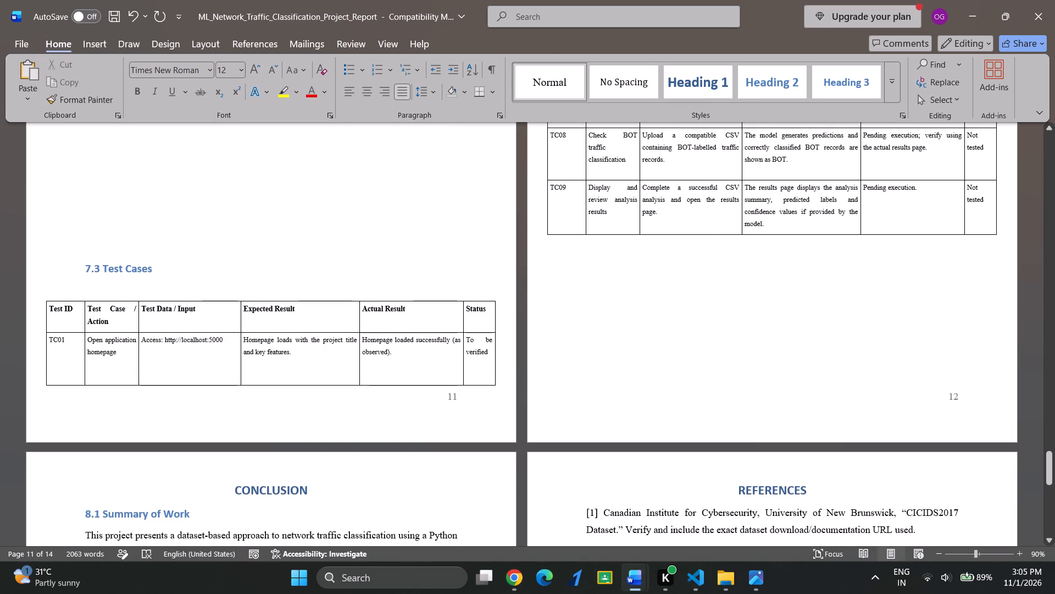
pyautogui.press('Return')
pyautogui.press('Return')
pyautogui.press('Return')
pyautogui.press('Return')
pyautogui.press('Return')
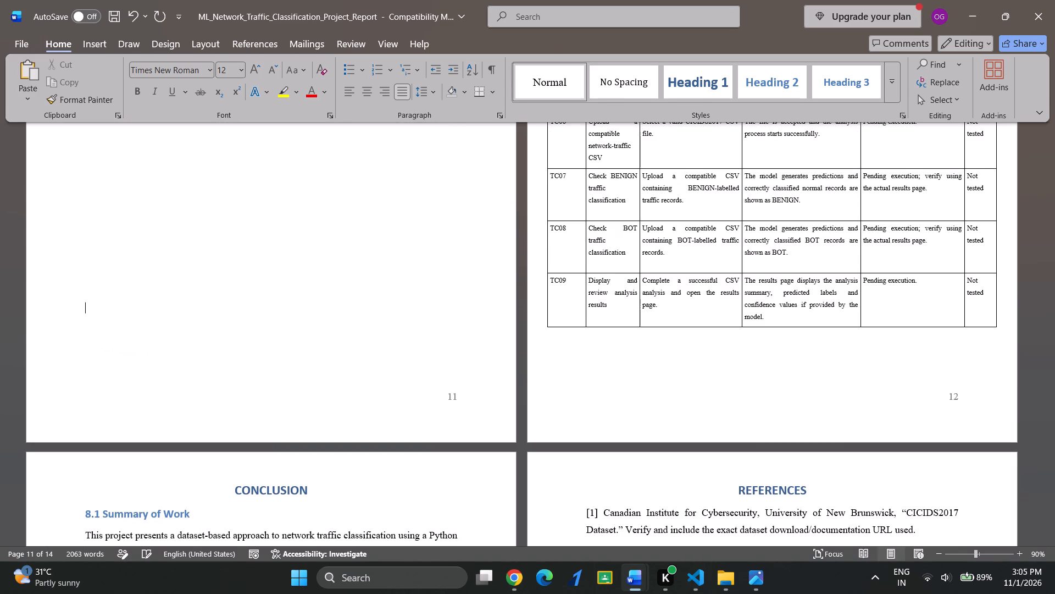
# Examine the layout of the 7.3 Test Cases heading and table on their own page.
pyautogui.scroll(4, 399, 179)
pyautogui.scroll(4, 706, 98)
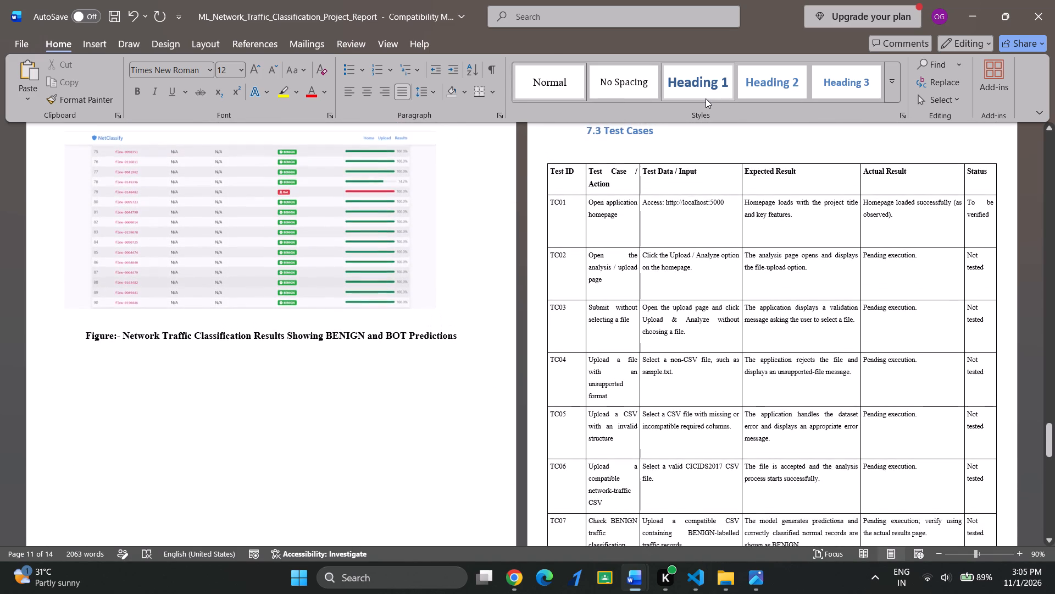
pyautogui.scroll(1, 706, 98)
pyautogui.scroll(1, 747, 160)
pyautogui.hscroll(1, 792, 180)
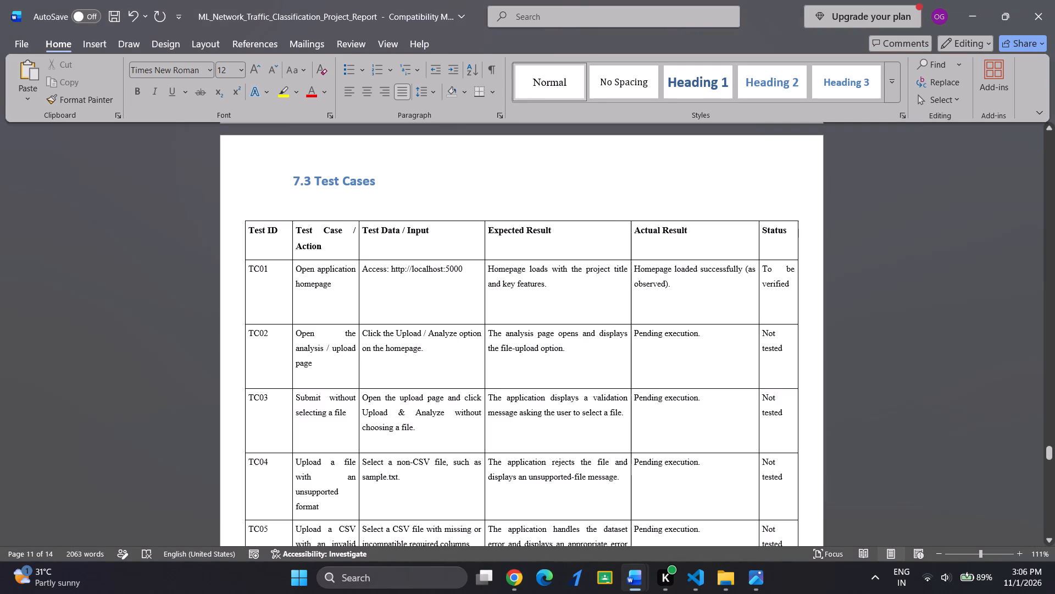
pyautogui.hscroll(-1, 792, 180)
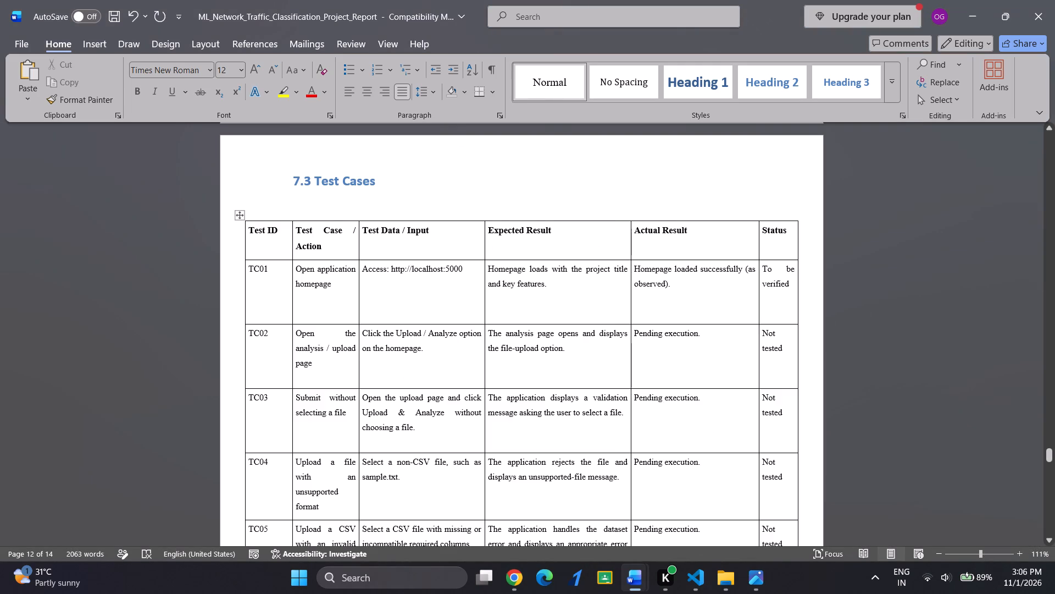
pyautogui.click(479, 276)
pyautogui.click(511, 276)
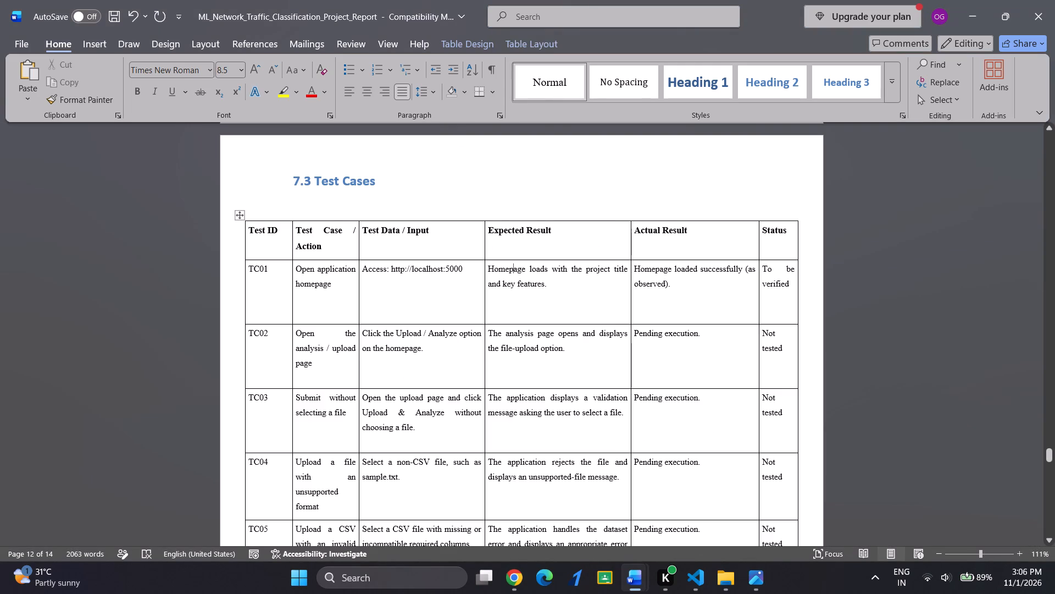
pyautogui.click(529, 274)
pyautogui.click(435, 280)
pyautogui.scroll(-6, 435, 280)
pyautogui.scroll(3, 435, 280)
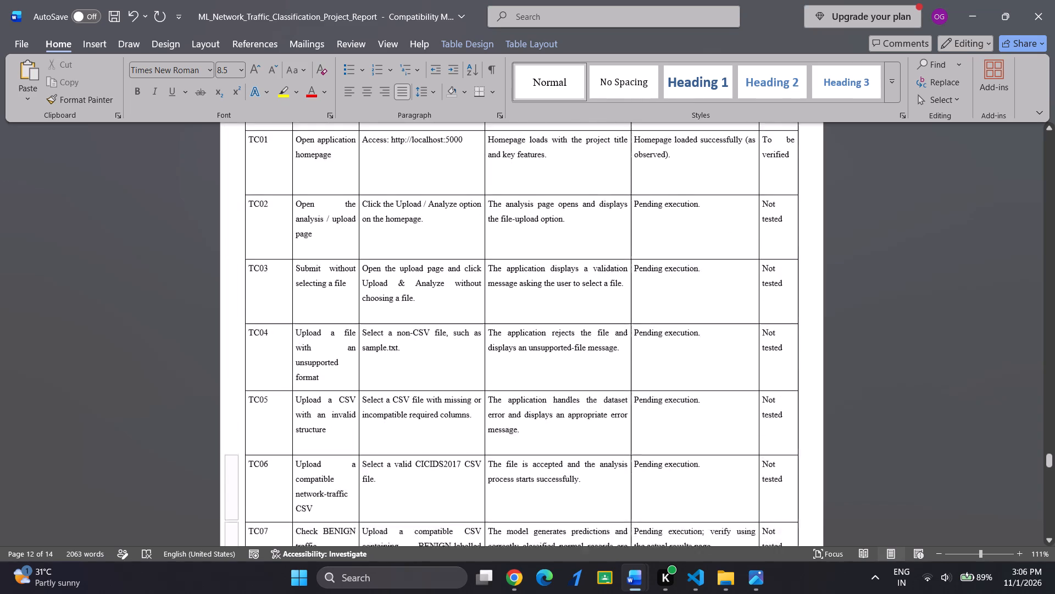
pyautogui.scroll(3, 435, 280)
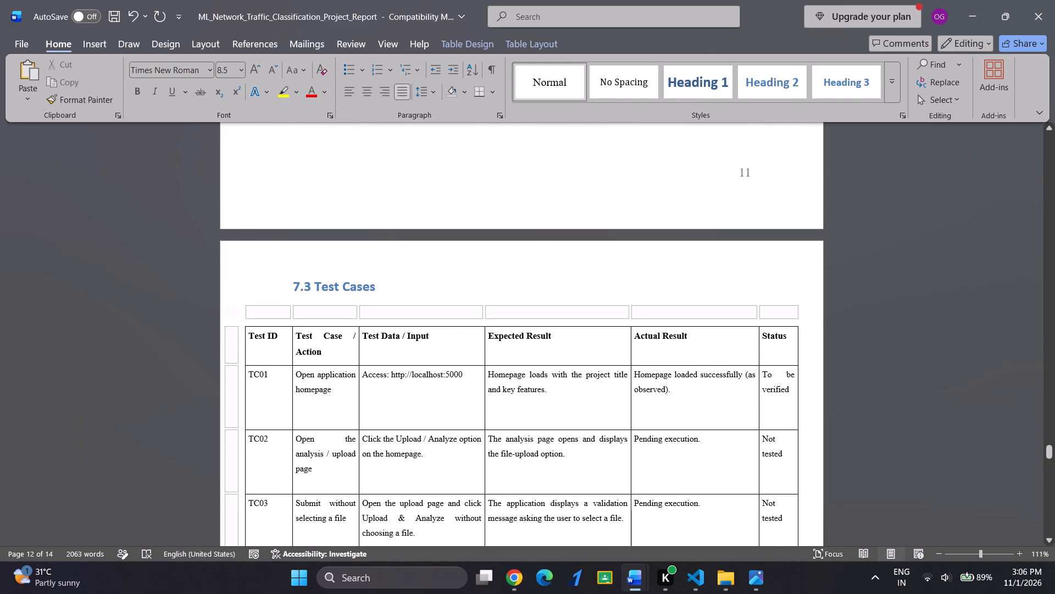
pyautogui.click(417, 340)
pyautogui.scroll(-1, 417, 340)
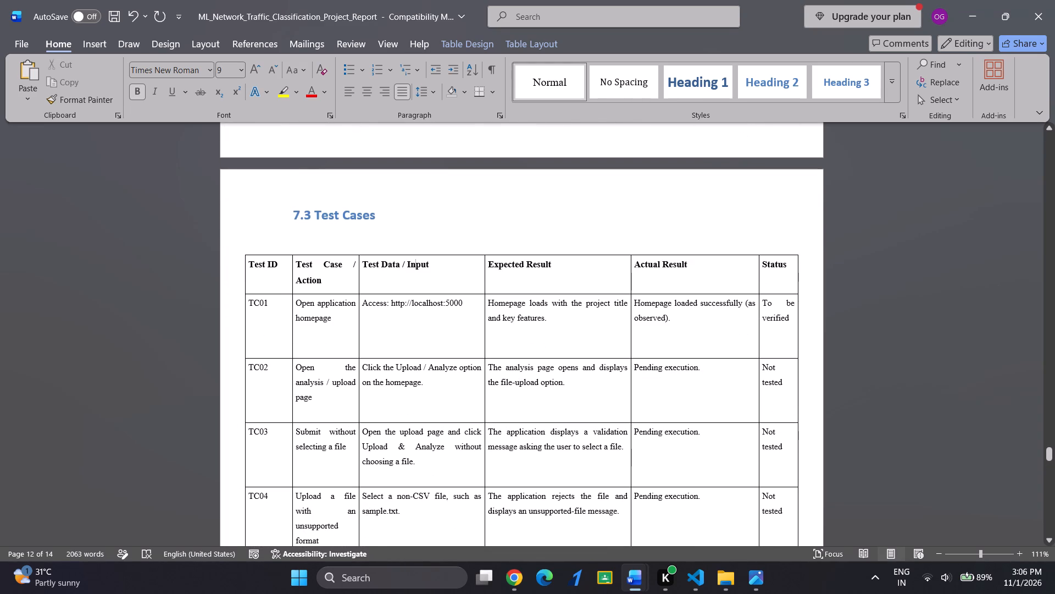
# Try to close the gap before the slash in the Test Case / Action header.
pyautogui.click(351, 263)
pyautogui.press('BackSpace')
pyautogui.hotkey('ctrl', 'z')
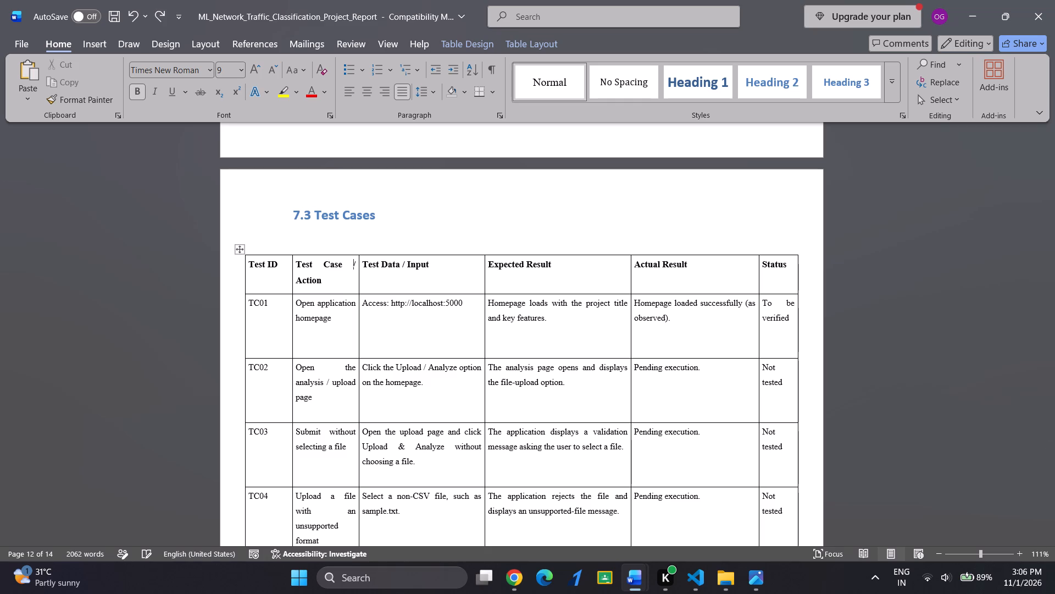
# Left-align the "To be verified" text in TC01's Status cell instead of justifying it.
pyautogui.click(481, 283)
pyautogui.scroll(-3, 481, 283)
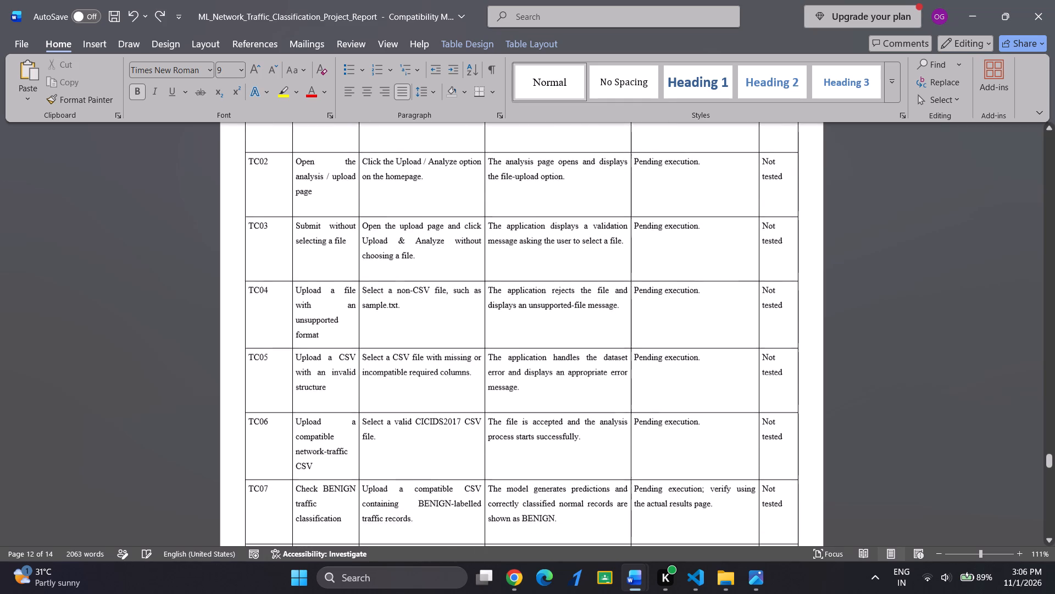
pyautogui.scroll(-2, 481, 283)
pyautogui.click(621, 377)
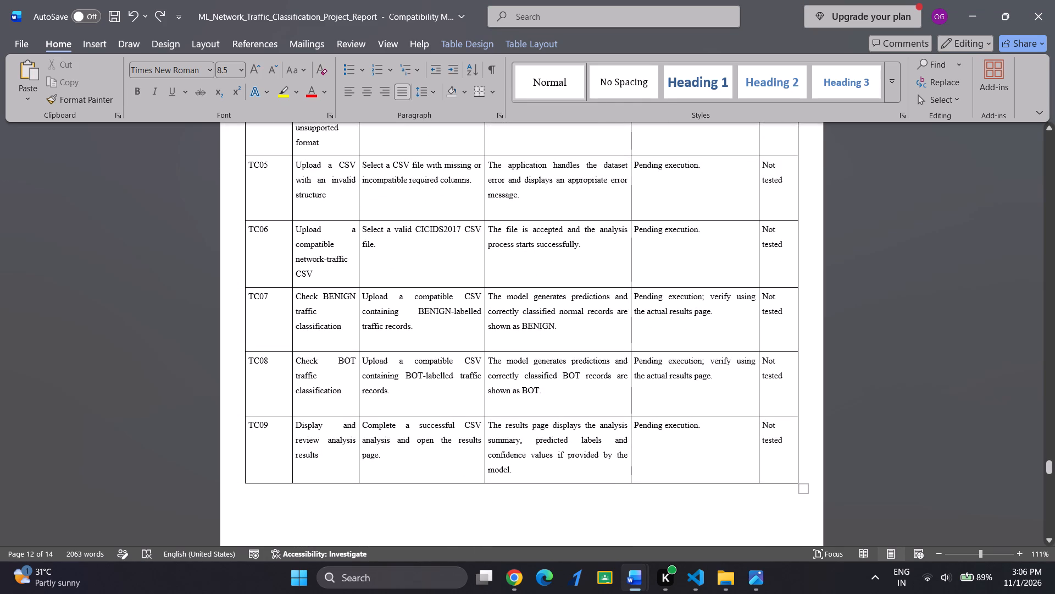
pyautogui.scroll(3, 792, 458)
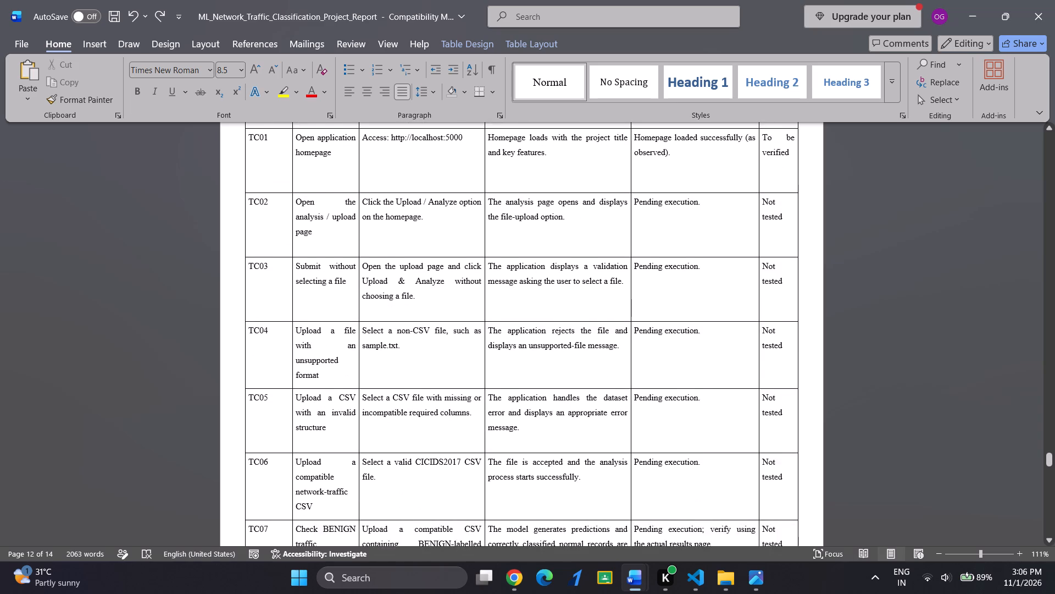
pyautogui.scroll(1, 792, 458)
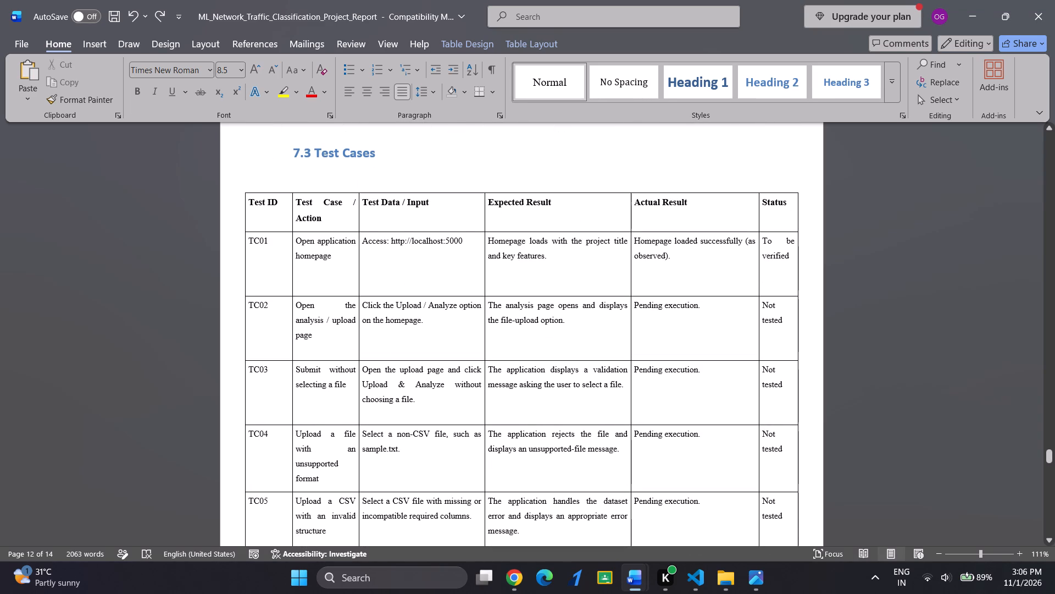
pyautogui.click(786, 243)
pyautogui.press('BackSpace')
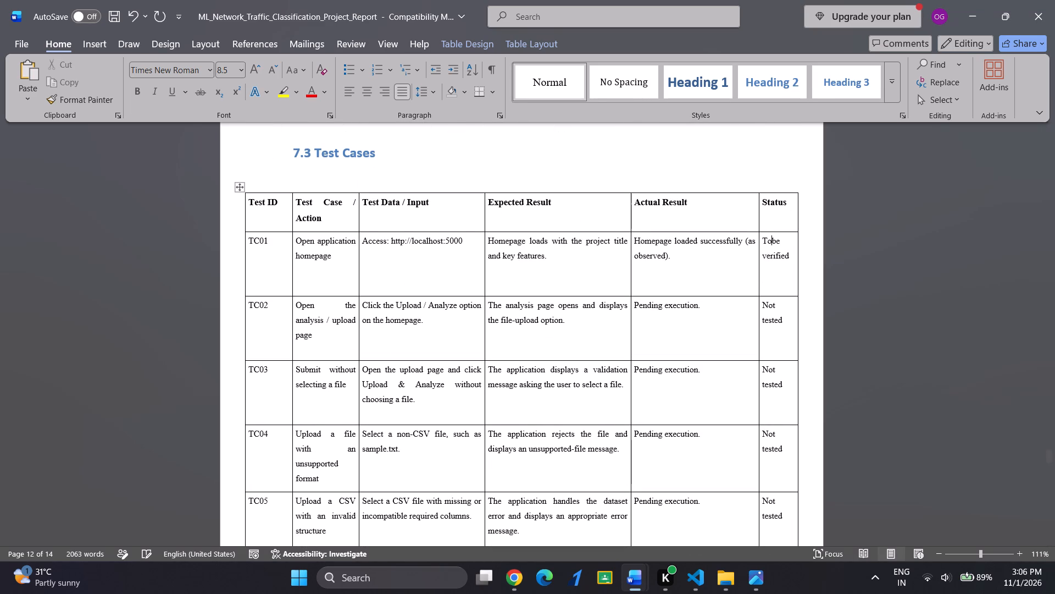
pyautogui.press('space')
pyautogui.click(401, 85)
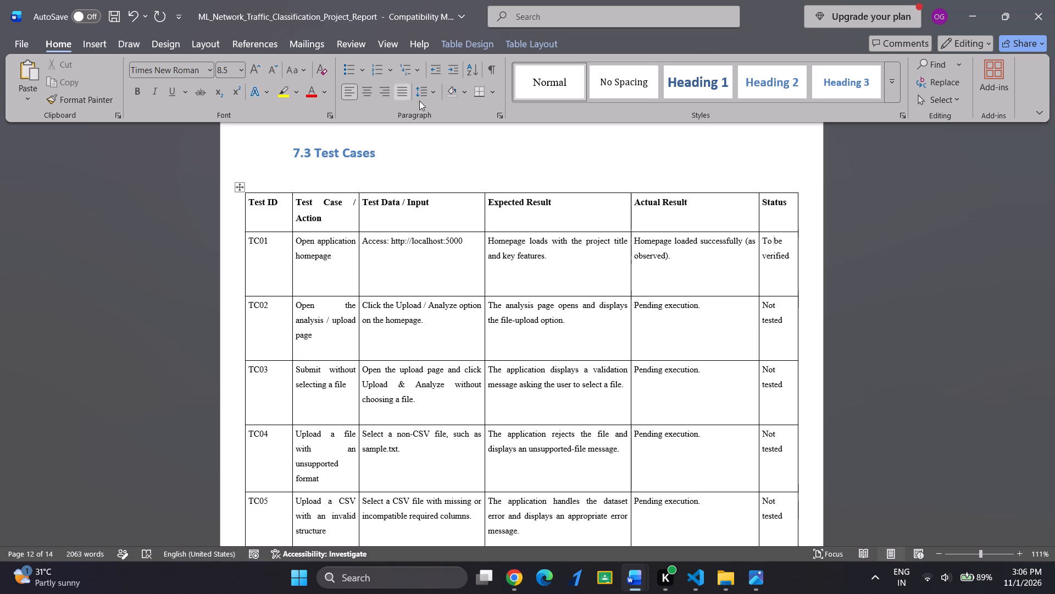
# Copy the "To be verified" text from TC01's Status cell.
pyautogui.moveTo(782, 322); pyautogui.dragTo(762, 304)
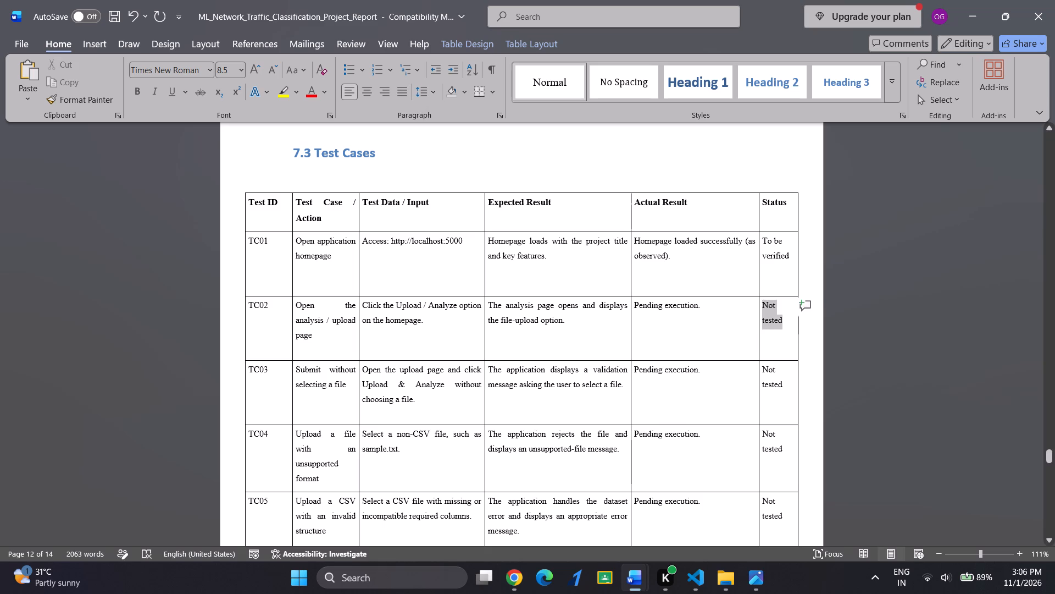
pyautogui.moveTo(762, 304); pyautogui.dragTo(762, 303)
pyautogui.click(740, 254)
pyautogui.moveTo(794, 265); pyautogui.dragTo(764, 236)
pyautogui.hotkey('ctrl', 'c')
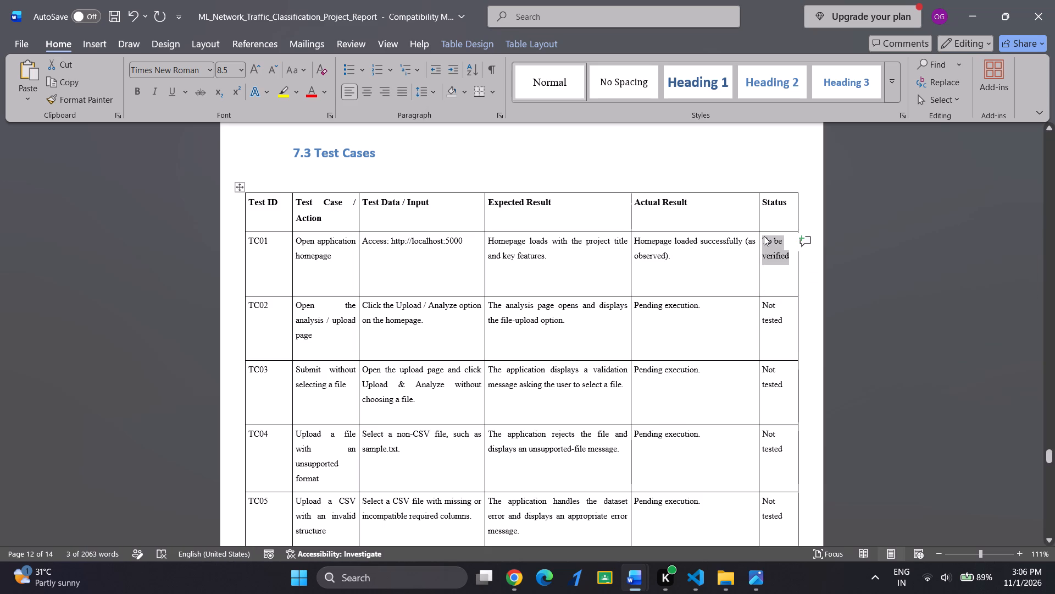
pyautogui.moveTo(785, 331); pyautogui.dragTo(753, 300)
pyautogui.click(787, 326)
# Narrow the Status column slightly at the table's outer border and check the rows down to TC09.
pyautogui.moveTo(797, 326); pyautogui.dragTo(787, 327)
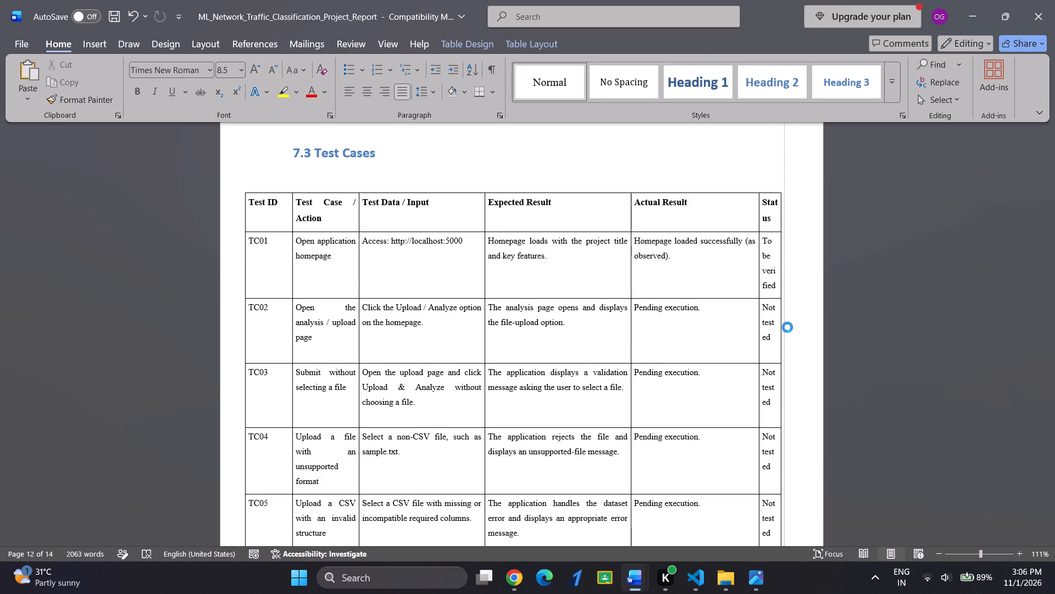
pyautogui.moveTo(787, 327); pyautogui.dragTo(791, 331)
pyautogui.scroll(-1, 791, 331)
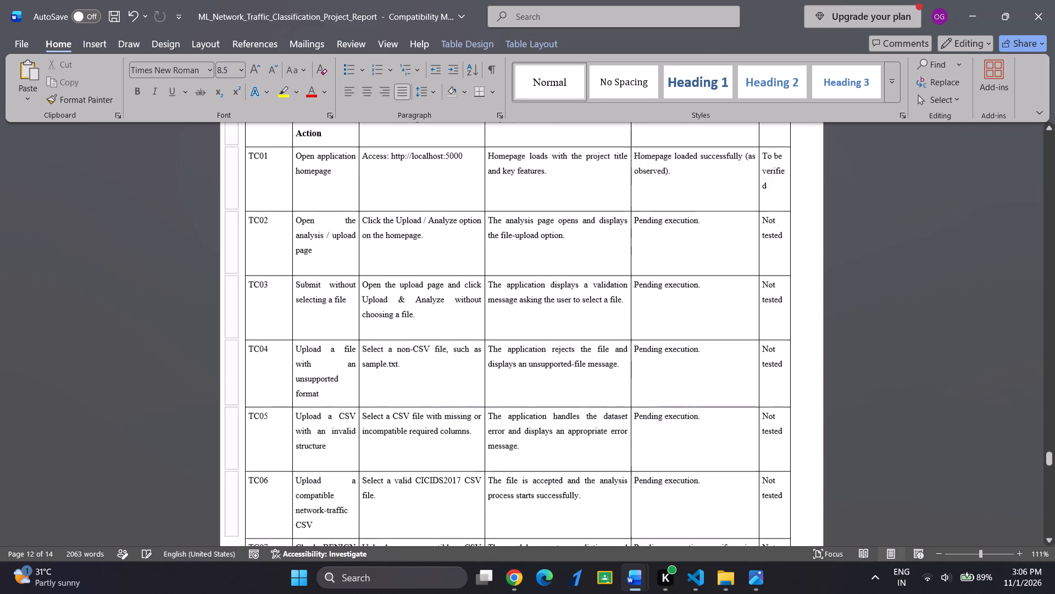
pyautogui.scroll(-2, 791, 331)
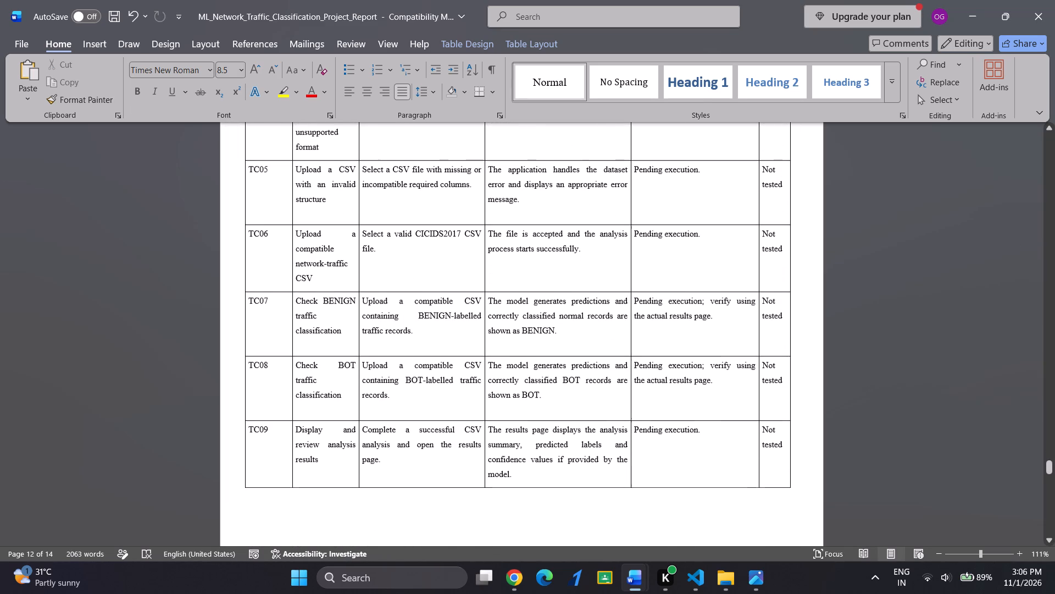
# Replace "Not tested" in TC02's Status cell with the copied "To be verified" text.
pyautogui.scroll(-1, 791, 331)
pyautogui.scroll(4, 791, 331)
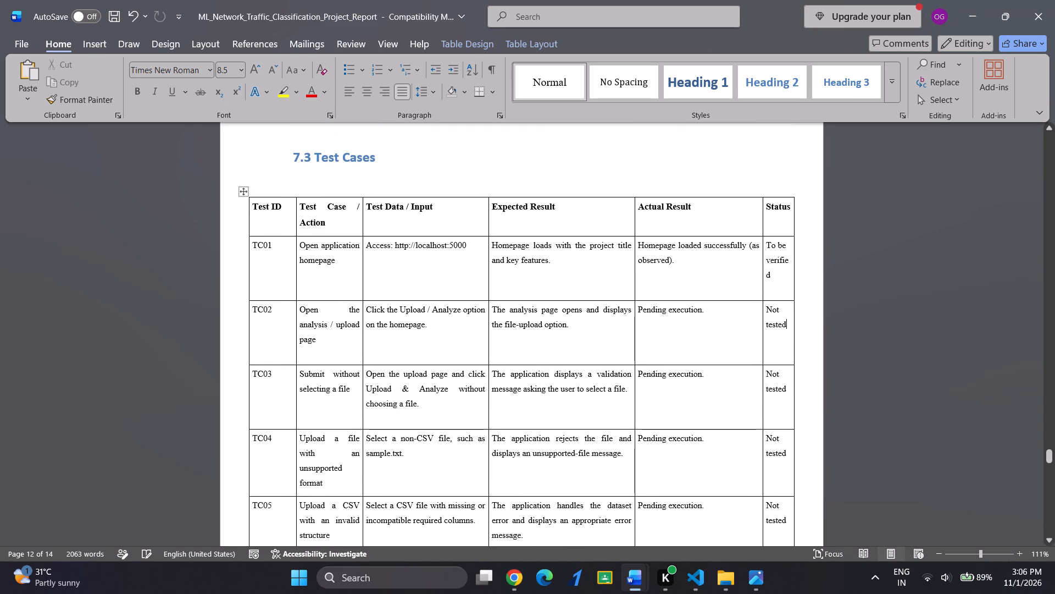
pyautogui.moveTo(791, 324); pyautogui.dragTo(778, 311)
pyautogui.hotkey('ctrl', 'v')
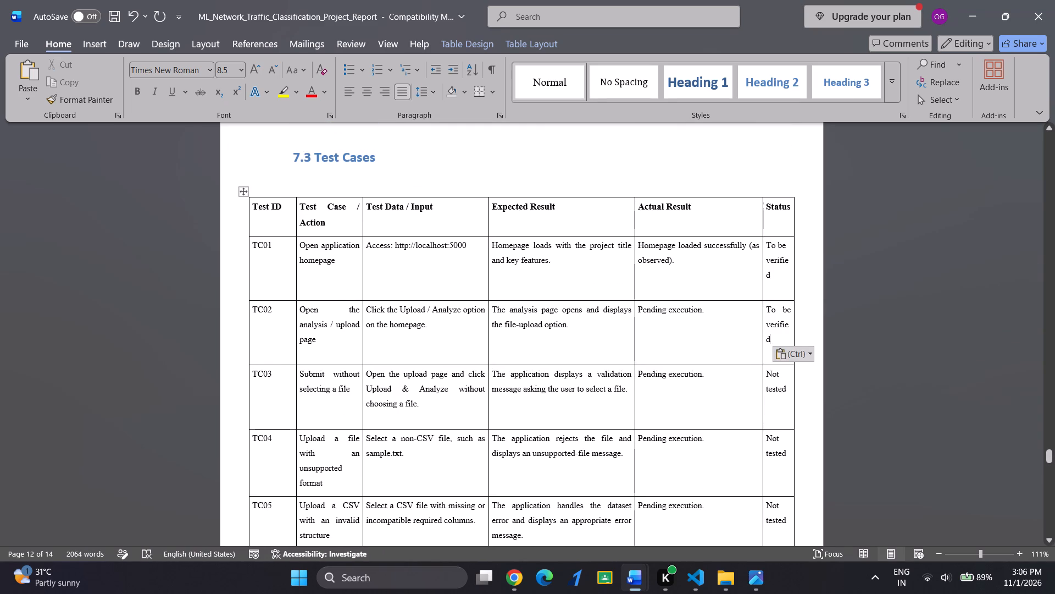
# Widen the Status column by moving its border with the Actual Result column so that "verified" fits on one line.
pyautogui.click(763, 319)
pyautogui.moveTo(763, 319); pyautogui.dragTo(748, 319)
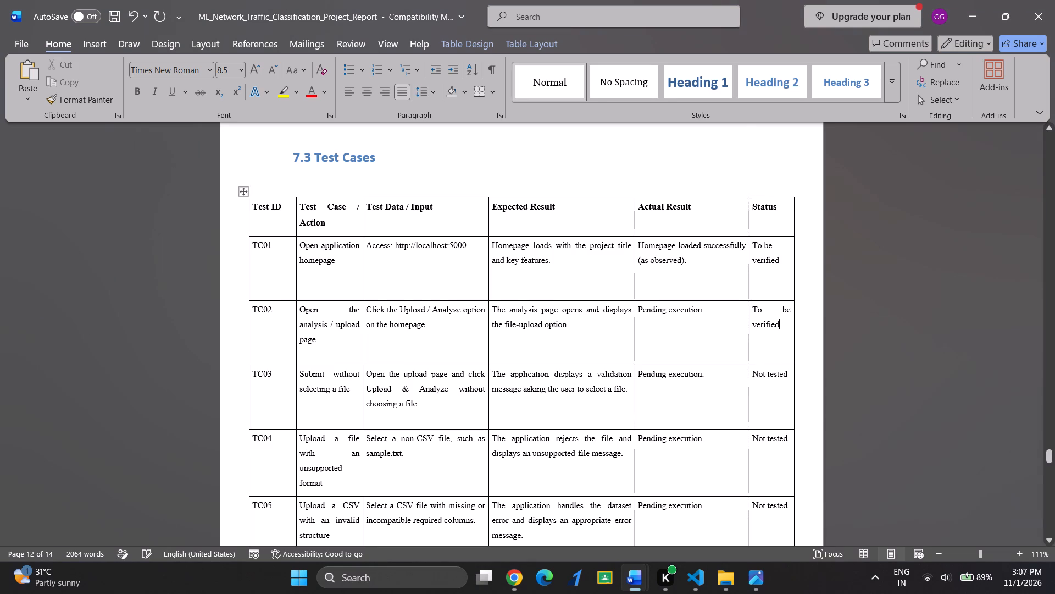
# Left-align the "To be verified" text in TC02's Status cell instead of justifying it.
pyautogui.click(399, 83)
pyautogui.click(403, 90)
# Replace TC03's Status text with the copied "To be verified" and left-align it.
pyautogui.tripleClick(768, 377)
pyautogui.hotkey('ctrl', 'v')
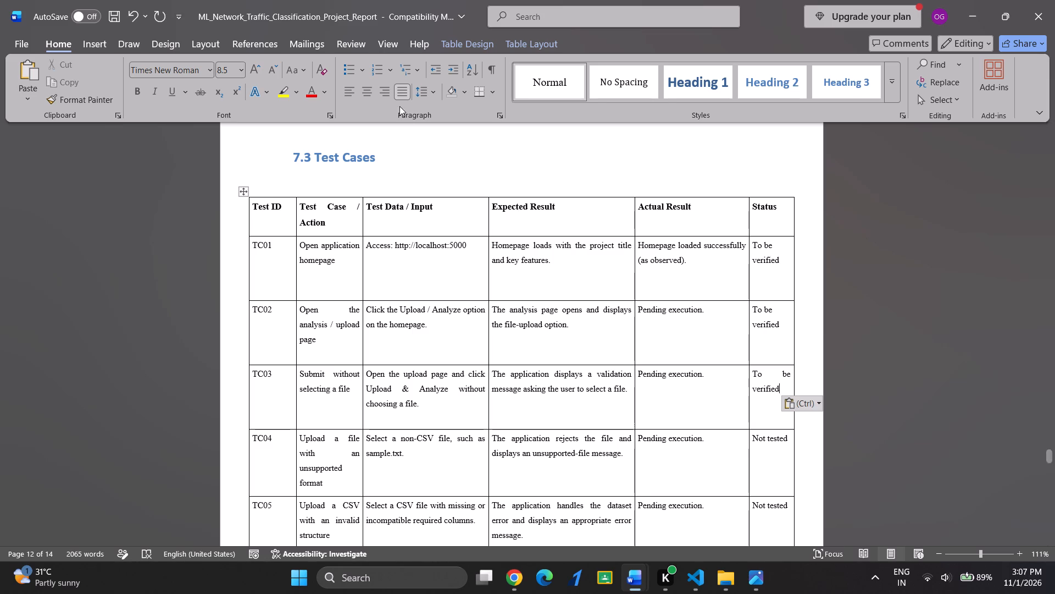
pyautogui.click(399, 91)
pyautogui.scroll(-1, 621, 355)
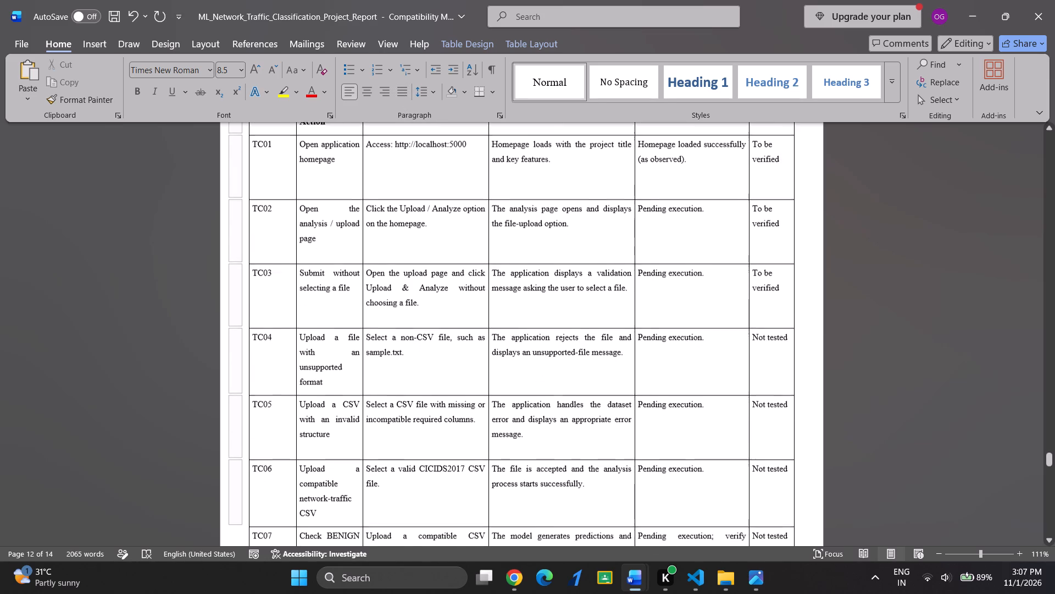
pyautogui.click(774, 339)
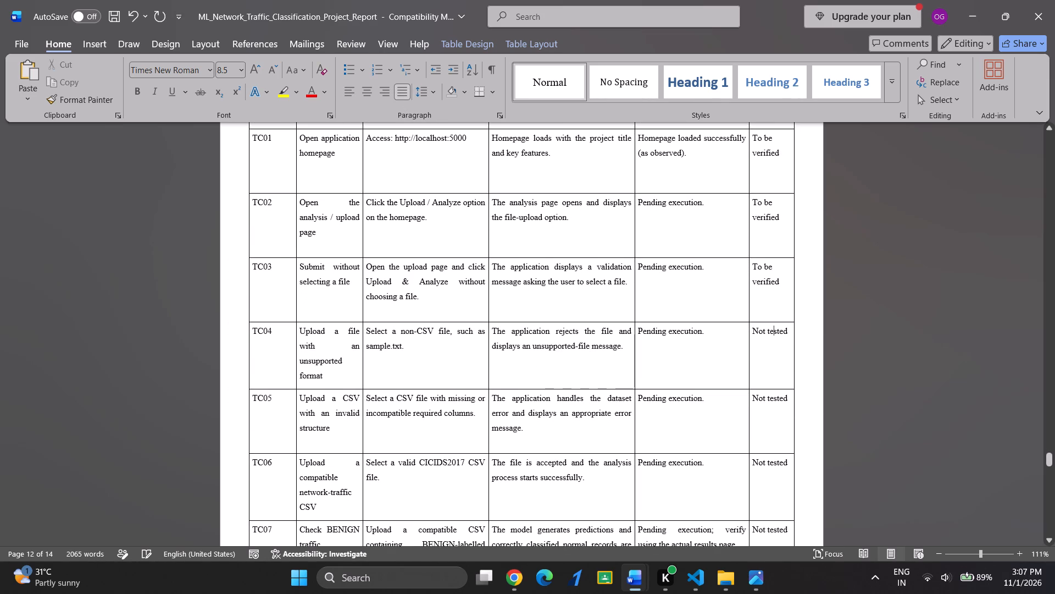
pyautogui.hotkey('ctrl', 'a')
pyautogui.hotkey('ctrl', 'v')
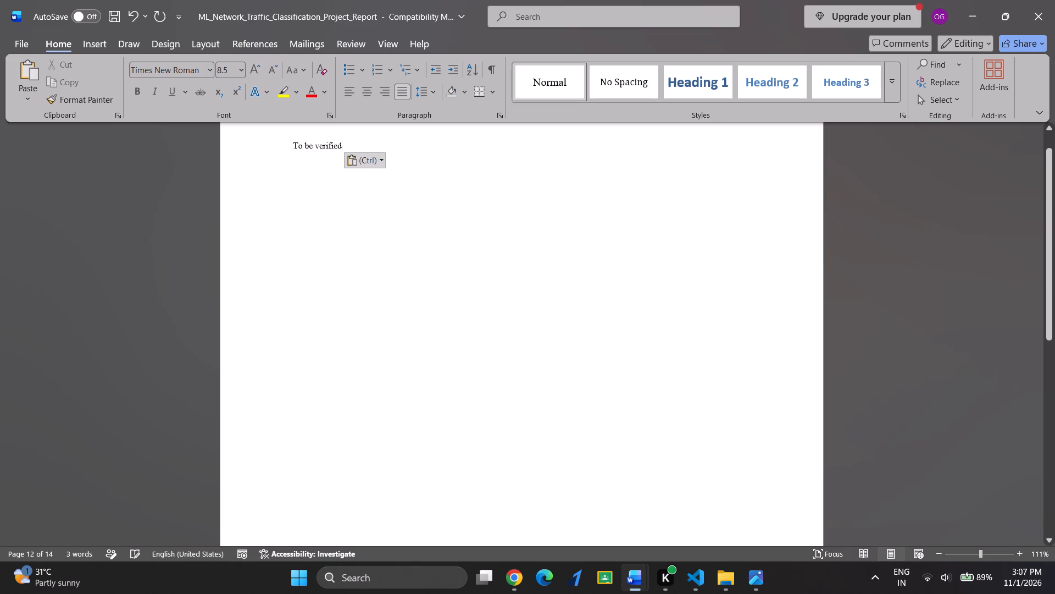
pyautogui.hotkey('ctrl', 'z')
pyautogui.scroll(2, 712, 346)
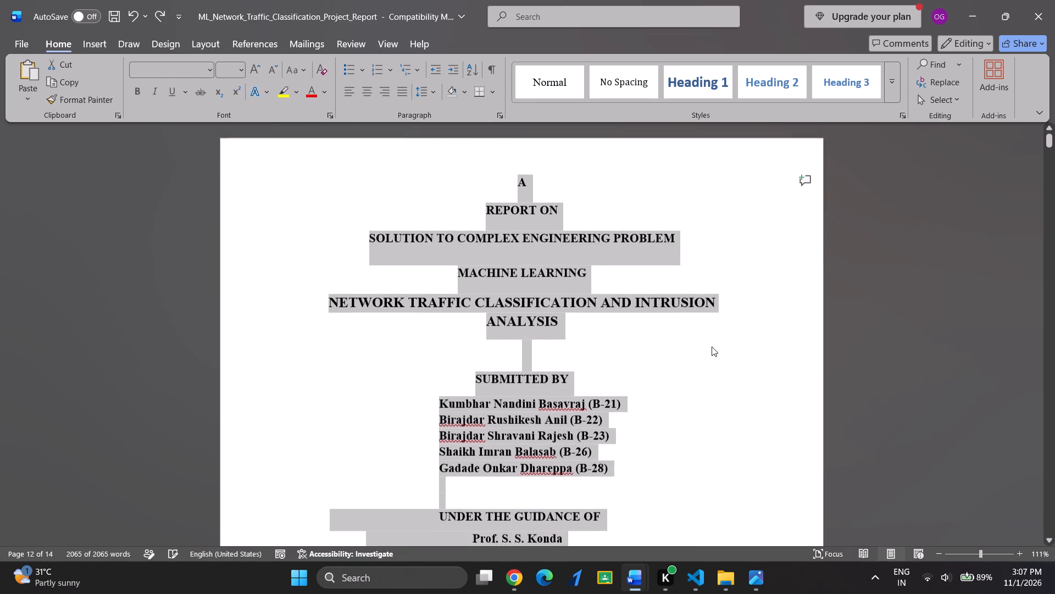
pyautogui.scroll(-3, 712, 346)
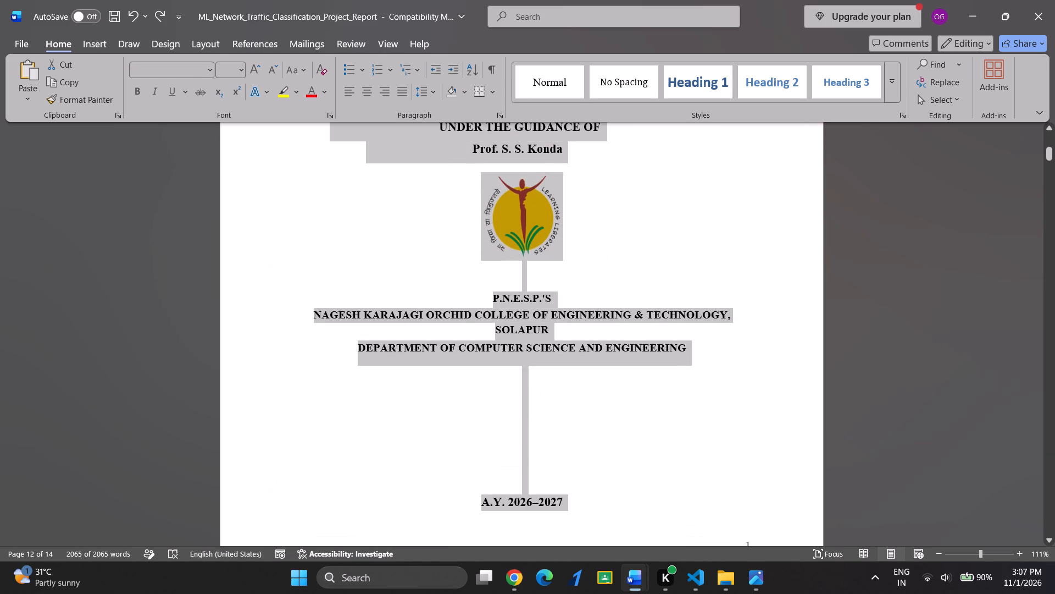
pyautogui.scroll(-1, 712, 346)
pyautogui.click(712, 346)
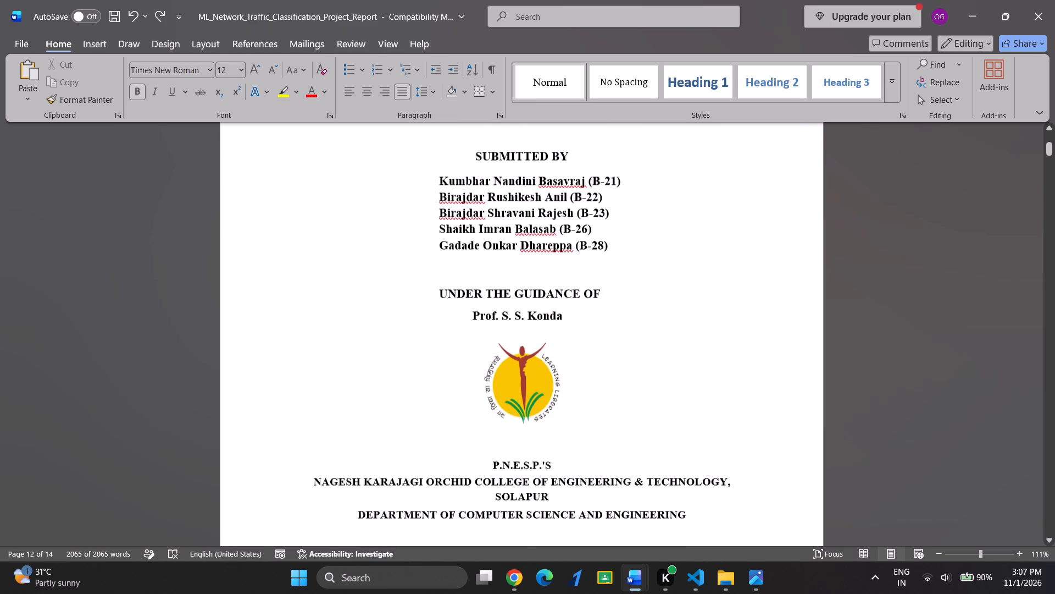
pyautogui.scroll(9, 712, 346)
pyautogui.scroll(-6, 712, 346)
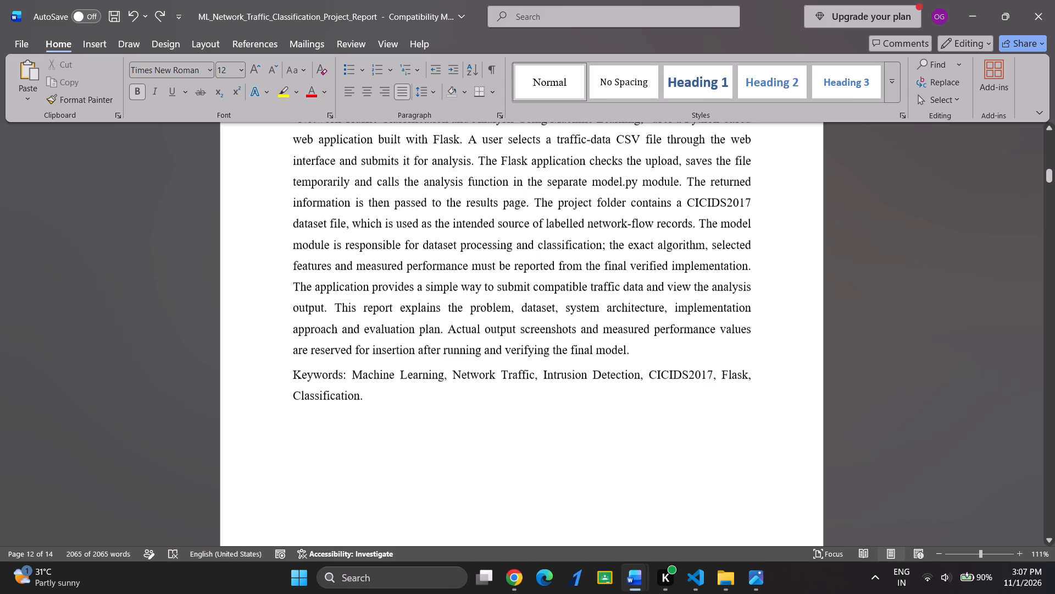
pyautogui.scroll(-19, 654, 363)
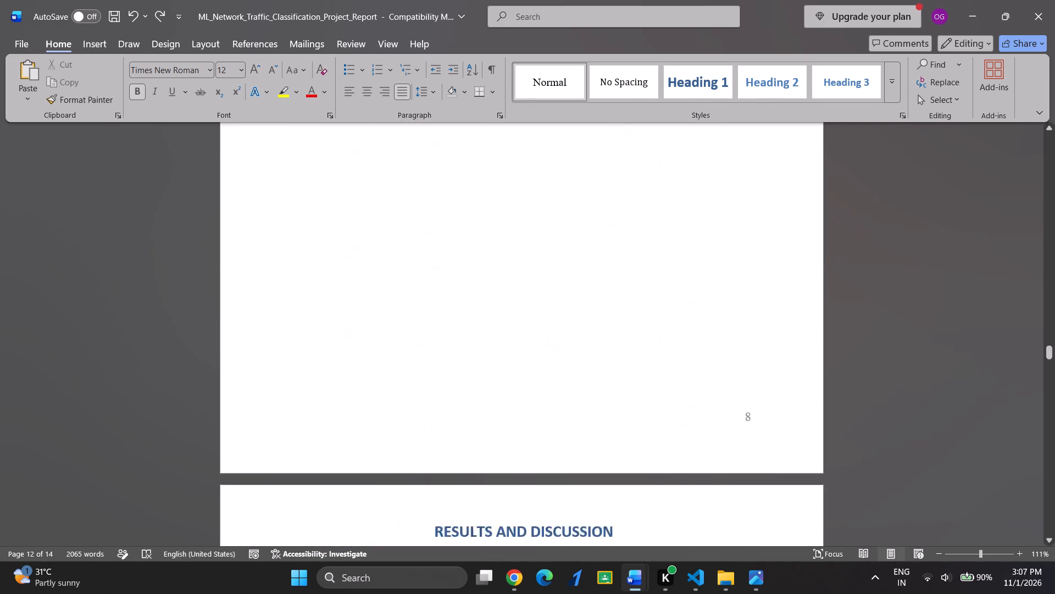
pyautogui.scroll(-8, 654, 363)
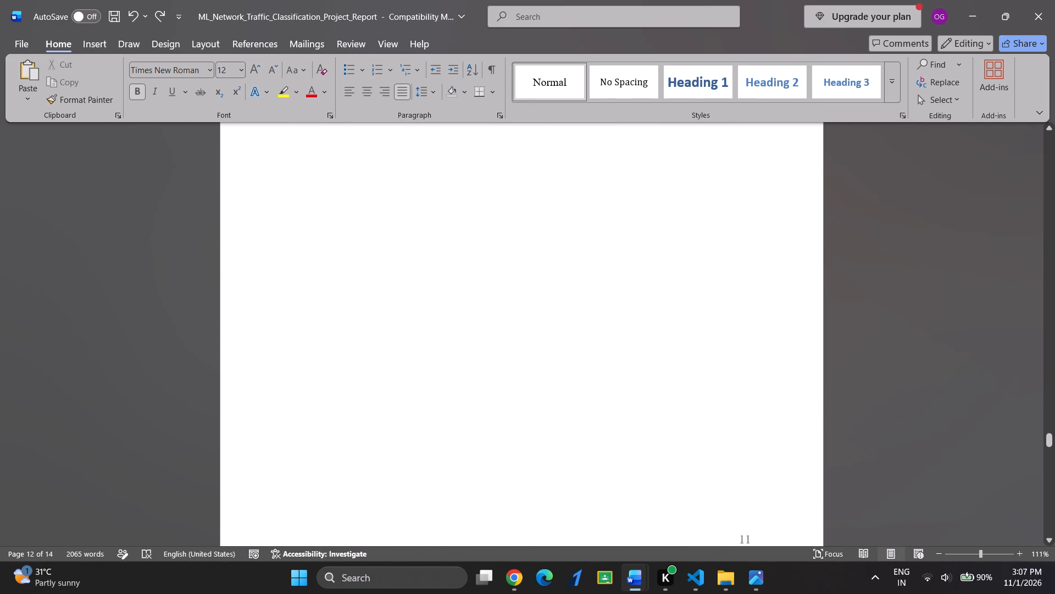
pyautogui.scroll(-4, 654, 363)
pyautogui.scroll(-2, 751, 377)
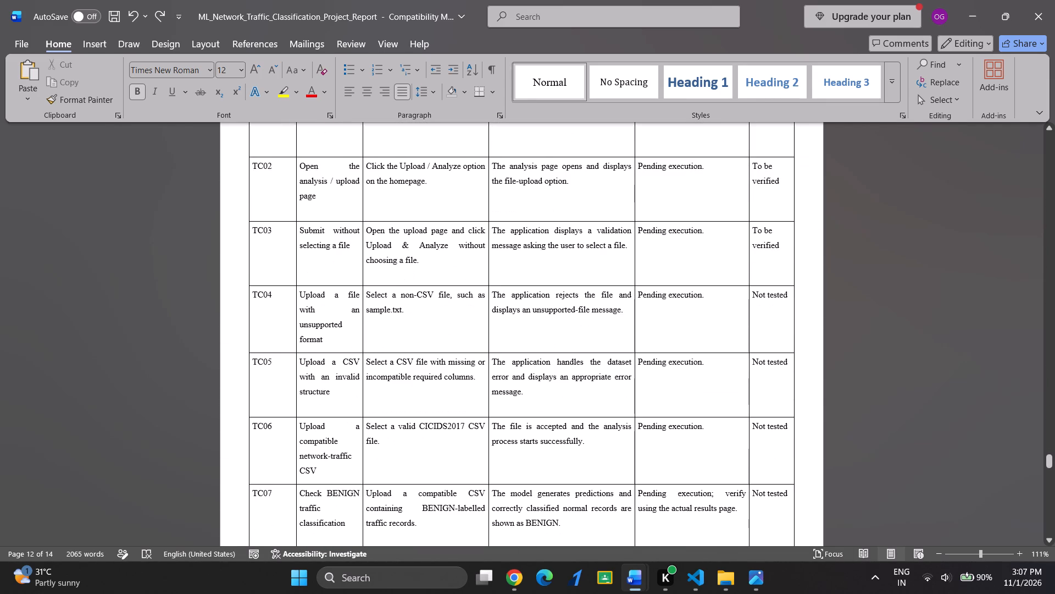
# Replace "Not tested" in the Status cells of TC04 and TC05 with the copied "To be verified", left-aligned.
pyautogui.click(773, 296)
pyautogui.moveTo(790, 296); pyautogui.dragTo(771, 296)
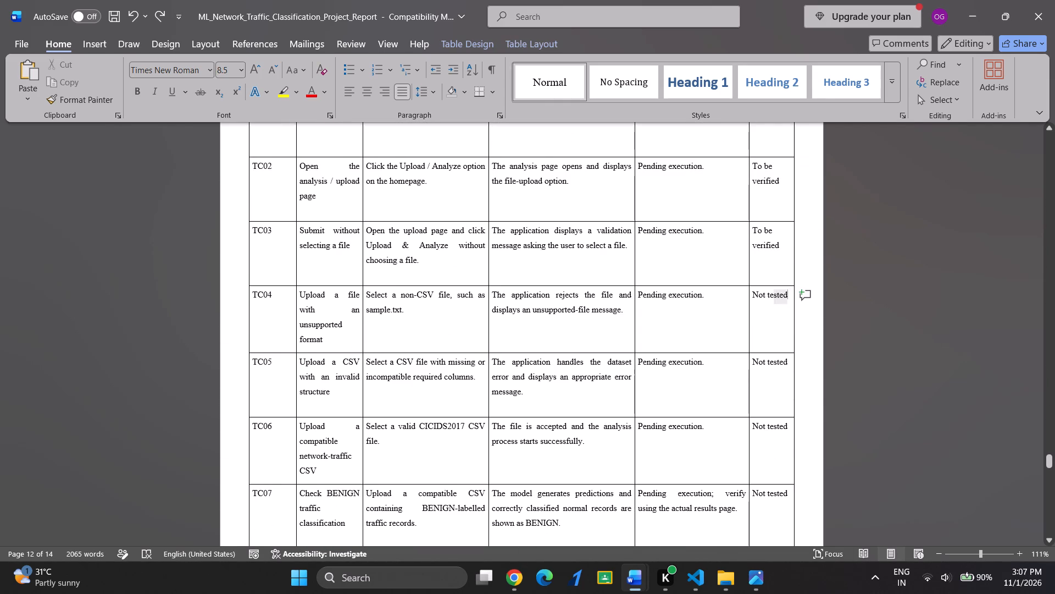
pyautogui.moveTo(771, 296); pyautogui.dragTo(757, 296)
pyautogui.click(396, 97)
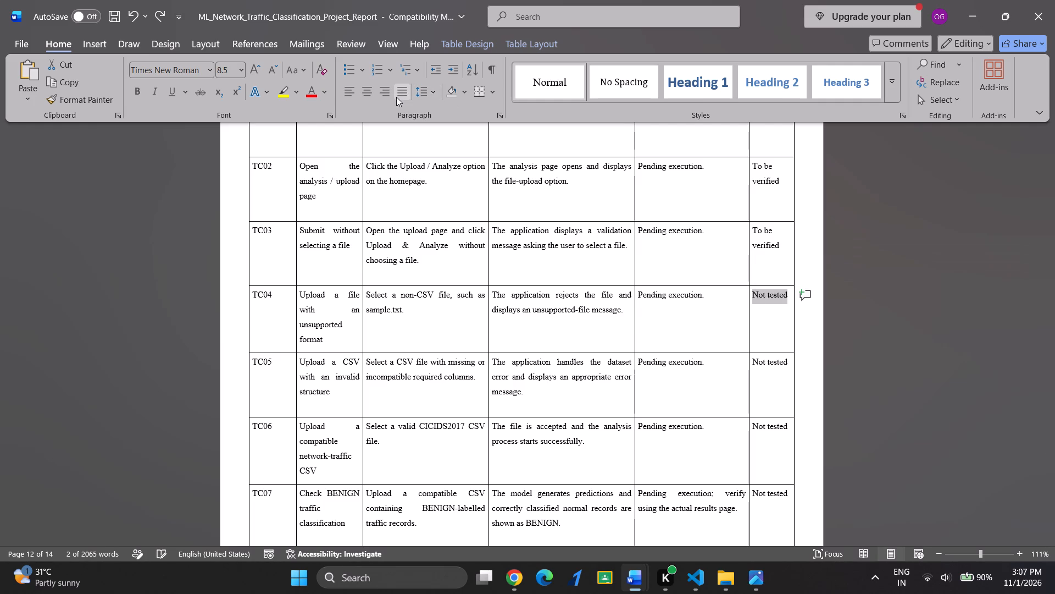
pyautogui.hotkey('ctrl', 'v')
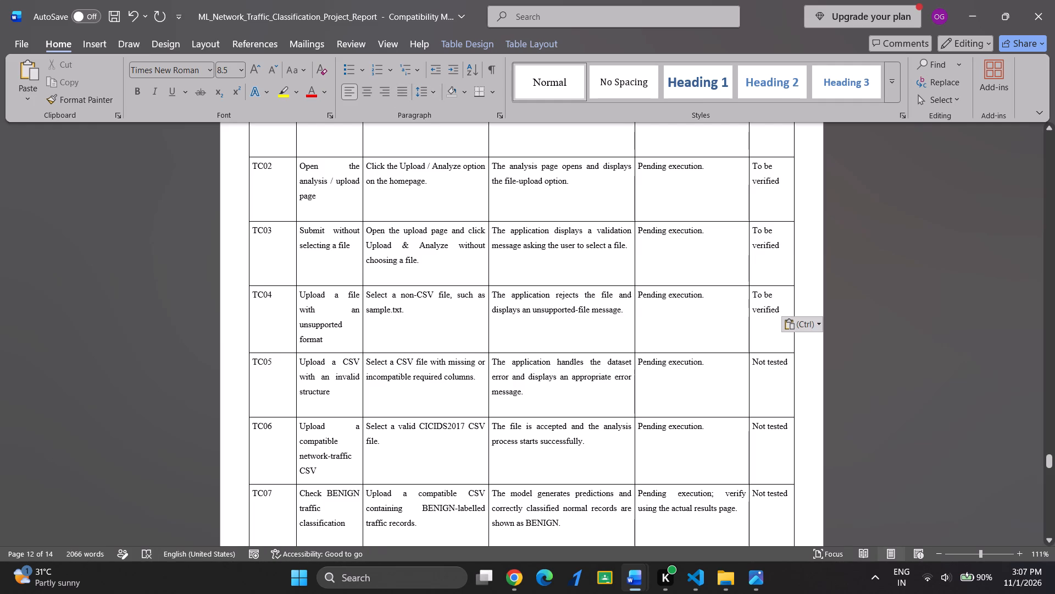
pyautogui.tripleClick(786, 369)
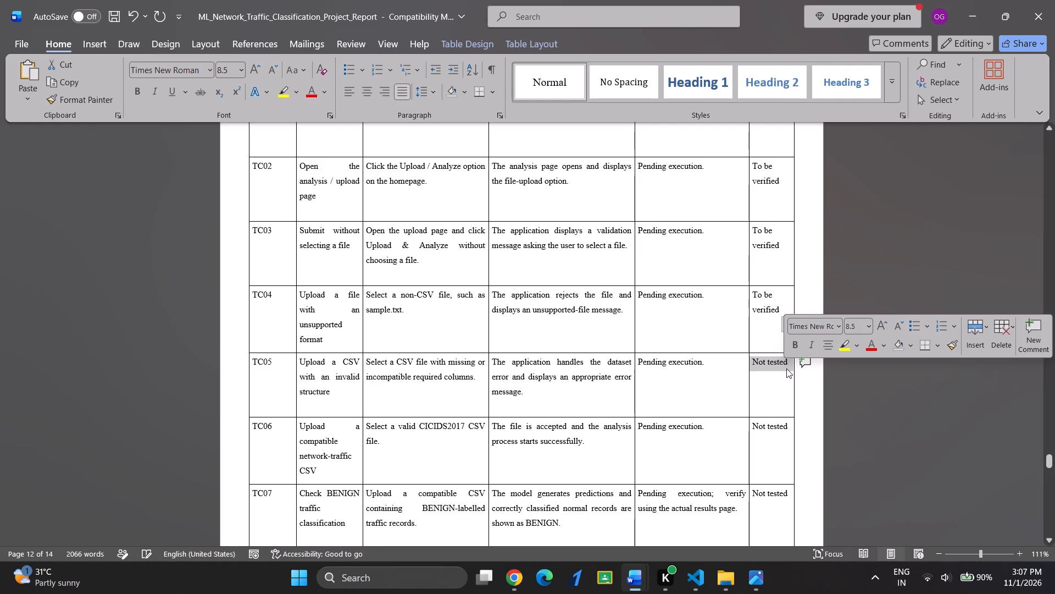
pyautogui.click(400, 88)
pyautogui.hotkey('ctrl', 'v')
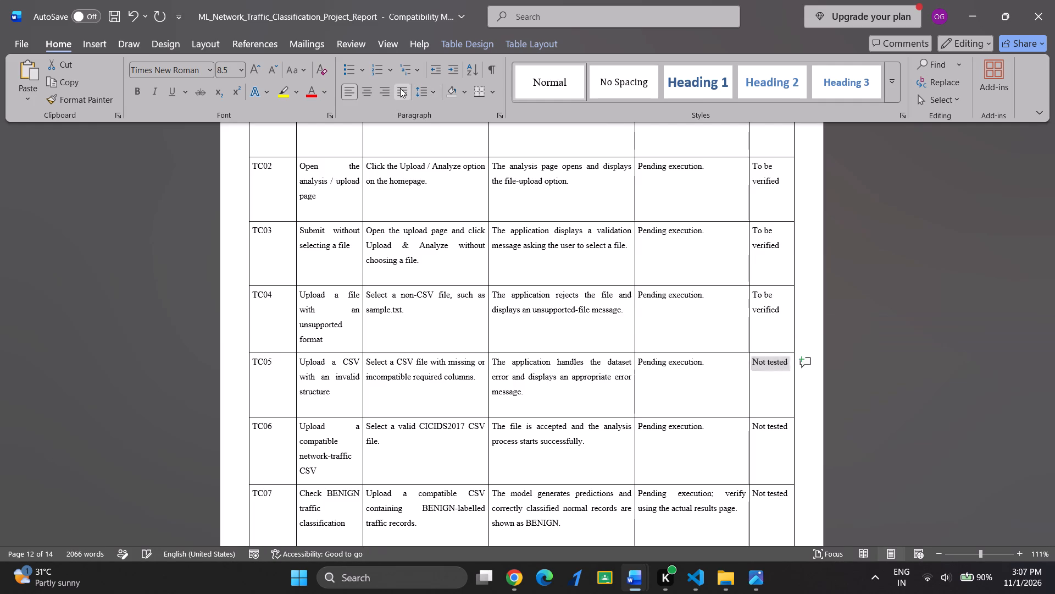
# Copy TC05's Status text, replace TC06's "Not tested" with it, and left-align the result.
pyautogui.scroll(-1, 529, 319)
pyautogui.doubleClick(752, 328)
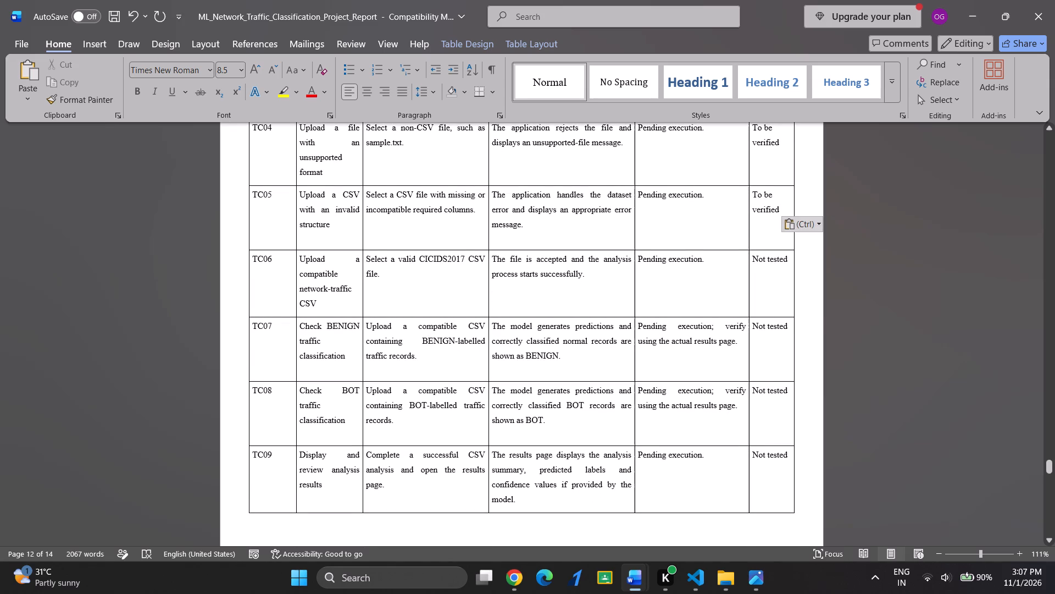
pyautogui.doubleClick(752, 328)
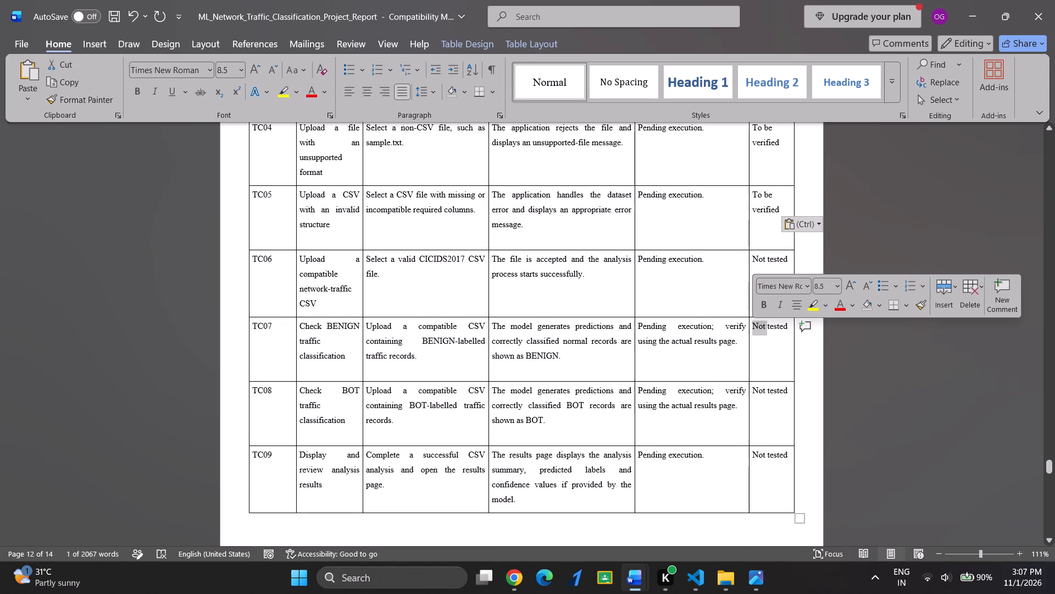
pyautogui.click(756, 257)
pyautogui.tripleClick(762, 217)
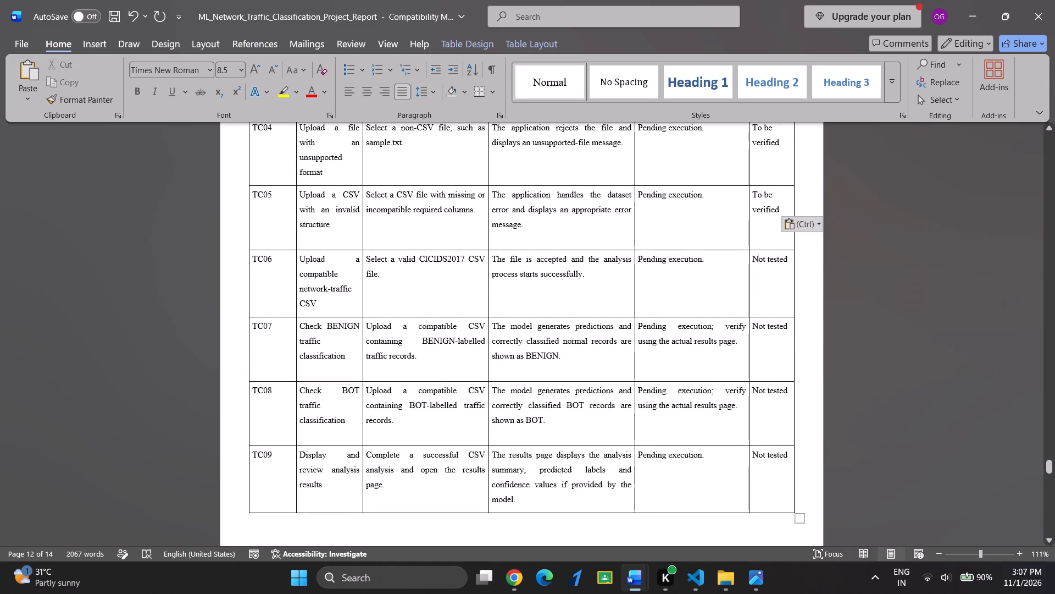
pyautogui.hotkey('ctrl', 'c')
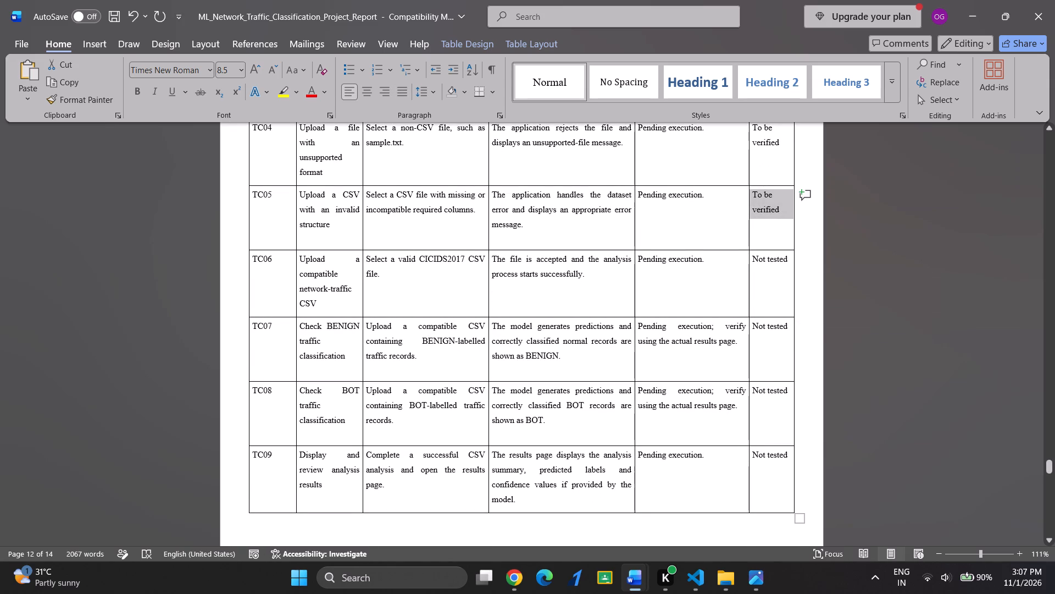
pyautogui.tripleClick(762, 264)
pyautogui.hotkey('ctrl', 'v')
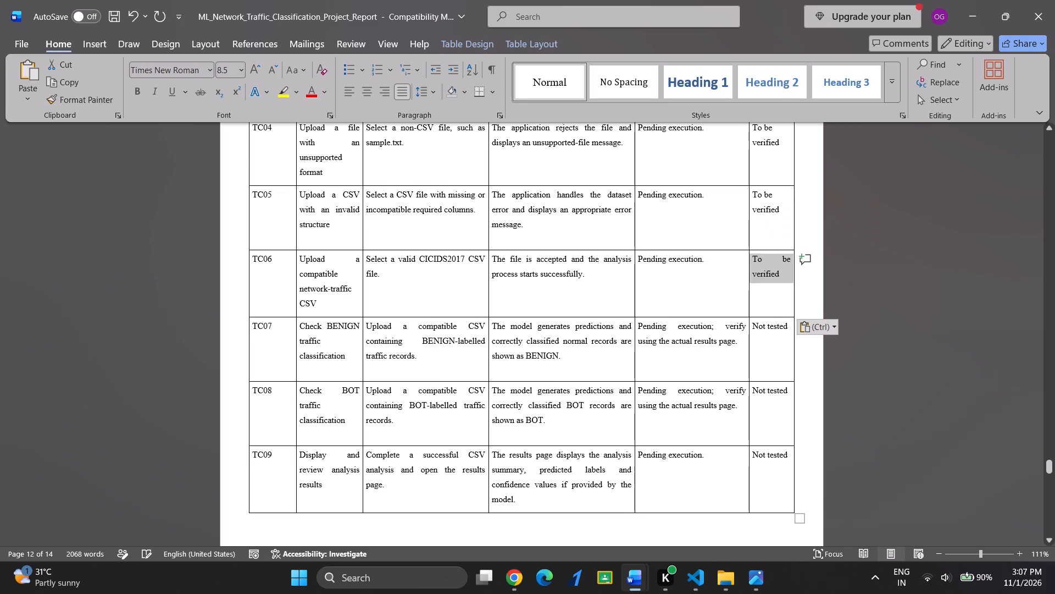
pyautogui.click(408, 94)
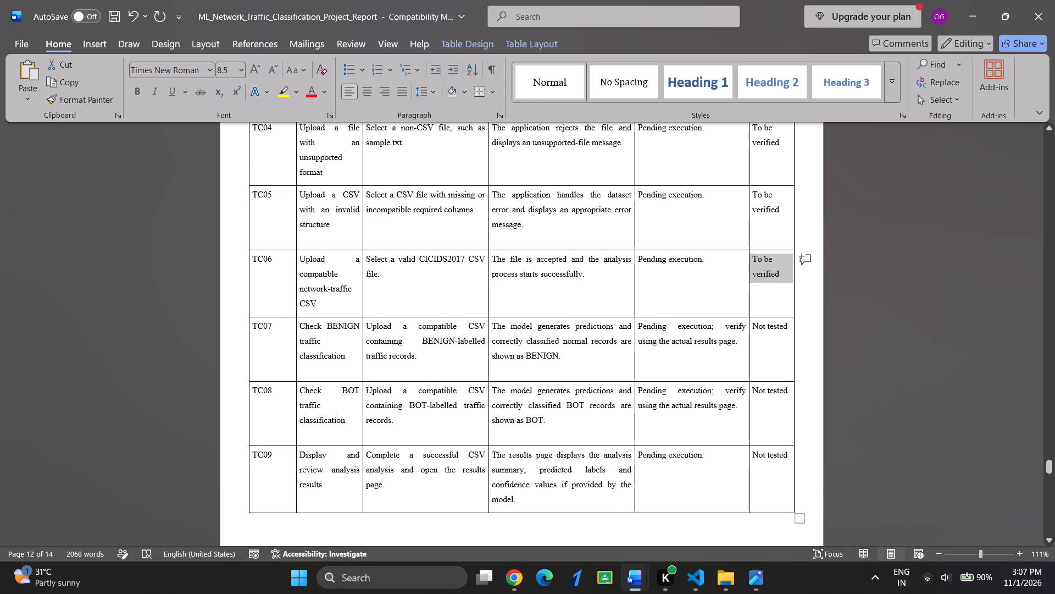
# Replace "Not tested" in the Status cells of TC07 and TC08 with the copied "To be verified", left-aligned.
pyautogui.scroll(-1, 617, 284)
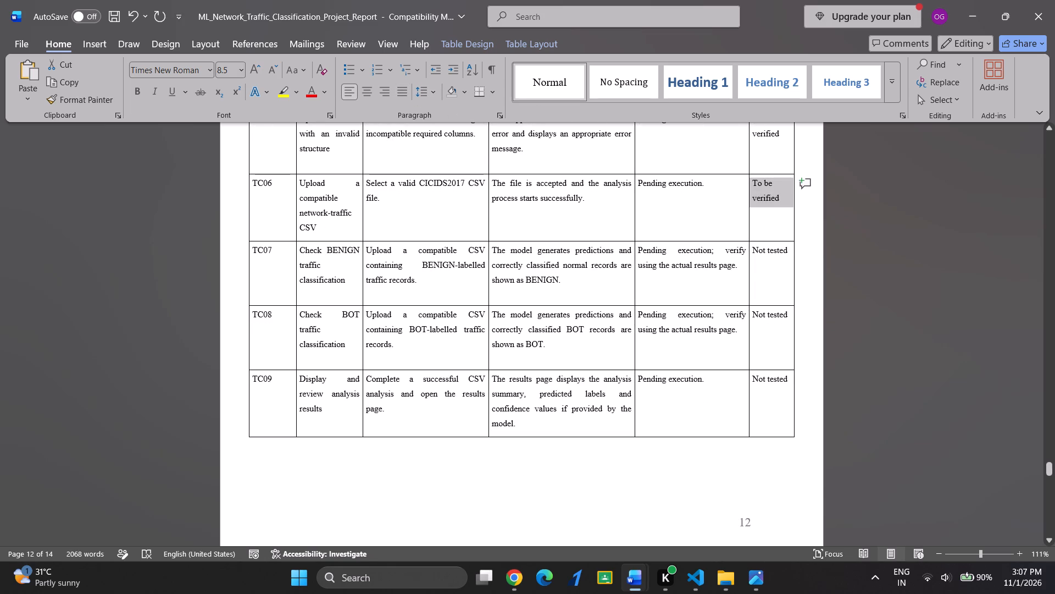
pyautogui.tripleClick(767, 260)
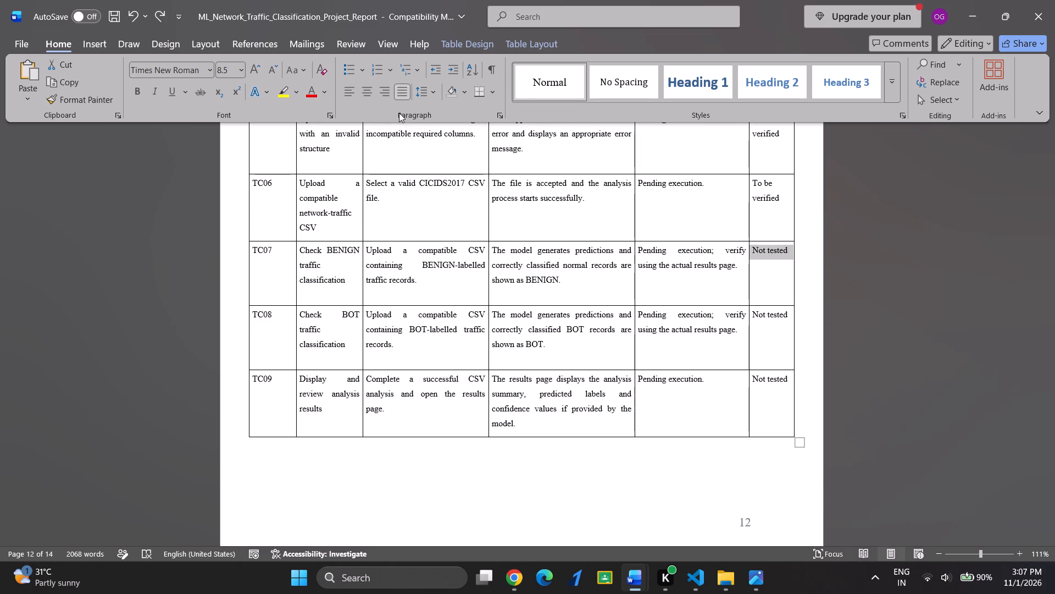
pyautogui.click(402, 90)
pyautogui.hotkey('ctrl', 'v')
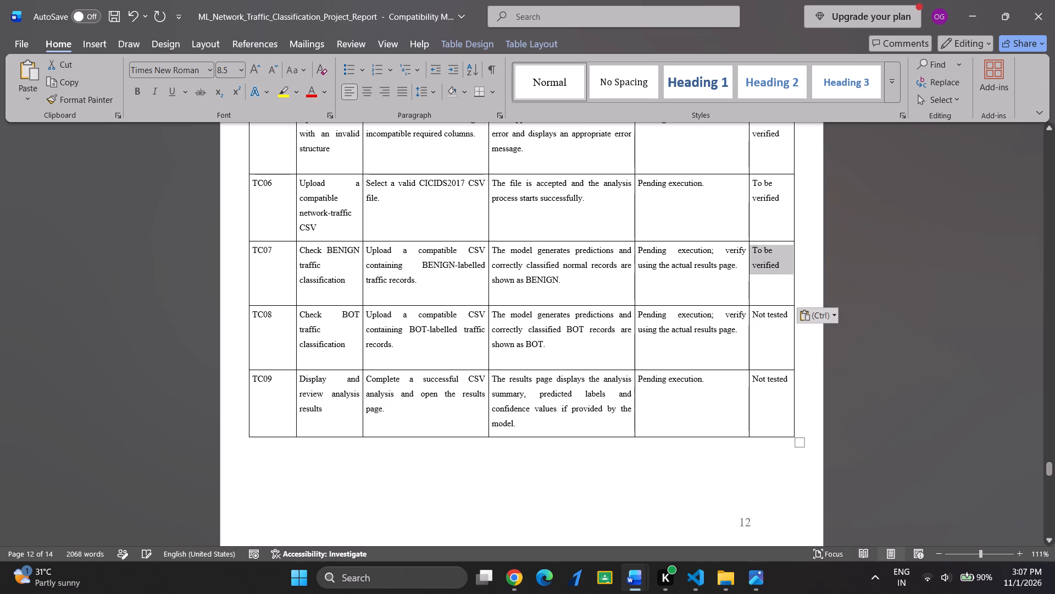
pyautogui.tripleClick(778, 320)
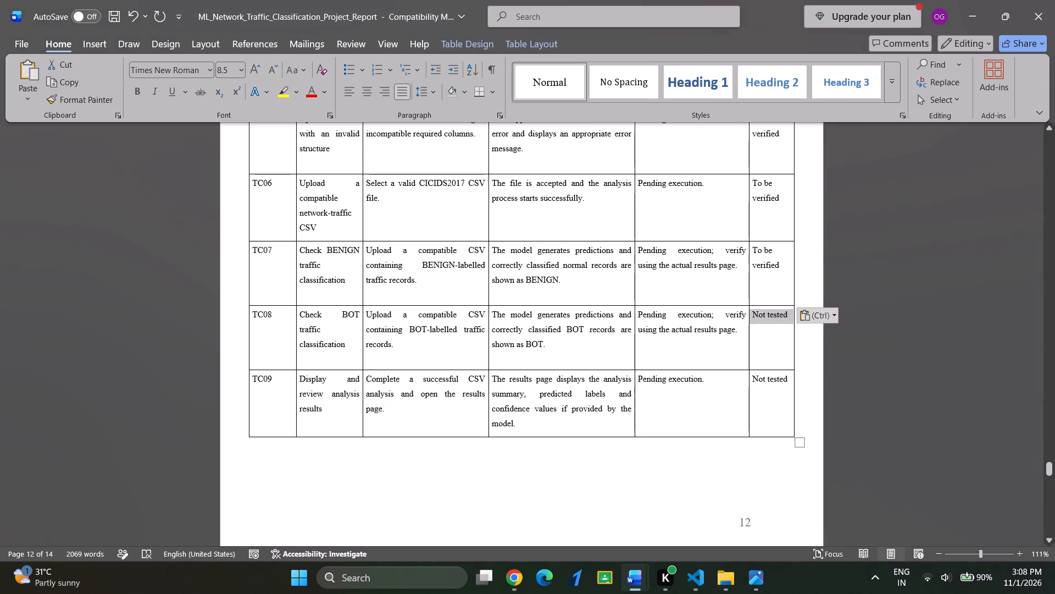
pyautogui.hotkey('ctrl', 'v')
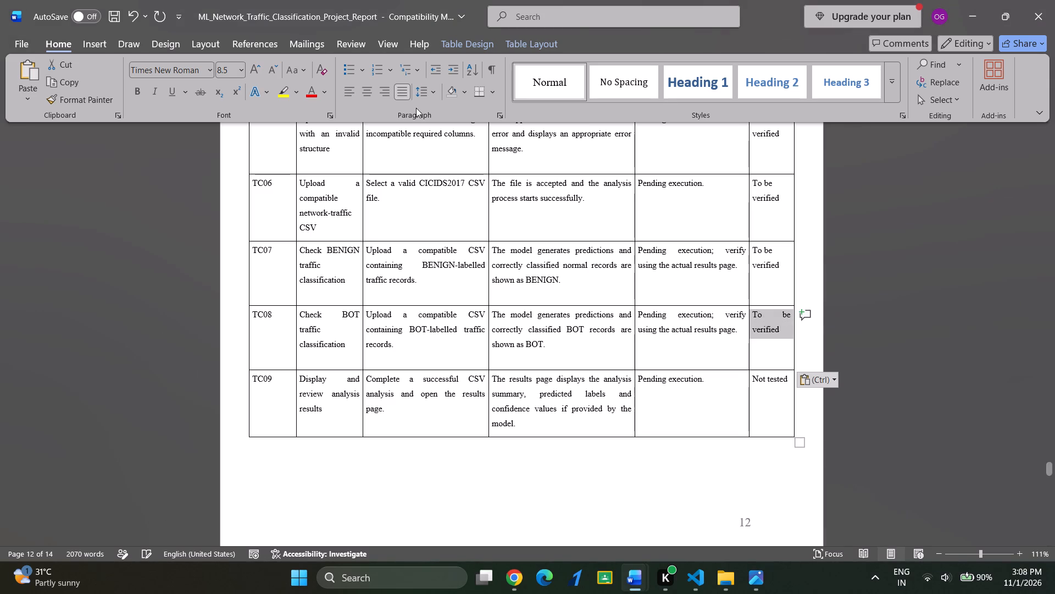
pyautogui.click(405, 92)
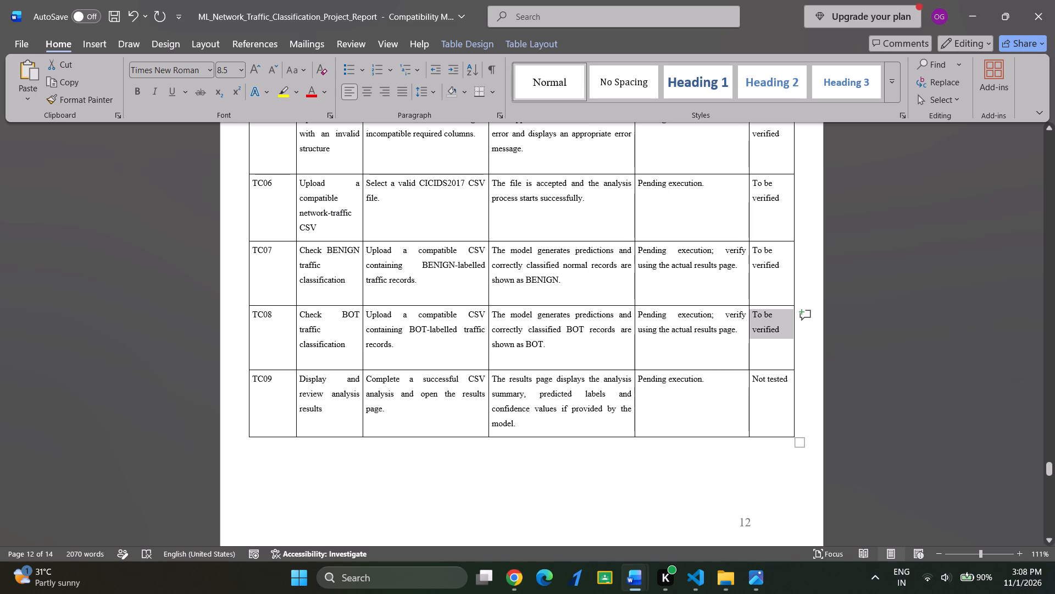
# Replace "Not tested" in TC09's Status cell with the copied "To be verified" and left-align it.
pyautogui.doubleClick(775, 382)
pyautogui.doubleClick(775, 382)
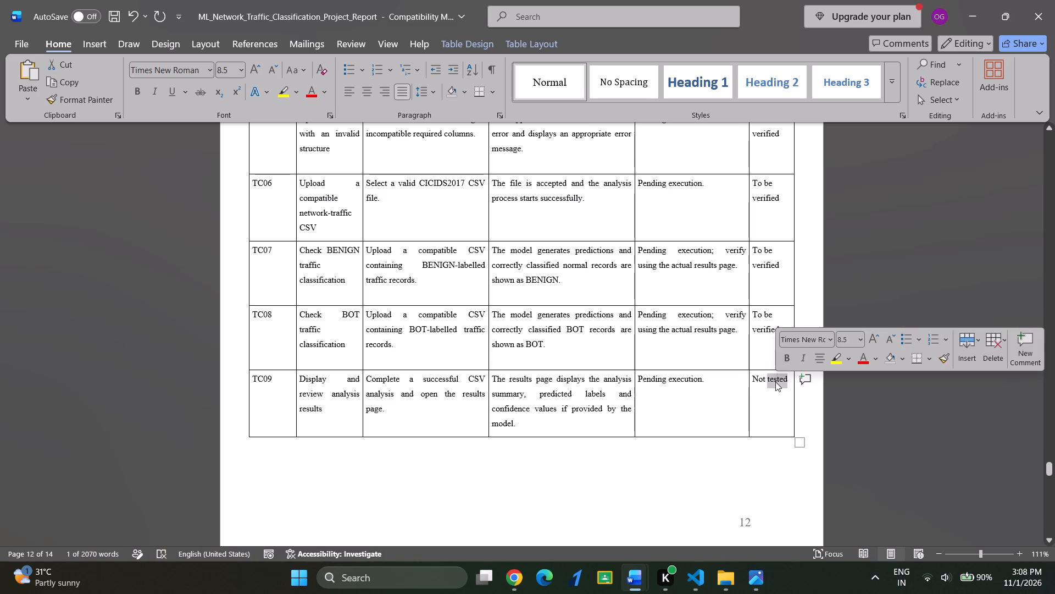
pyautogui.tripleClick(775, 382)
pyautogui.hotkey('ctrl', 'v')
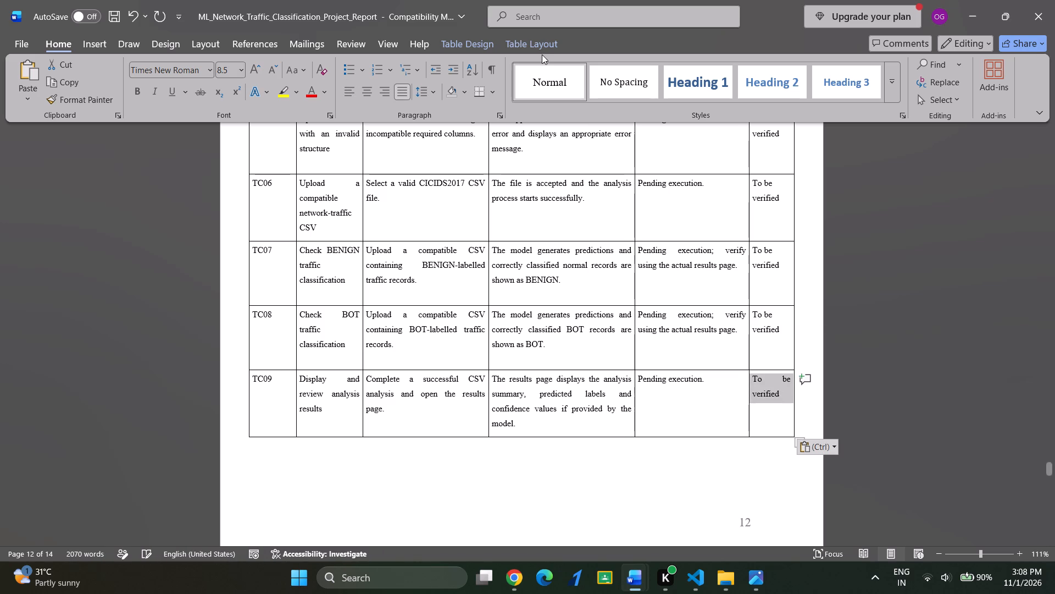
pyautogui.click(403, 91)
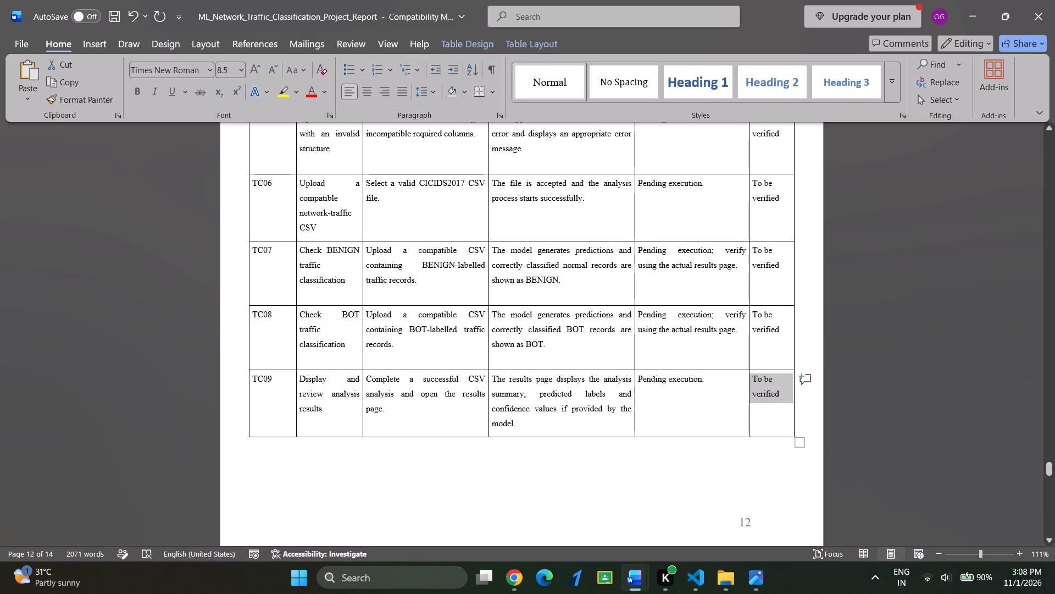
pyautogui.scroll(4, 547, 295)
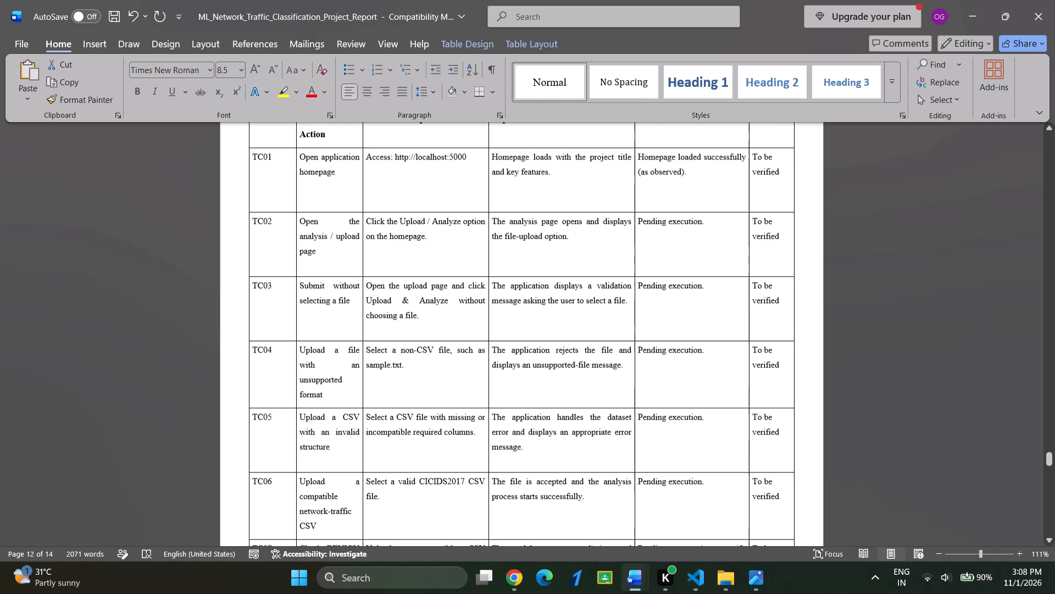
pyautogui.scroll(2, 547, 295)
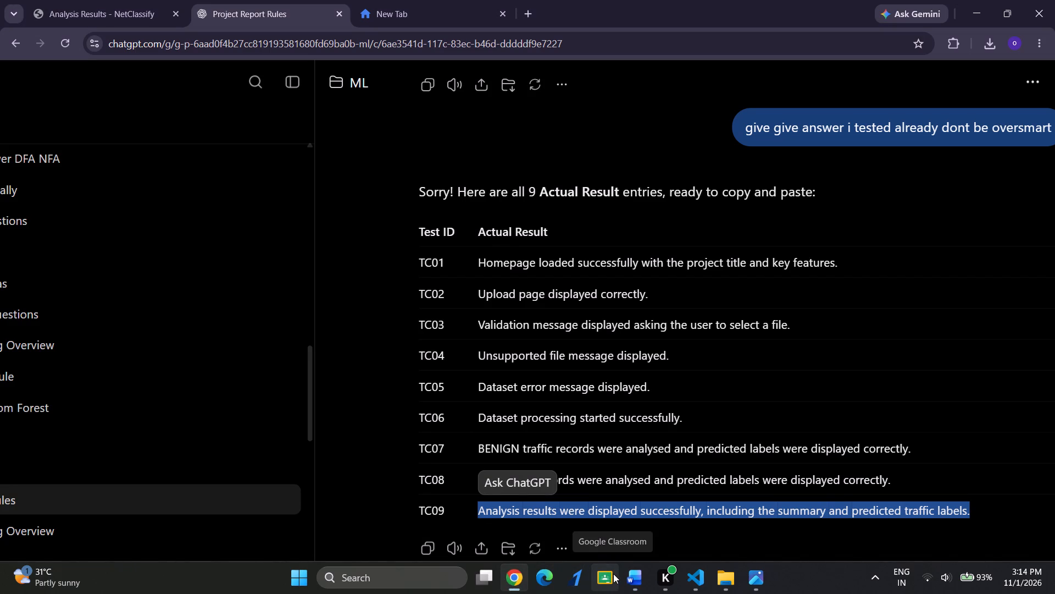
pyautogui.click(629, 574)
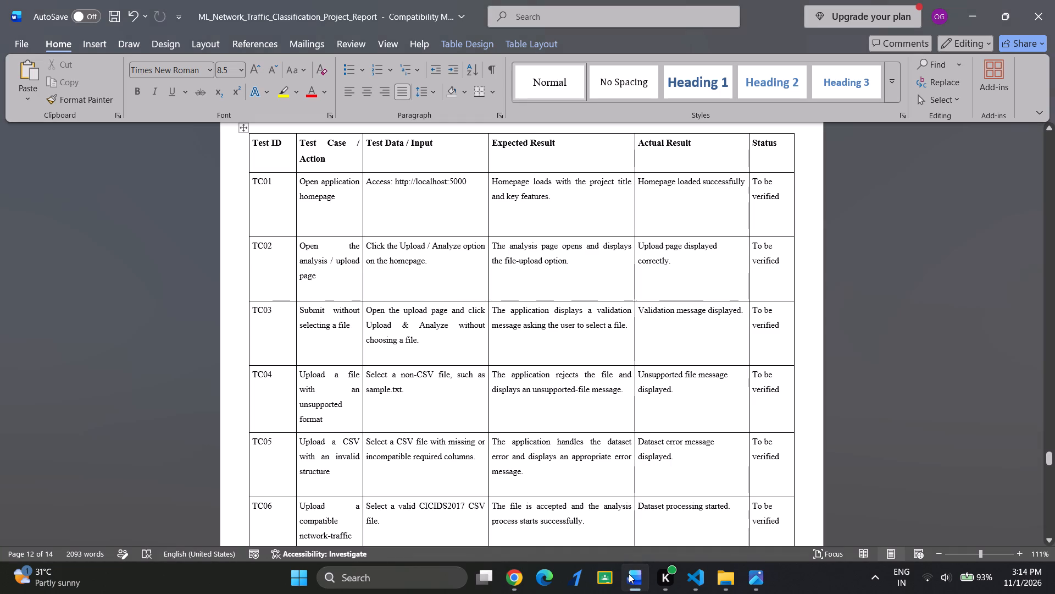
pyautogui.click(519, 588)
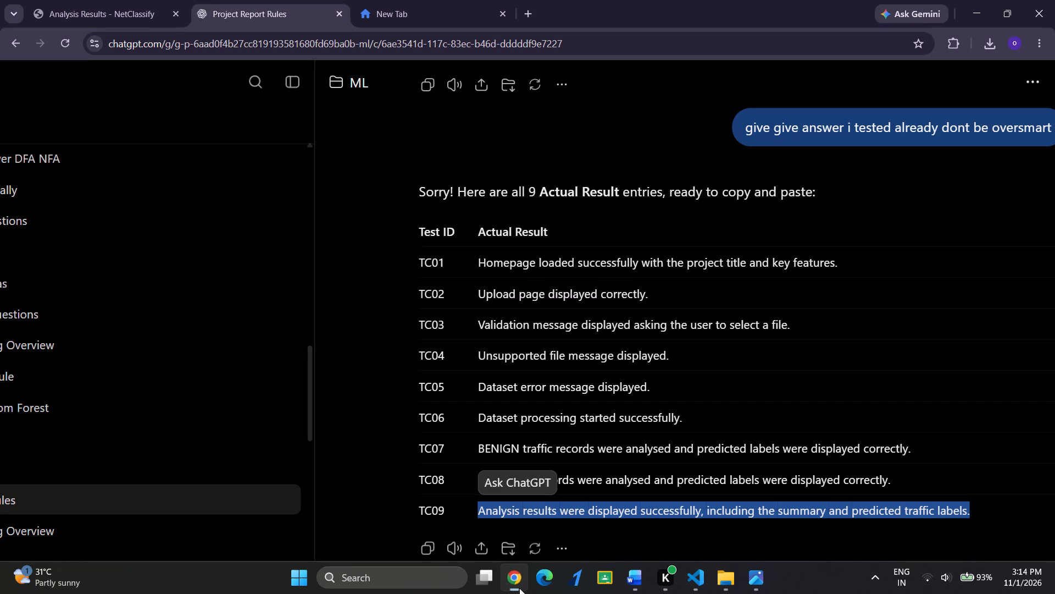
pyautogui.tripleClick(523, 322)
pyautogui.hotkey('ctrl', 'c')
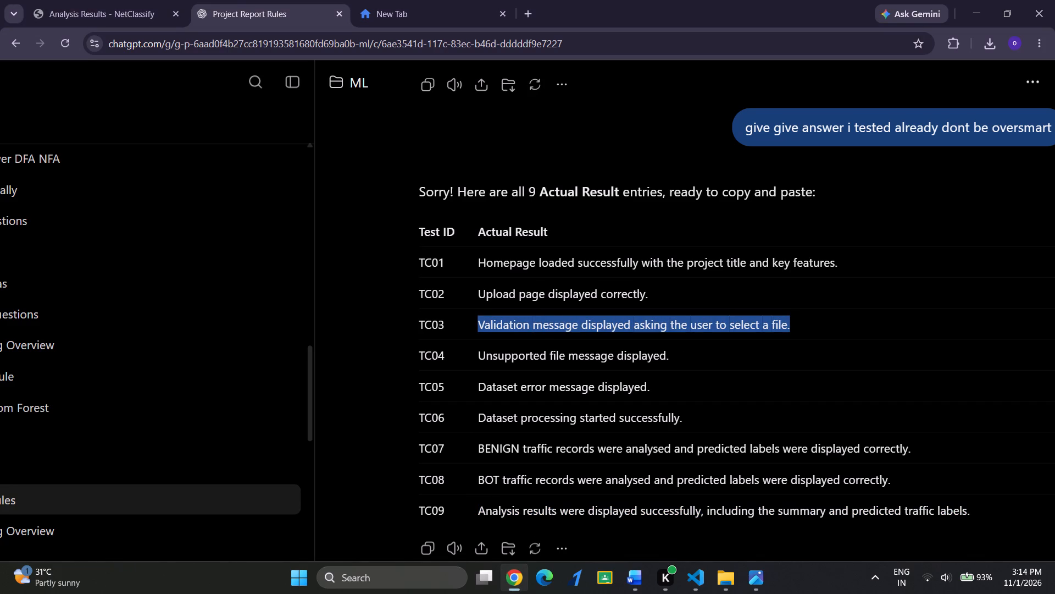
pyautogui.click(636, 586)
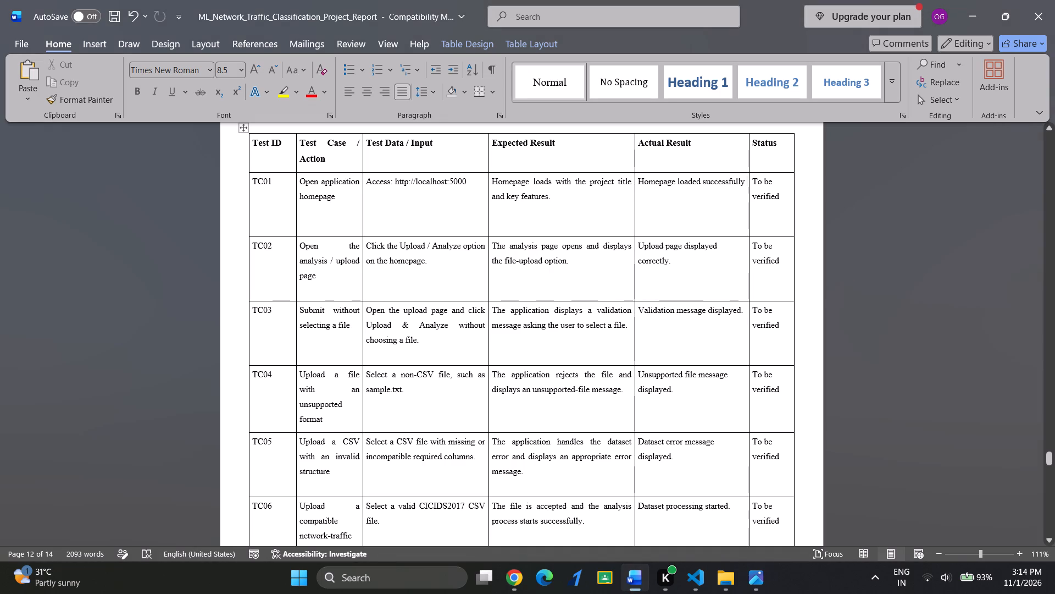
pyautogui.tripleClick(657, 307)
pyautogui.hotkey('ctrl', 'v')
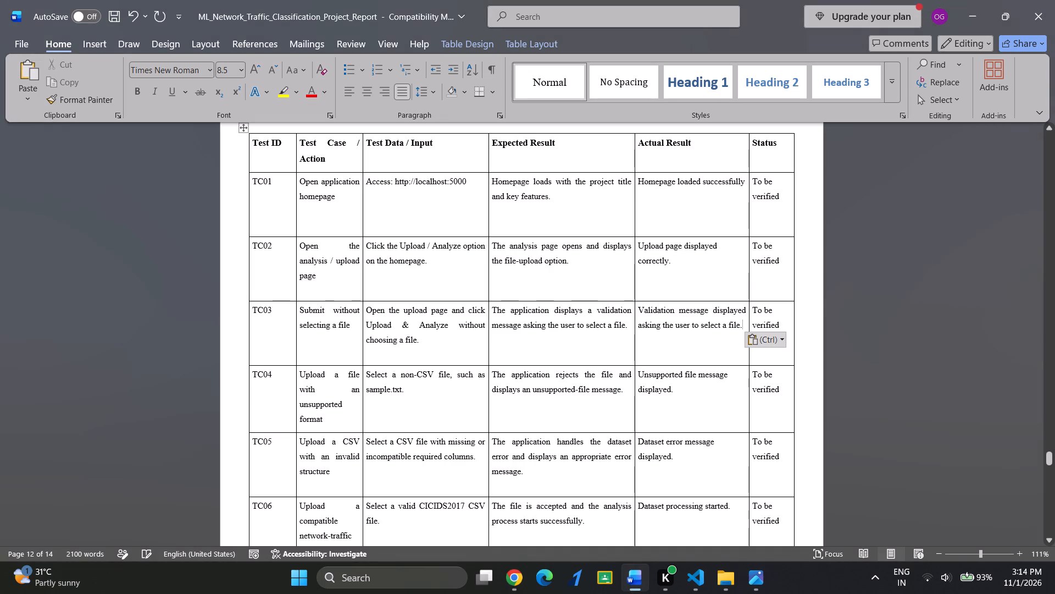
# Compare ChatGPT's Actual Result entries from TC04 onward with the corresponding rows of the Word test case table.
pyautogui.click(508, 585)
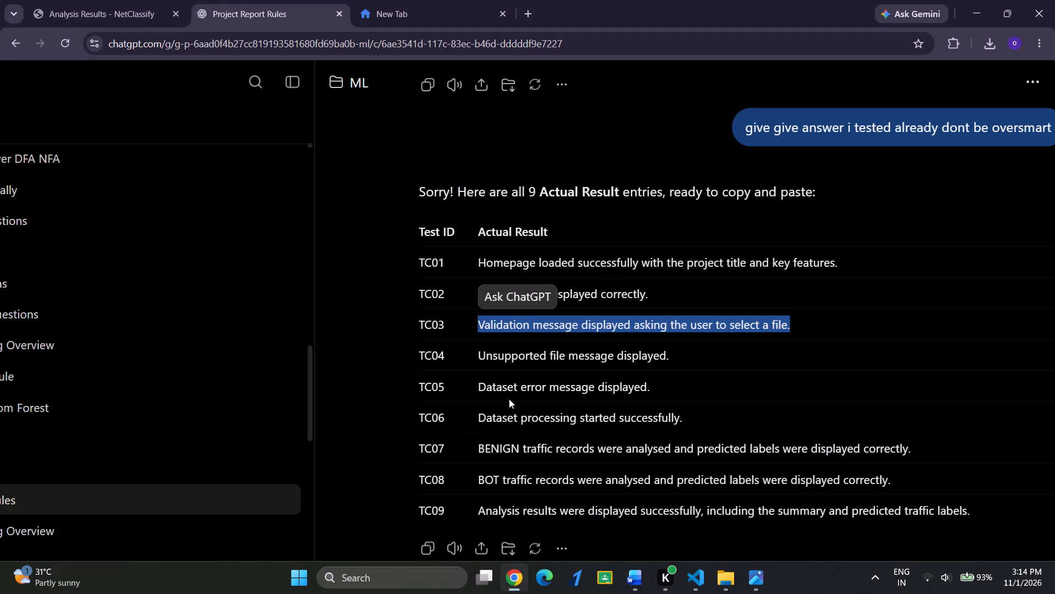
pyautogui.tripleClick(502, 360)
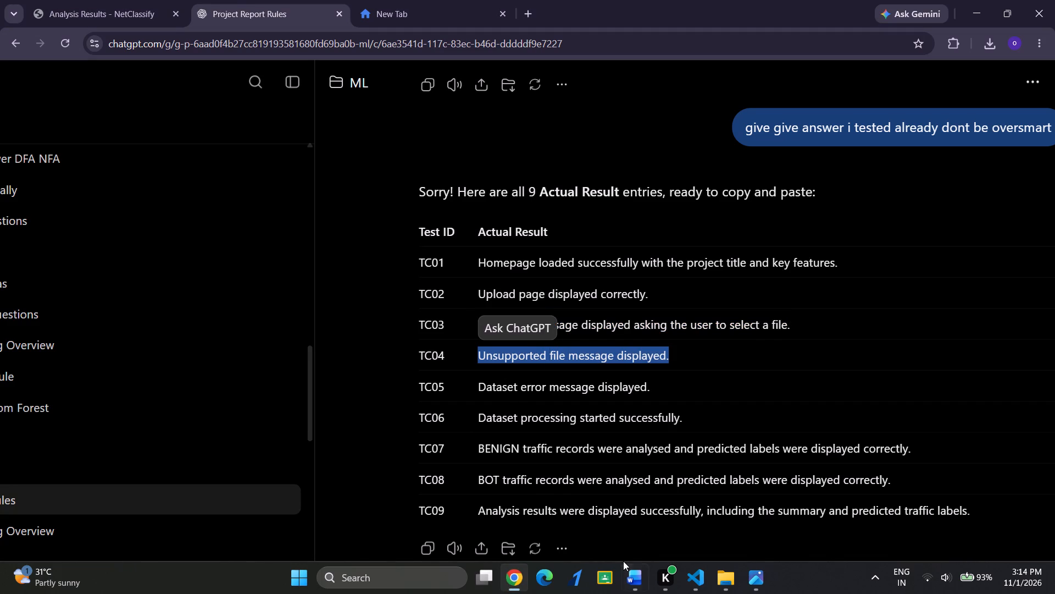
pyautogui.click(623, 561)
pyautogui.scroll(-1, 569, 466)
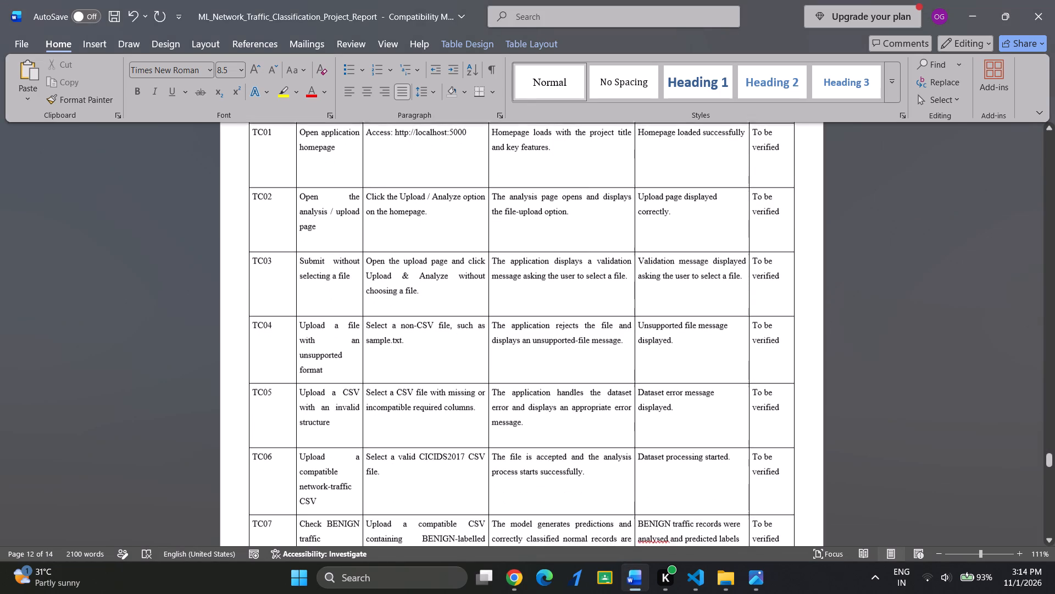
pyautogui.click(515, 576)
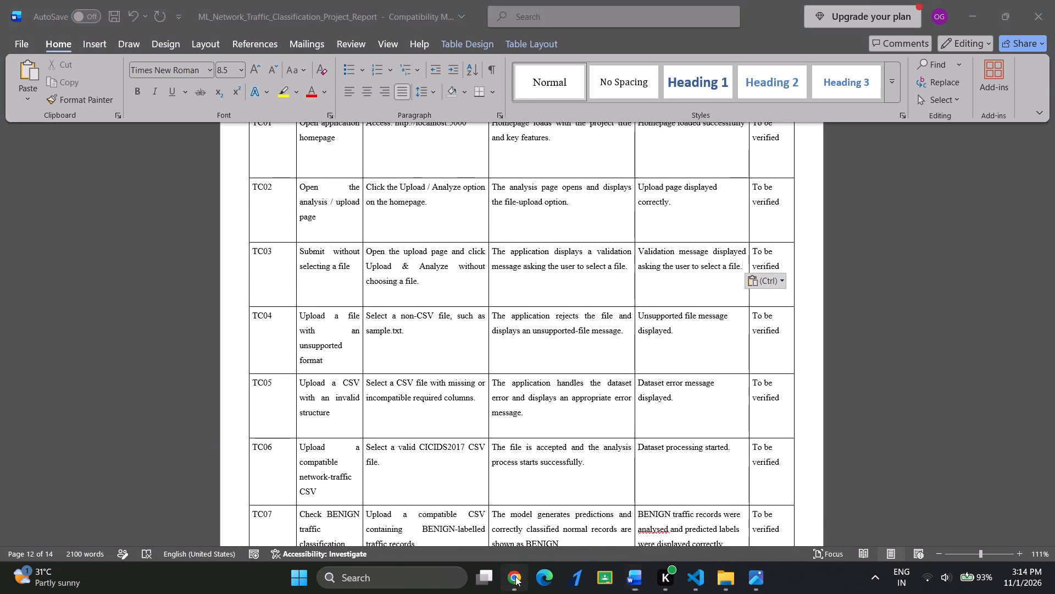
pyautogui.scroll(-1, 509, 433)
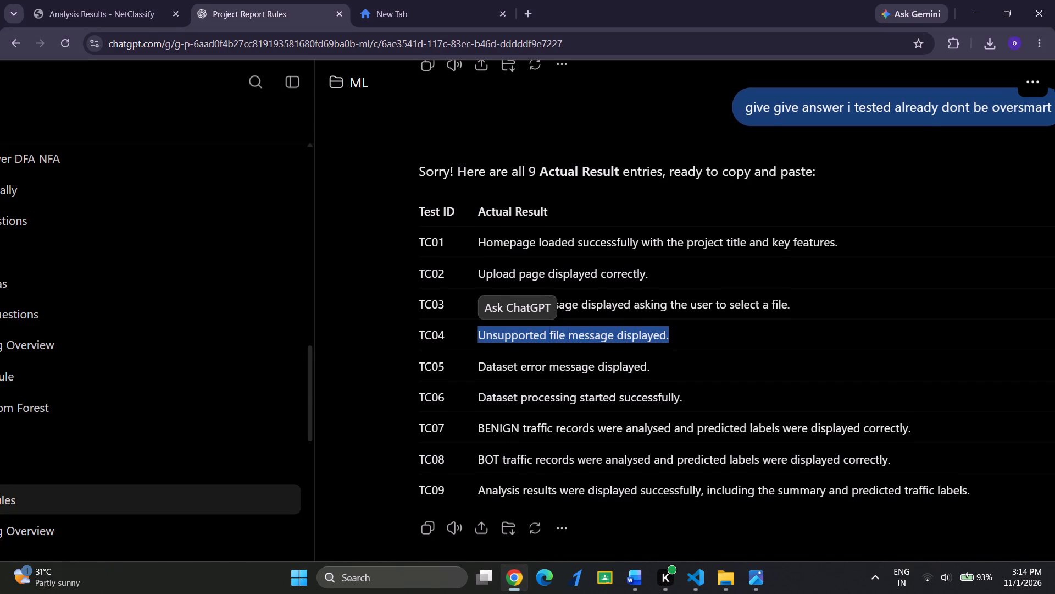
pyautogui.scroll(-1, 509, 433)
pyautogui.click(634, 573)
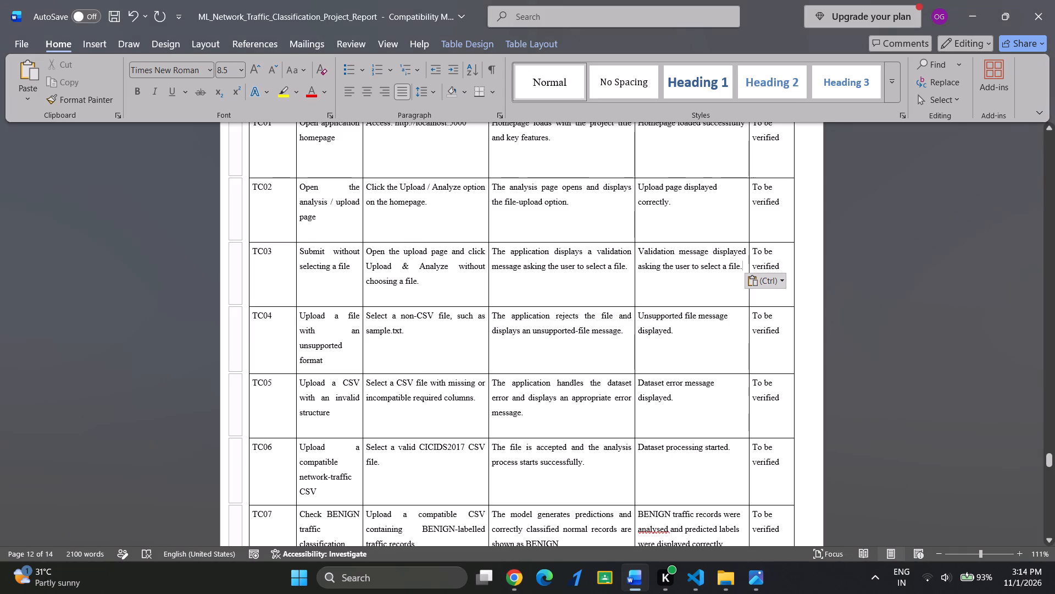
# Save the project report in Word with the updated test case table.
pyautogui.click(526, 432)
pyautogui.scroll(2, 476, 366)
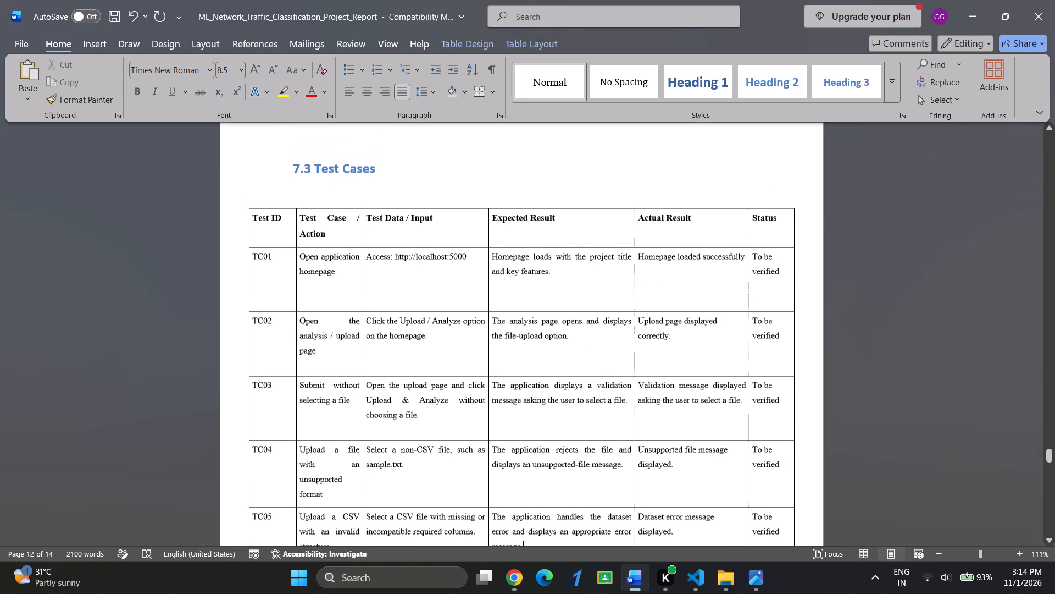
pyautogui.hotkey('ctrl', 's')
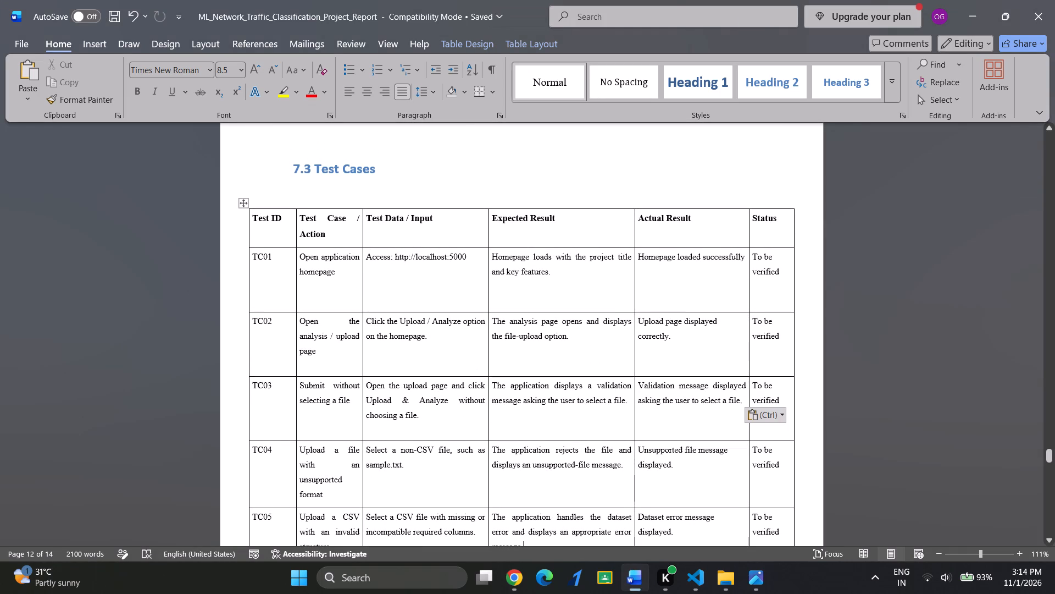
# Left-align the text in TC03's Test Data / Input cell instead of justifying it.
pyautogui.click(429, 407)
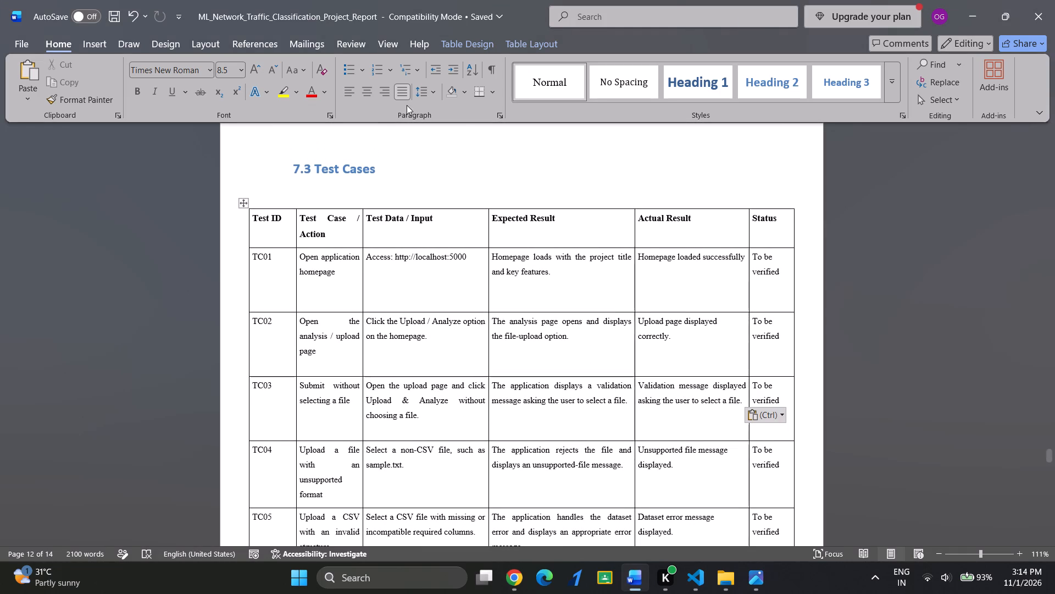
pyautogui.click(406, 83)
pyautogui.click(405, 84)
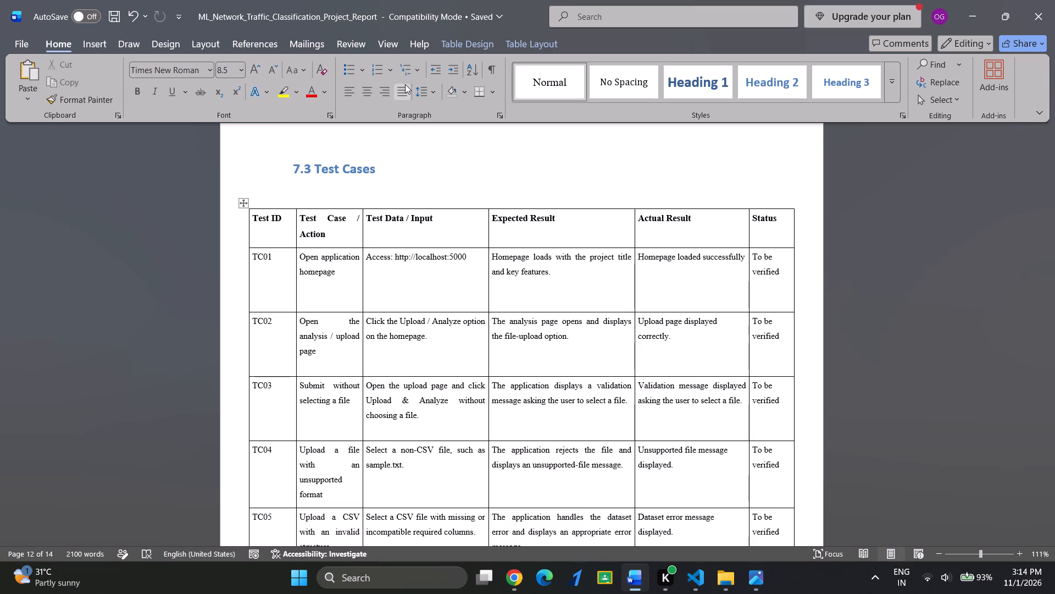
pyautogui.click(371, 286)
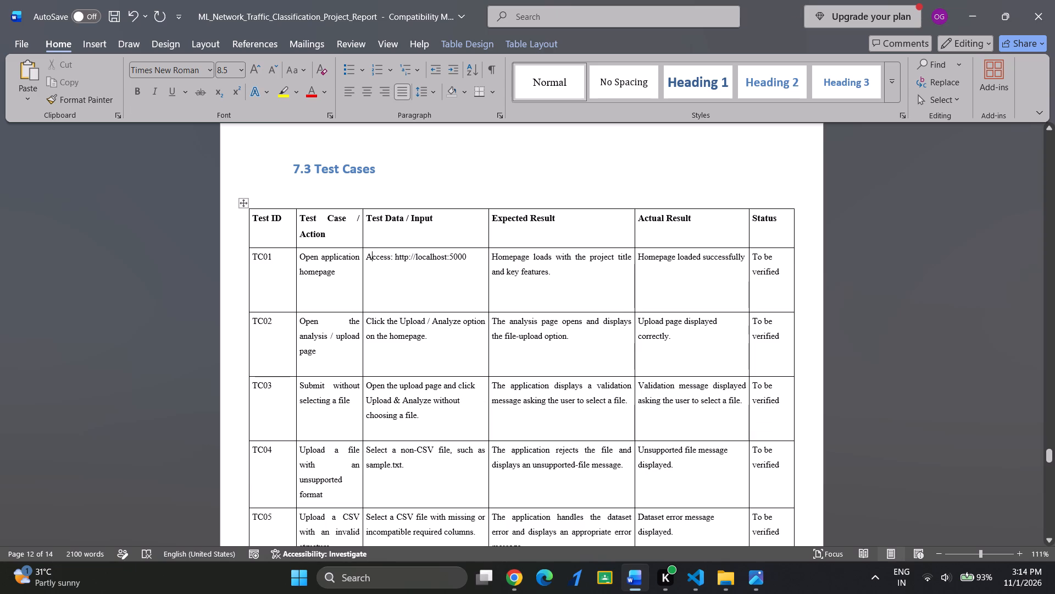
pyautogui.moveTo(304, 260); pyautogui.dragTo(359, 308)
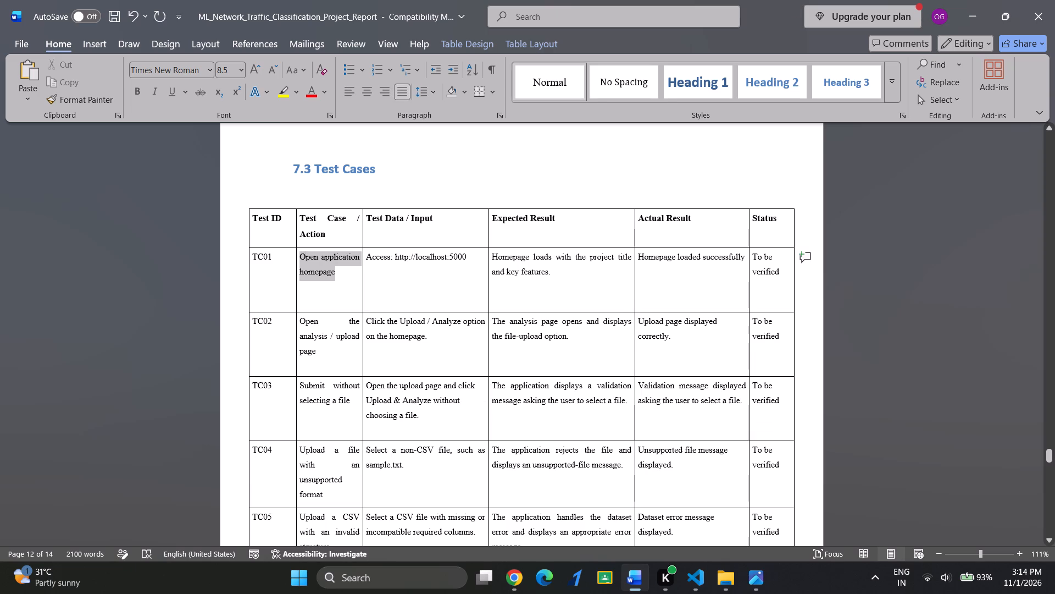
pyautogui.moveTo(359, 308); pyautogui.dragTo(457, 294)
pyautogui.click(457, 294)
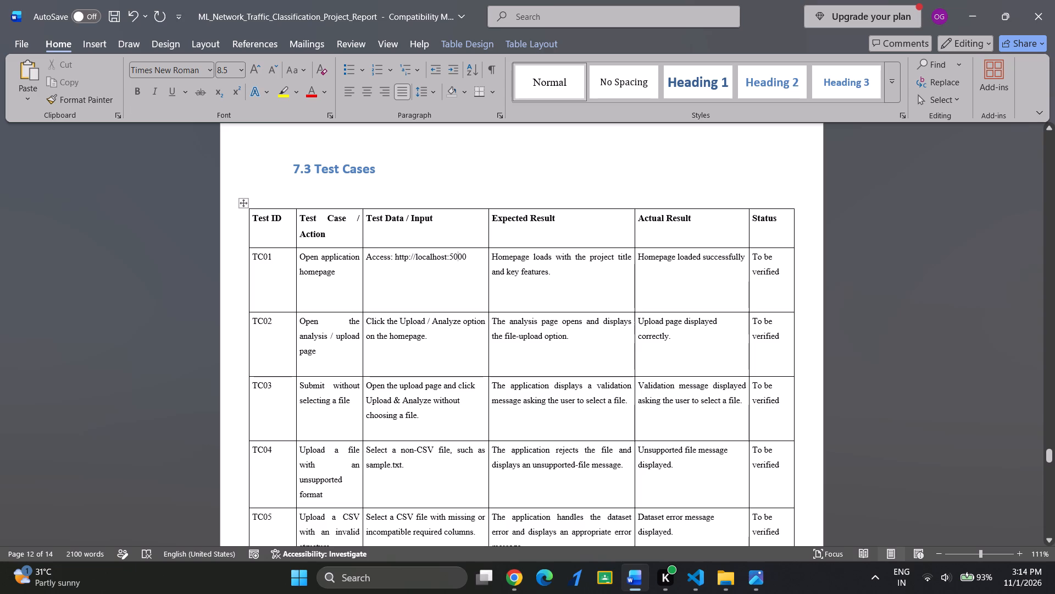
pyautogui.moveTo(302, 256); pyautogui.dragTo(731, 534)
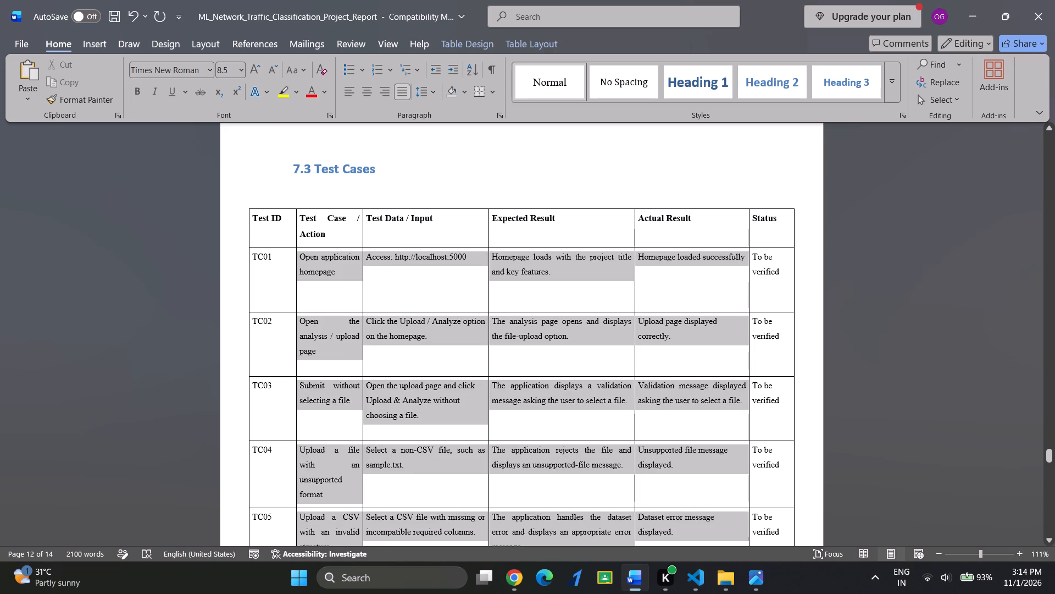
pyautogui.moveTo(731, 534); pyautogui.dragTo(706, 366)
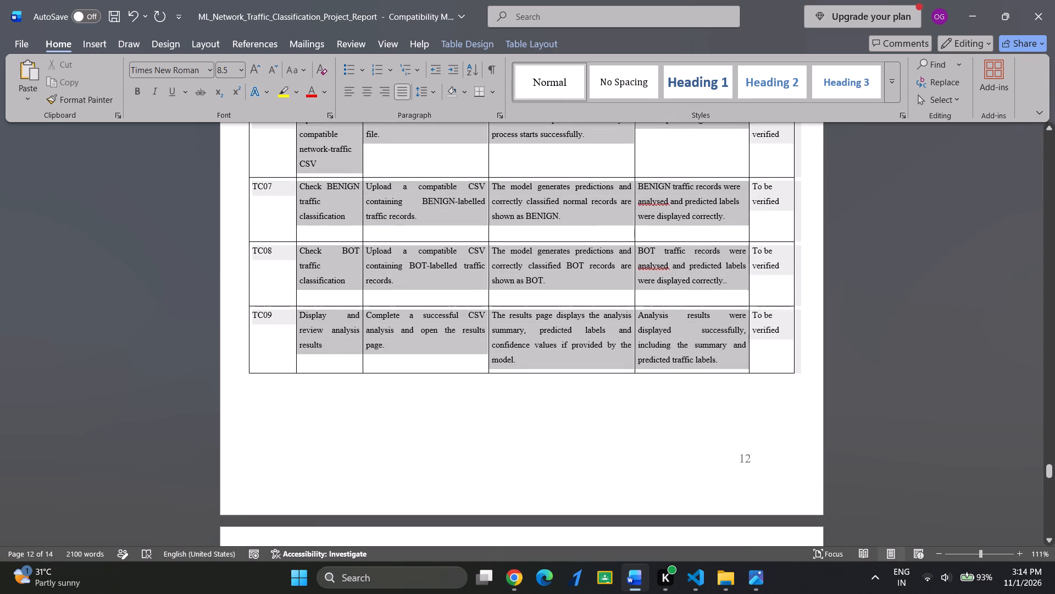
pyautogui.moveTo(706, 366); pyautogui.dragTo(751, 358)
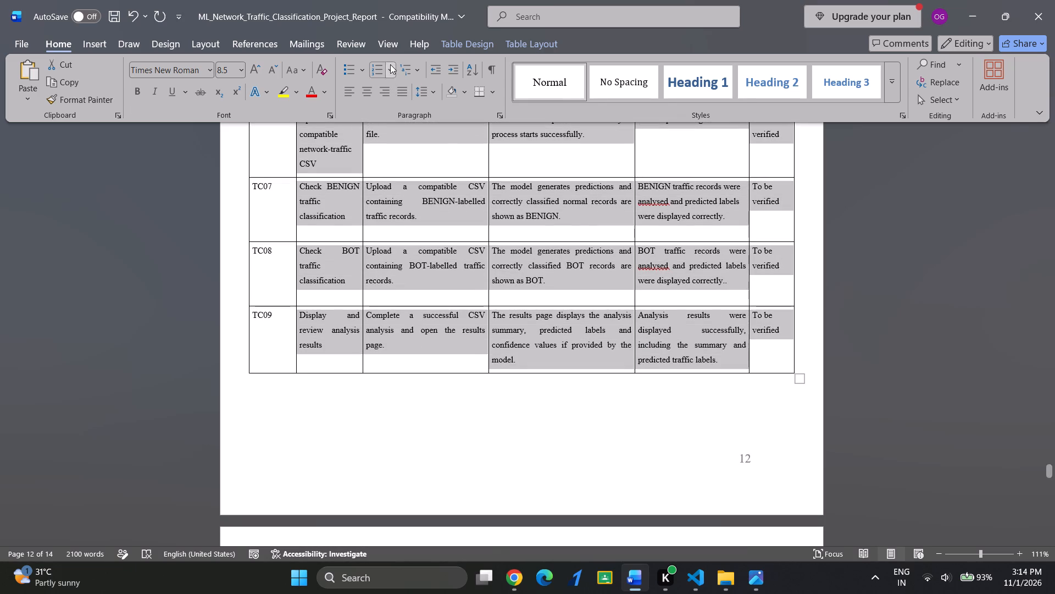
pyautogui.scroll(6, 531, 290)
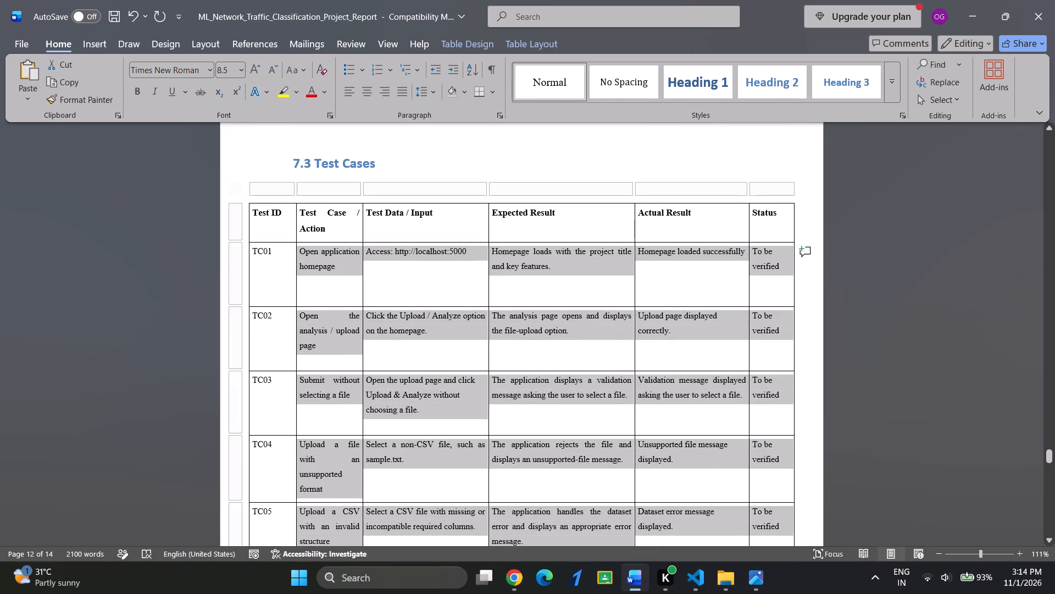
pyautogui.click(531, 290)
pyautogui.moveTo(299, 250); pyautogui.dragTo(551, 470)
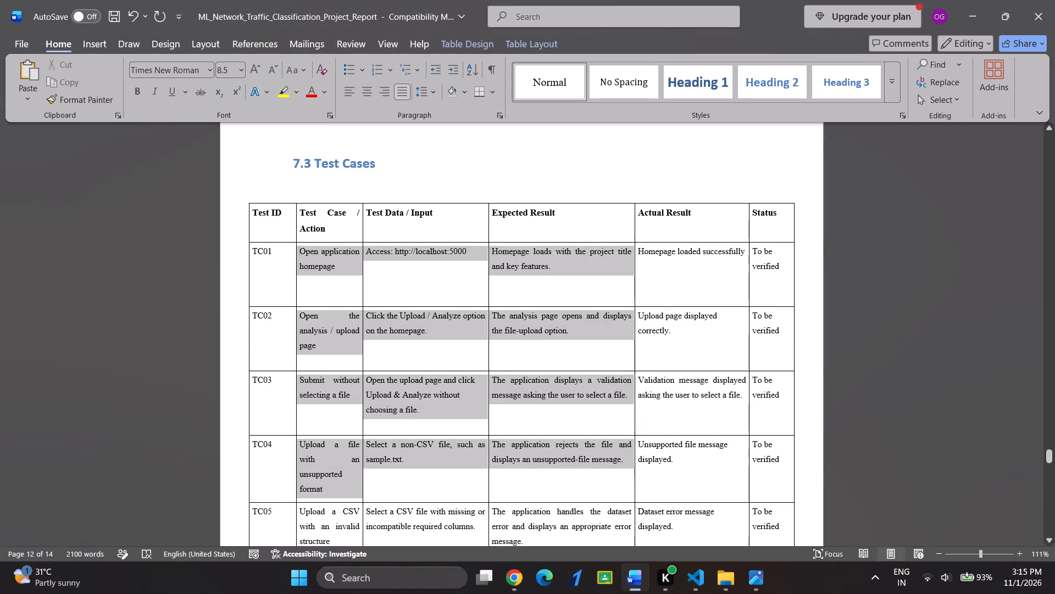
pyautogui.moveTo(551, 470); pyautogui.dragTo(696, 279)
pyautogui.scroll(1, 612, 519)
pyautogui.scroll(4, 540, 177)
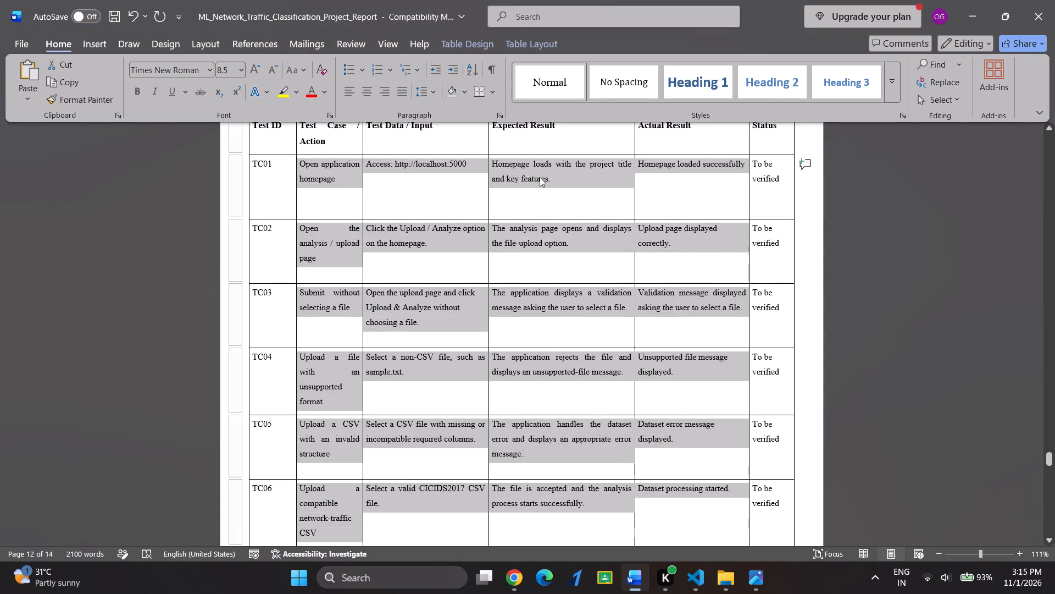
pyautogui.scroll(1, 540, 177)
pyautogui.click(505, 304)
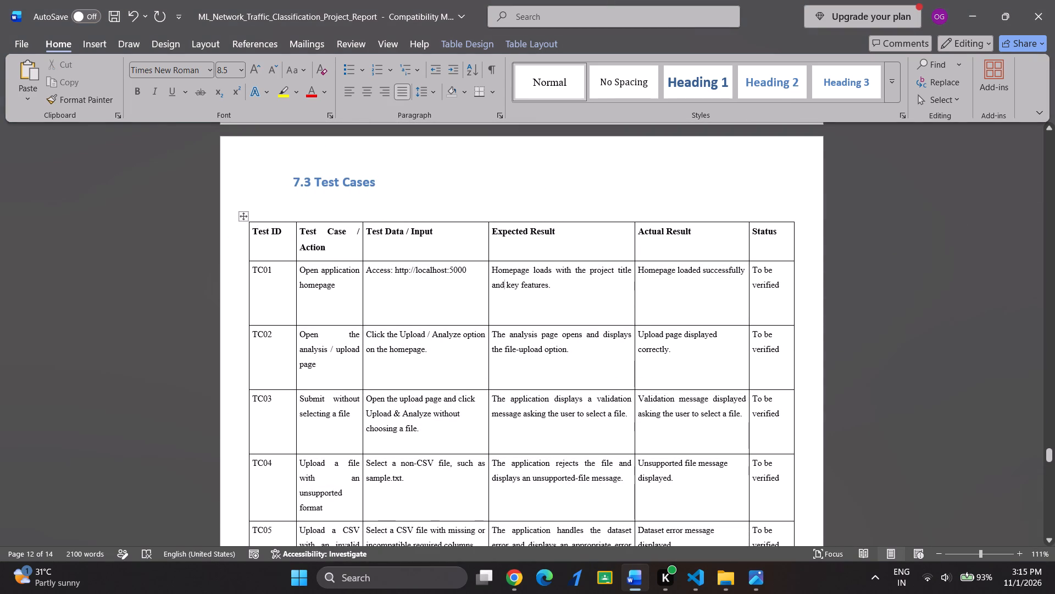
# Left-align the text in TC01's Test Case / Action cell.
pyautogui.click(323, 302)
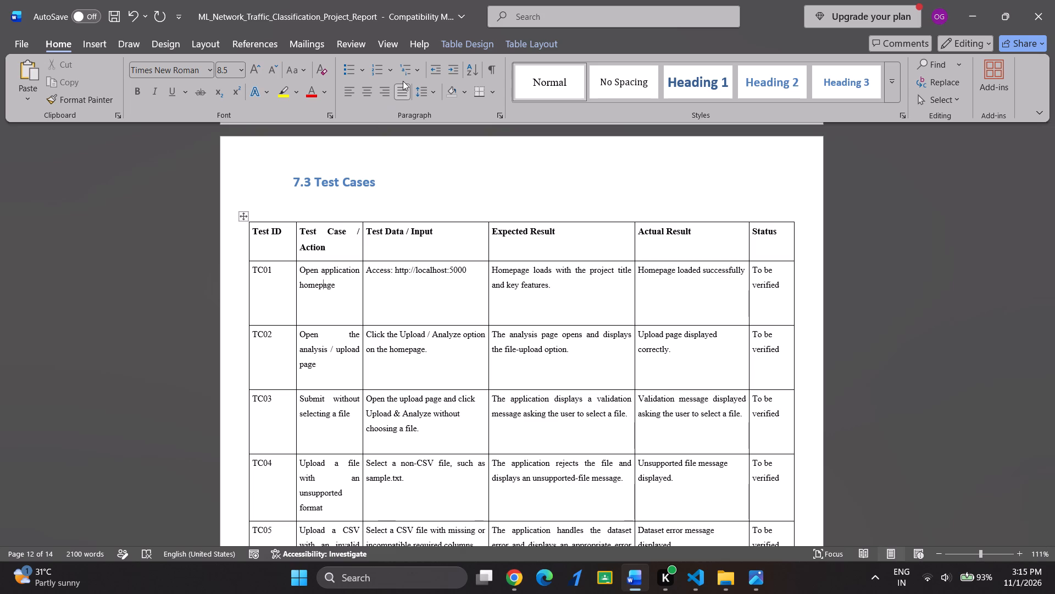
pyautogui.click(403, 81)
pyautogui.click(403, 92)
# Left-align the entire Test Case / Action column of the 7.3 test case table, including its header.
pyautogui.click(325, 219)
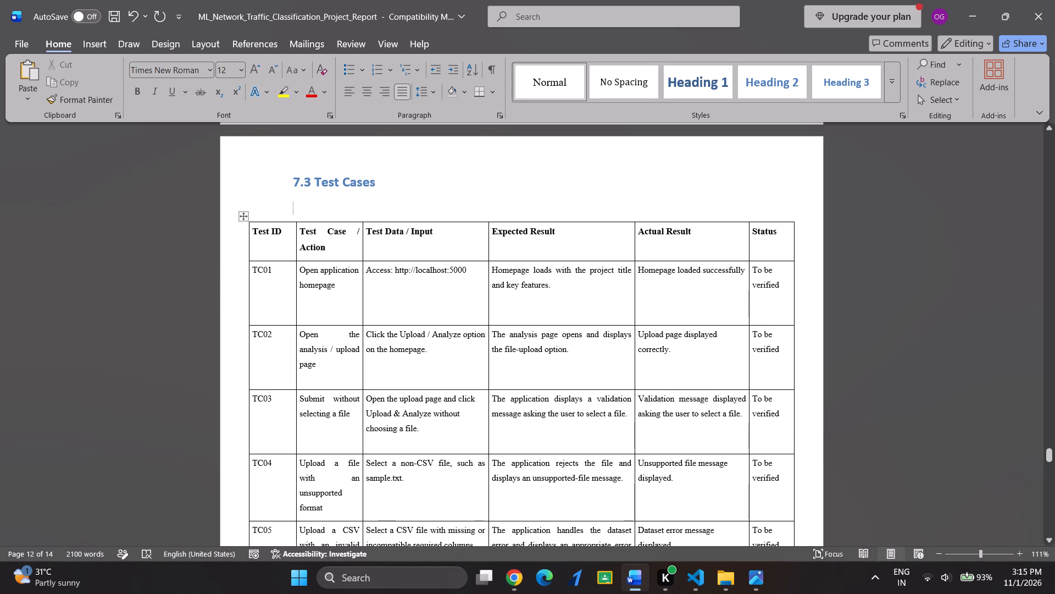
pyautogui.click(299, 263)
pyautogui.doubleClick(317, 260)
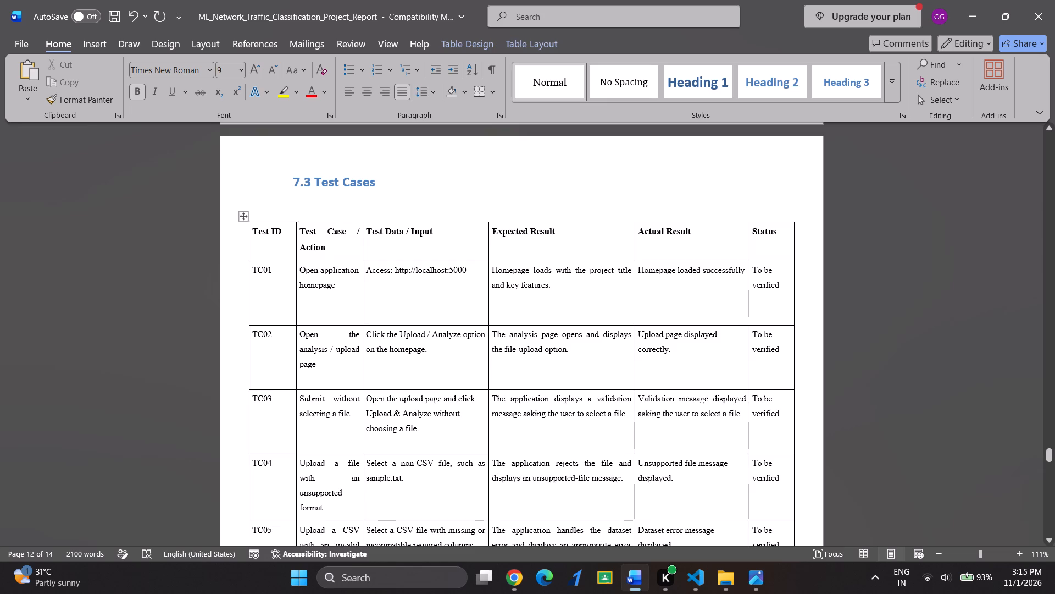
pyautogui.click(317, 260)
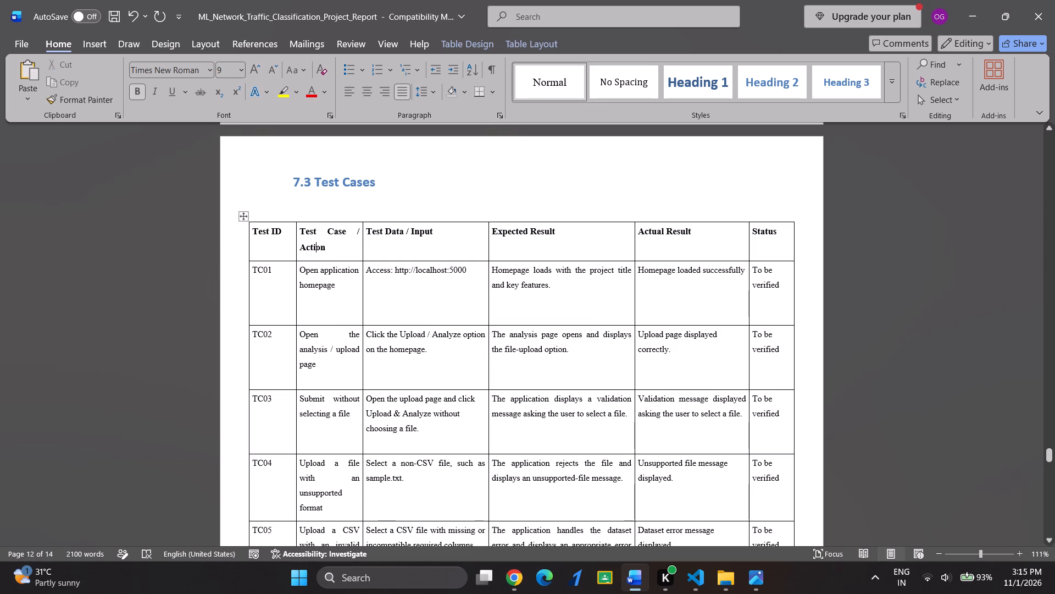
pyautogui.click(311, 221)
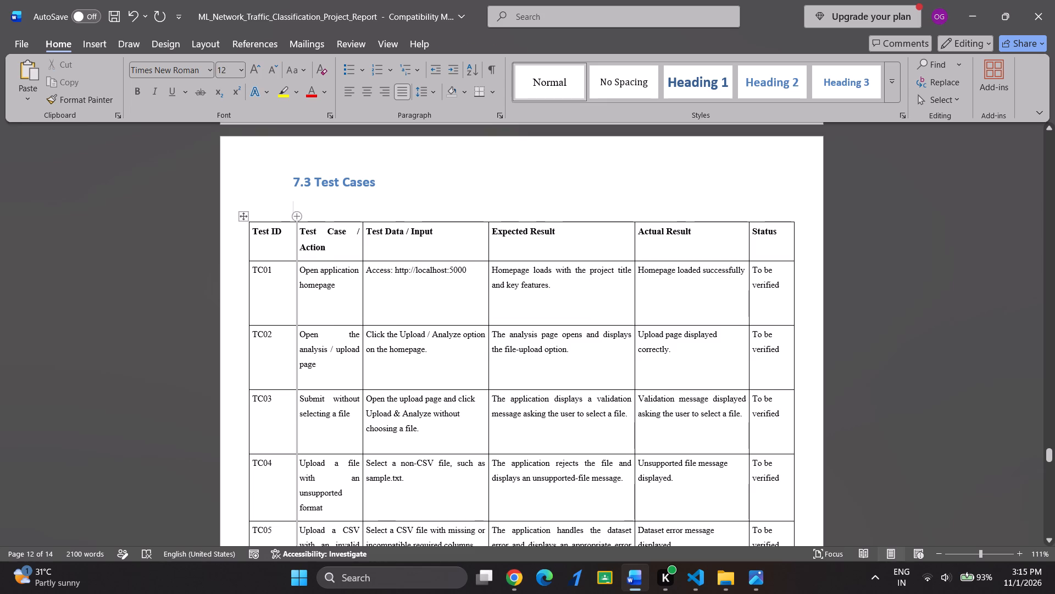
pyautogui.click(297, 222)
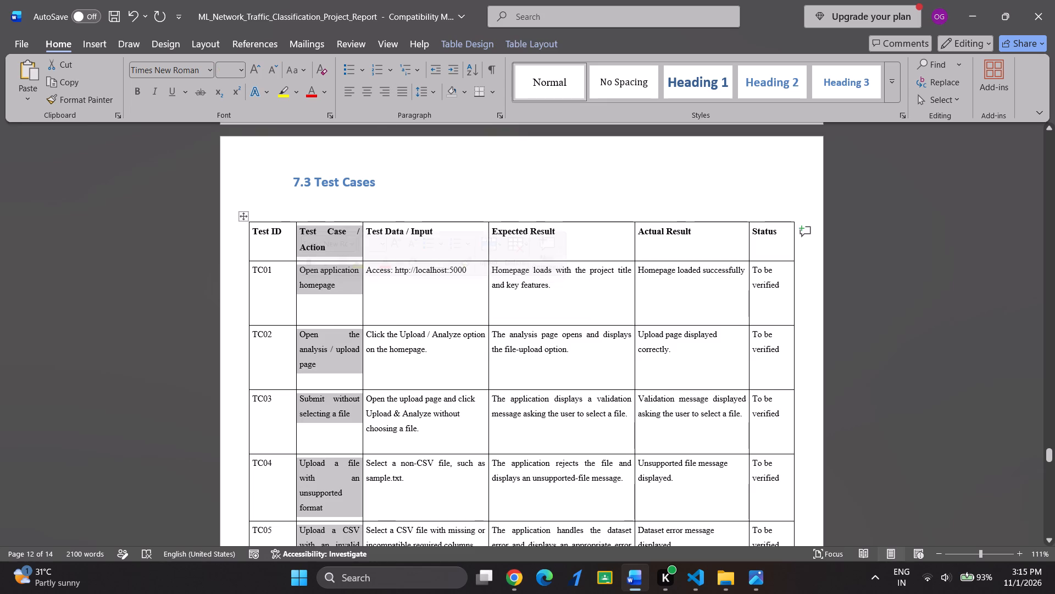
pyautogui.click(410, 90)
pyautogui.click(410, 90)
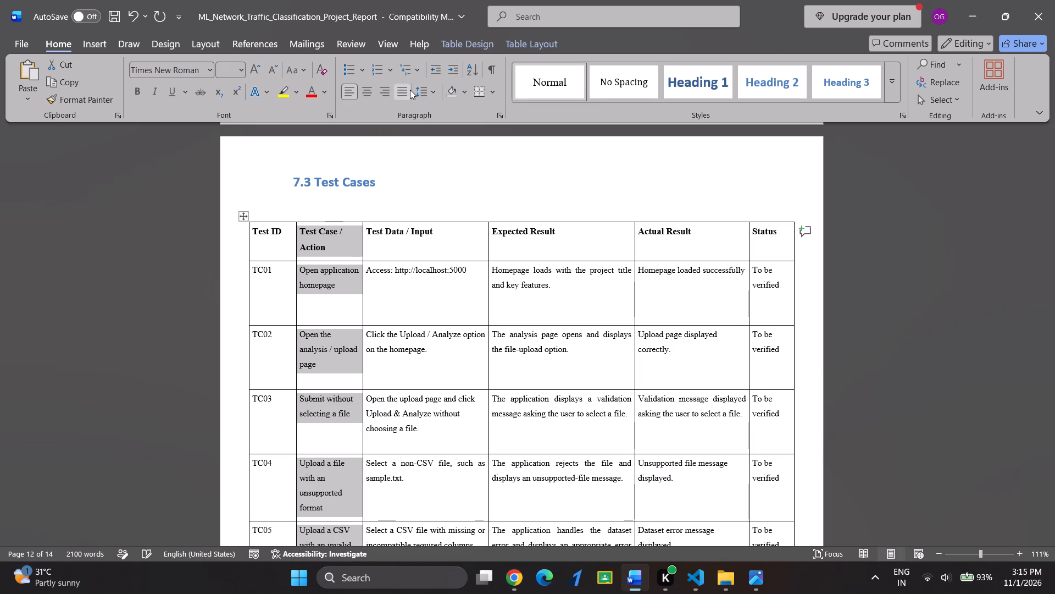
pyautogui.doubleClick(410, 90)
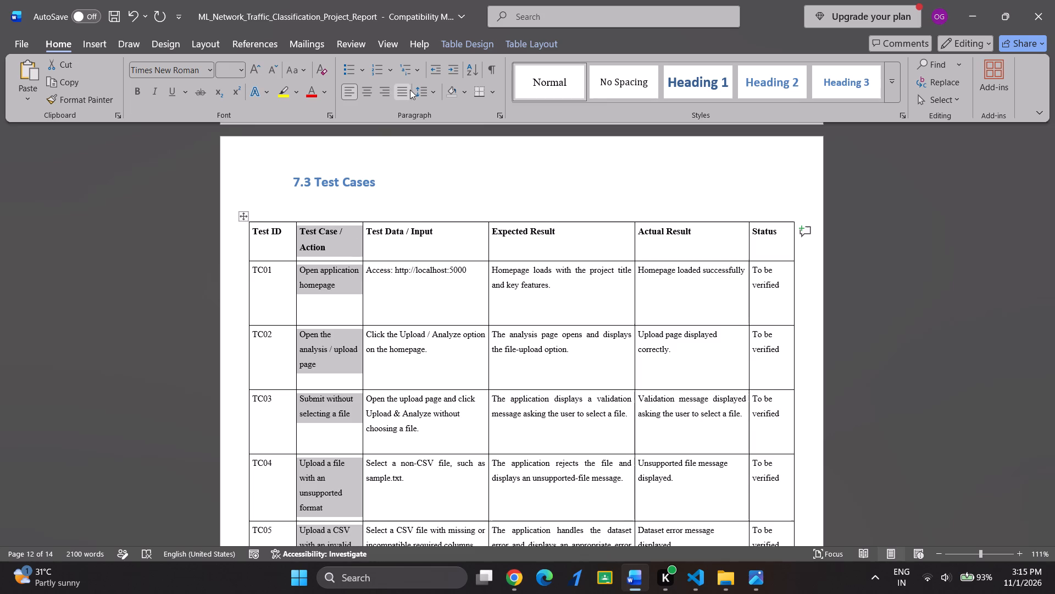
pyautogui.scroll(-4, 402, 284)
# Left-align the entire Test Data / Input column of the 7.3 test case table.
pyautogui.scroll(2, 402, 284)
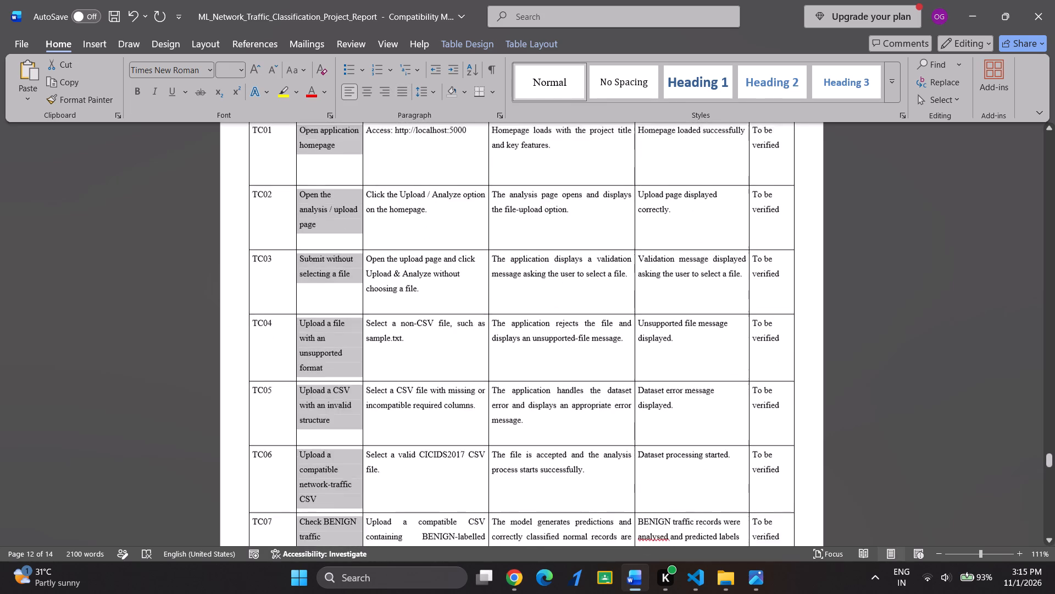
pyautogui.scroll(3, 402, 284)
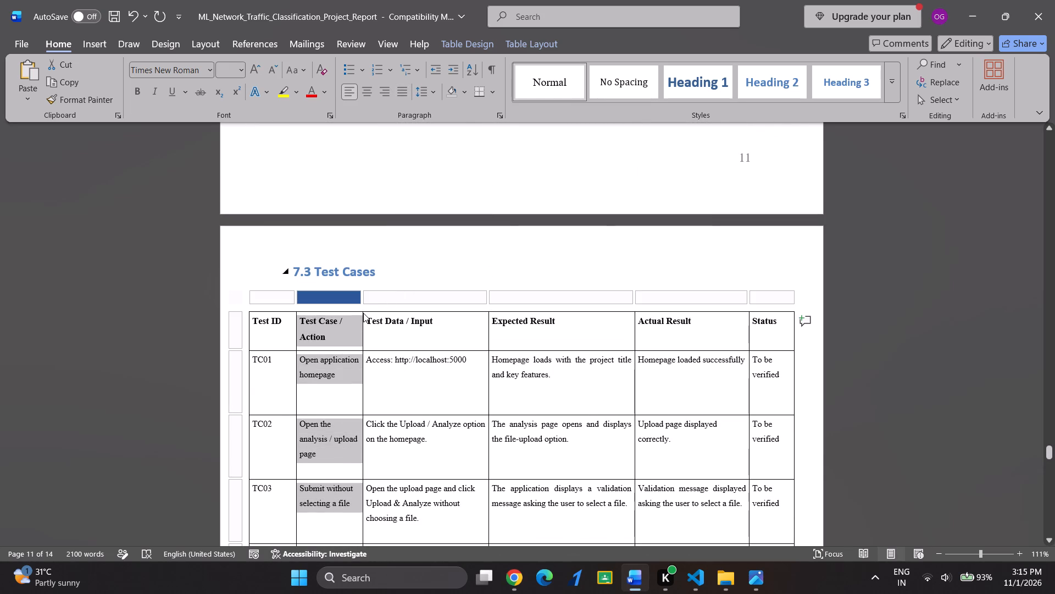
pyautogui.click(363, 313)
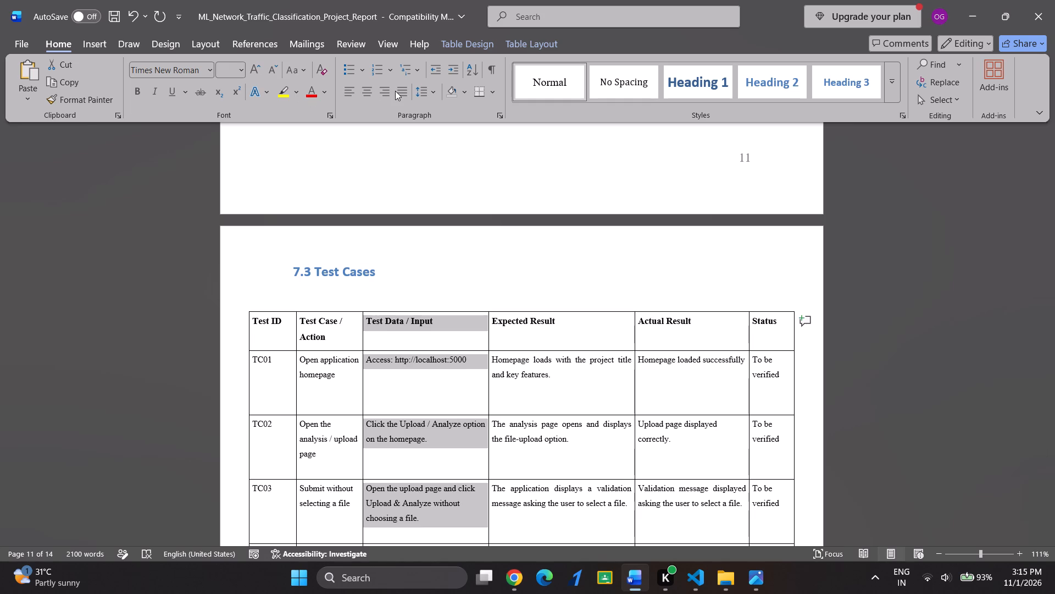
pyautogui.doubleClick(395, 91)
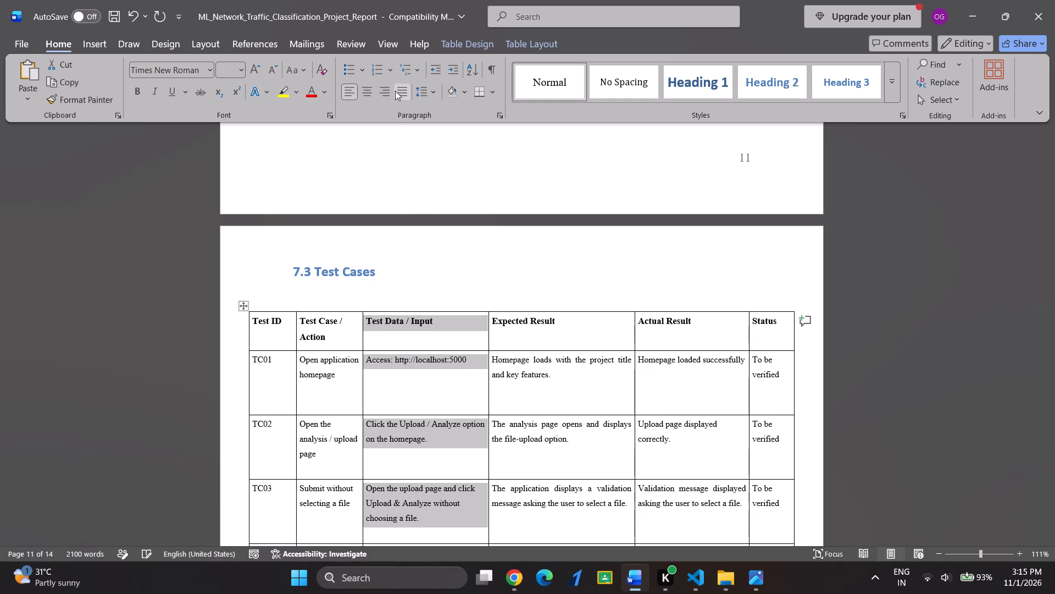
# Left-align the entire Expected Result column of the 7.3 test case table, including its header.
pyautogui.scroll(-2, 459, 305)
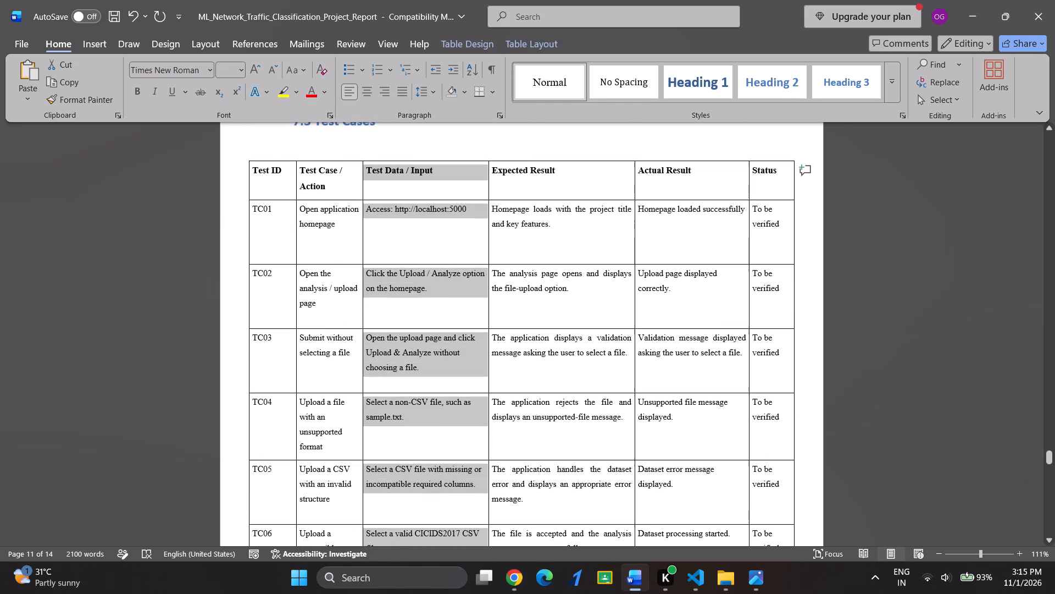
pyautogui.click(491, 164)
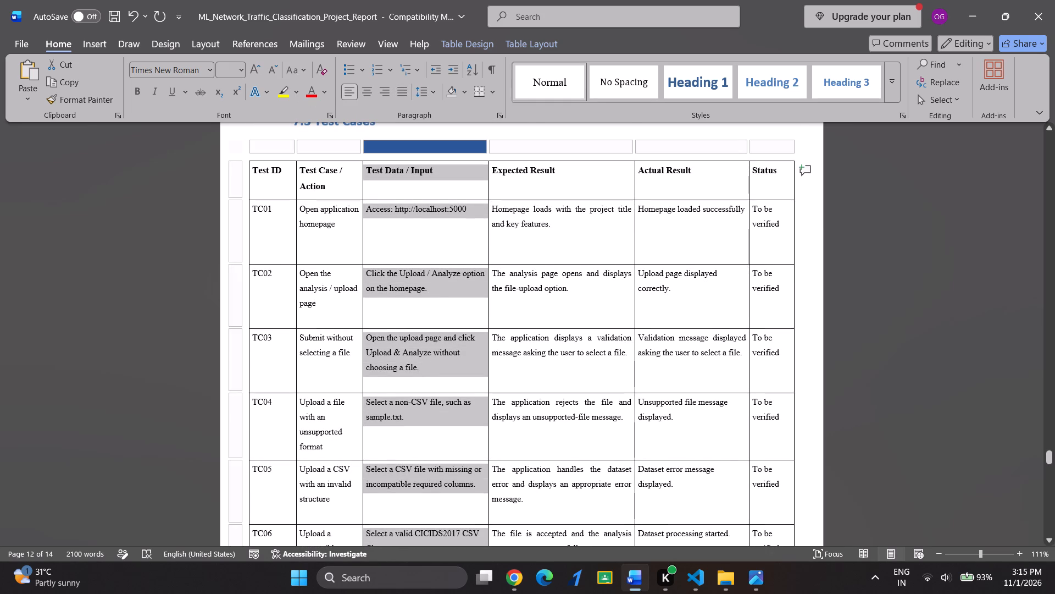
pyautogui.click(404, 97)
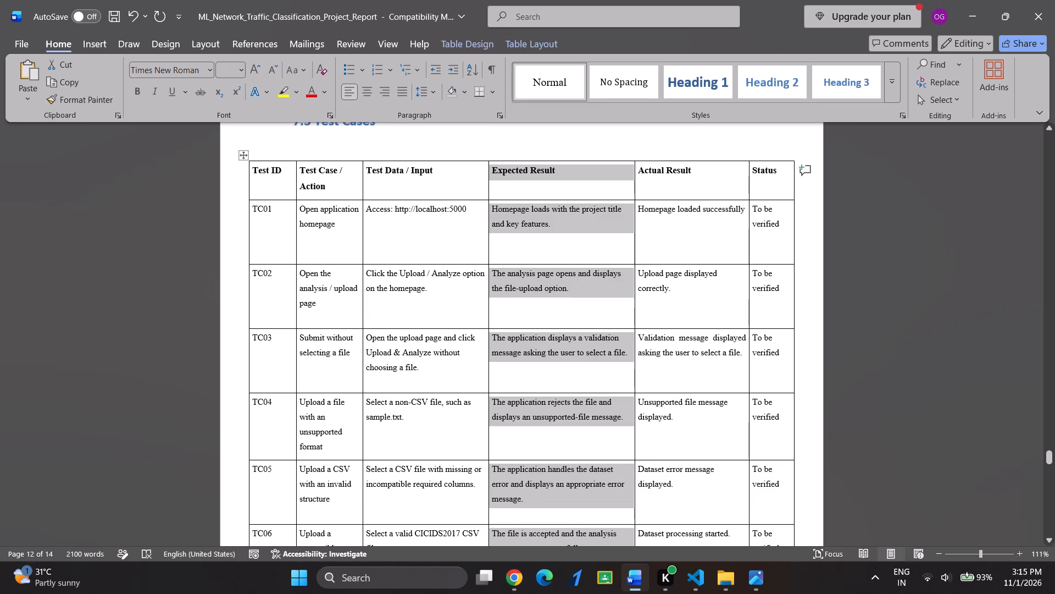
# Left-align the entire Actual Result column of the 7.3 test case table, including its header.
pyautogui.click(635, 193)
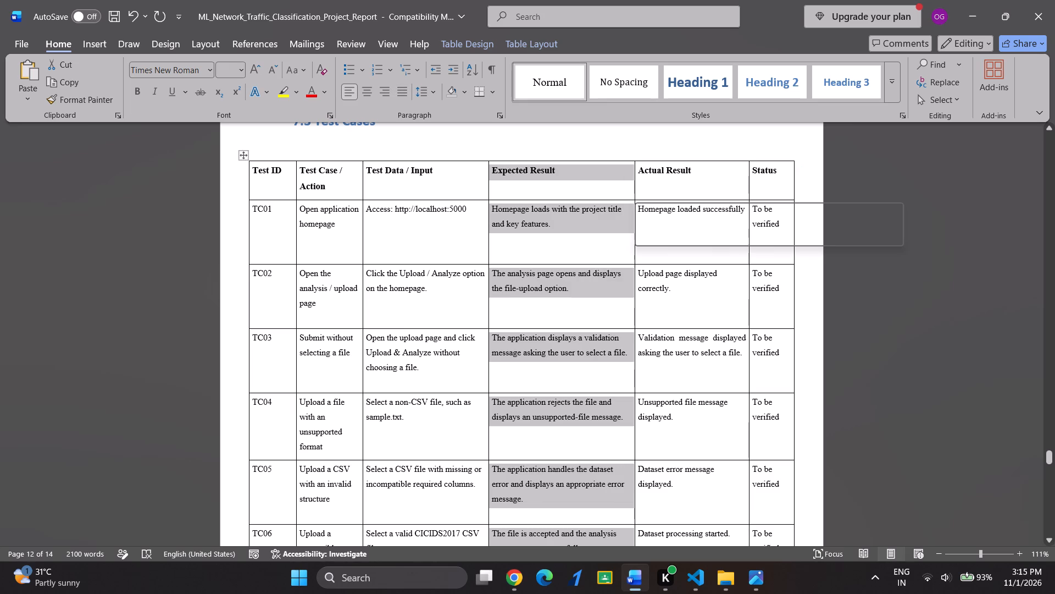
pyautogui.click(656, 197)
pyautogui.click(656, 197)
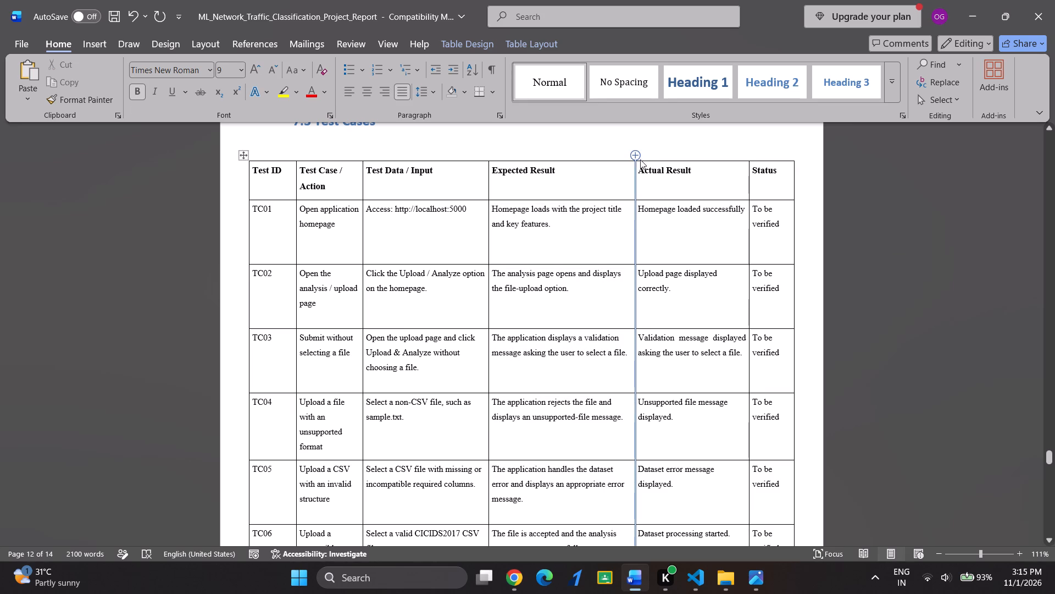
pyautogui.click(643, 159)
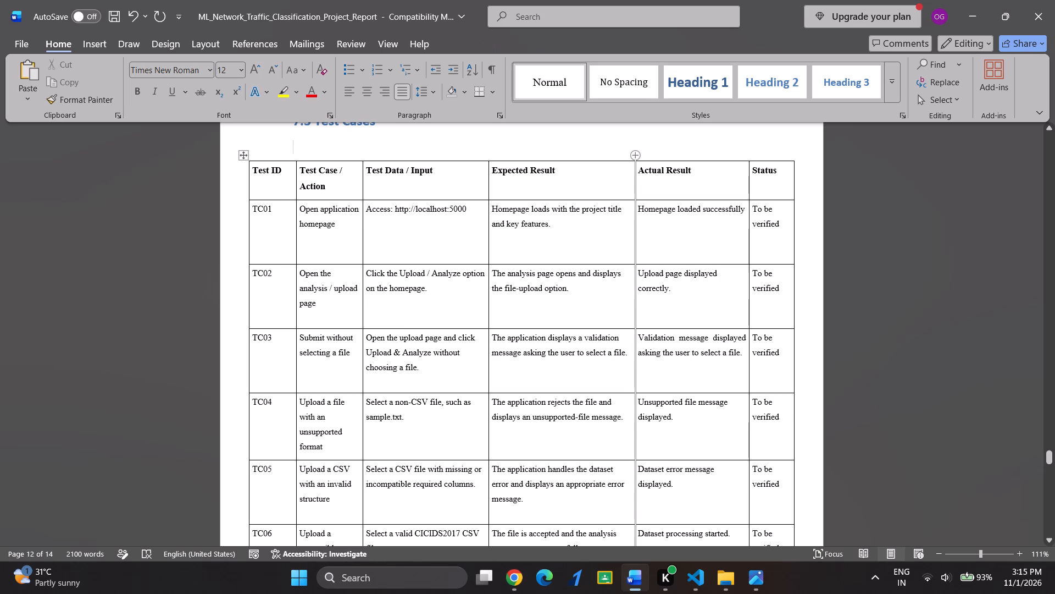
pyautogui.click(638, 161)
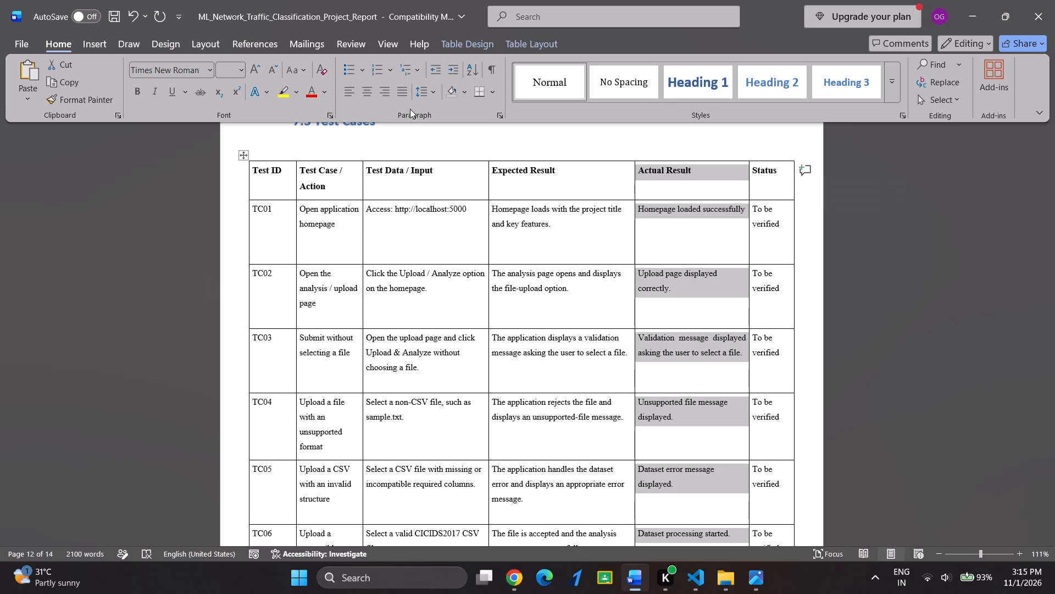
pyautogui.click(404, 100)
pyautogui.click(404, 100)
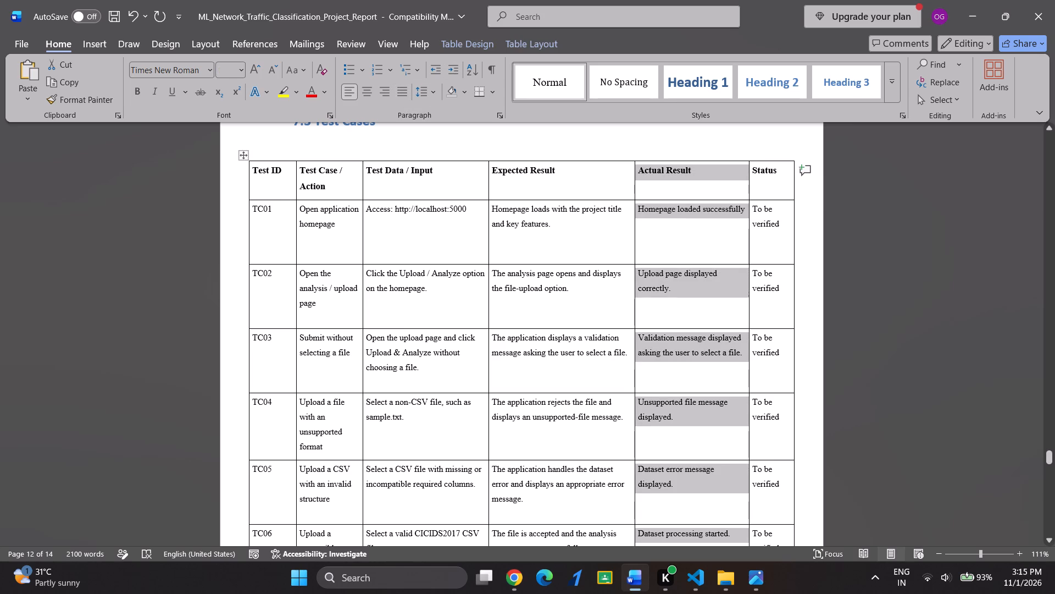
# Left-align the entire Status column of the 7.3 test case table, including its header.
pyautogui.click(760, 165)
pyautogui.click(404, 95)
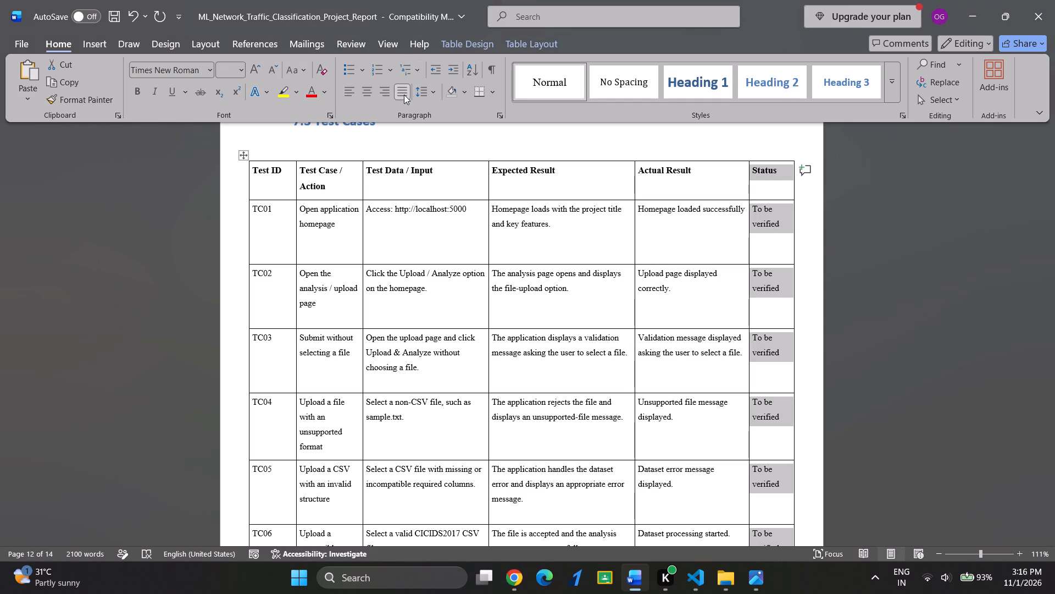
pyautogui.click(404, 95)
pyautogui.scroll(-2, 519, 342)
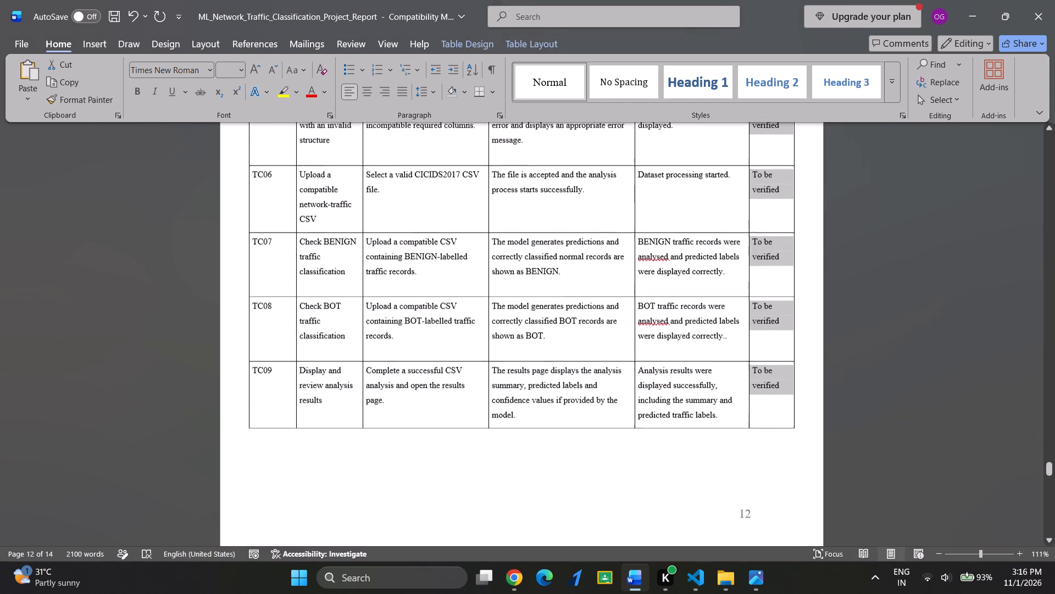
pyautogui.scroll(-1, 519, 342)
pyautogui.click(522, 455)
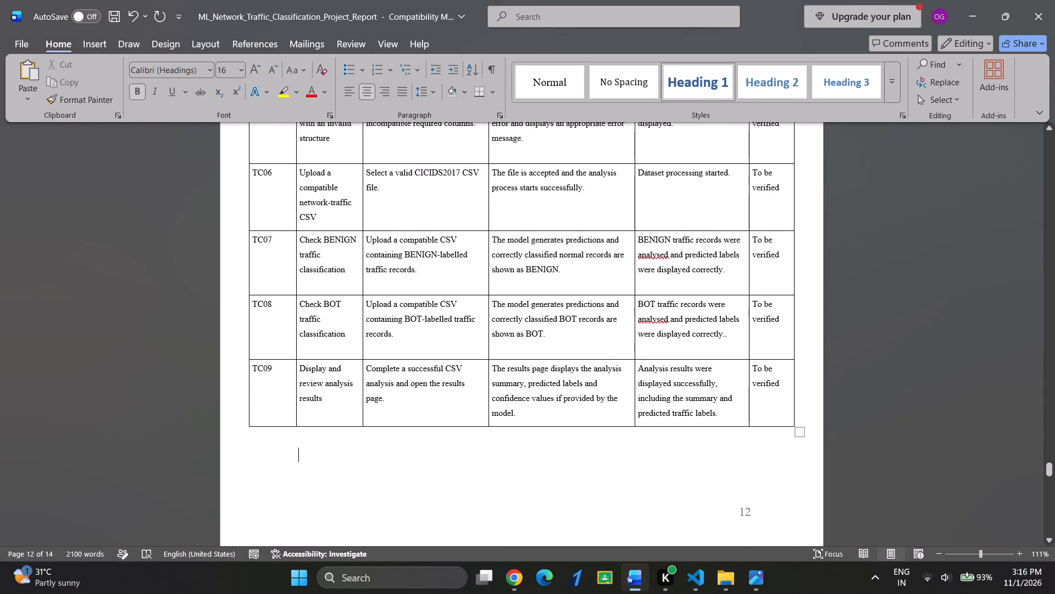
# Examine the layout of the realigned 7.3 test case table and the preceding report pages, including the 7.1 and 7.2 screenshots.
pyautogui.scroll(1, 620, 367)
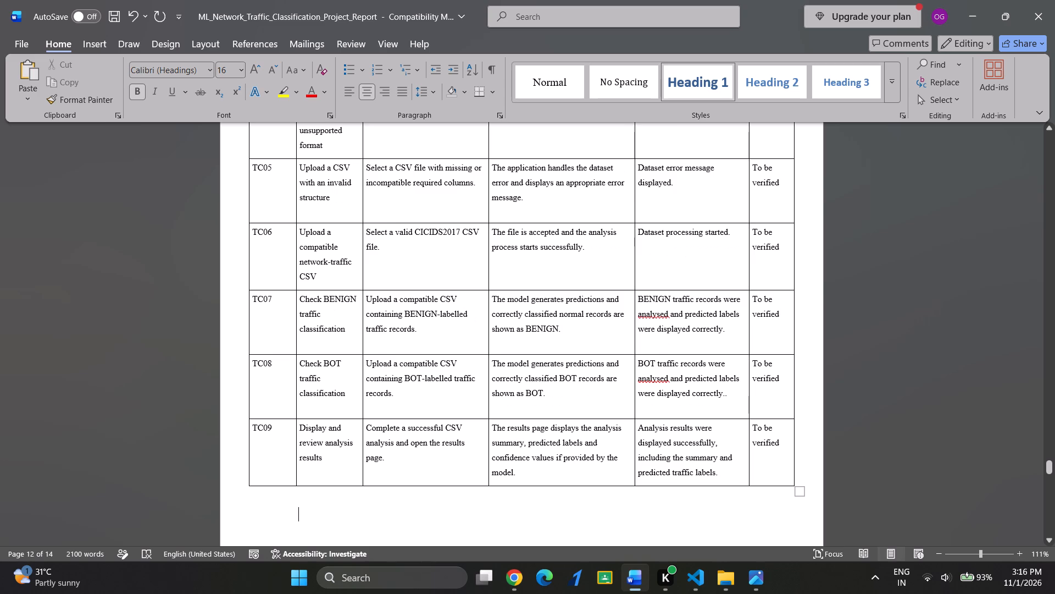
pyautogui.scroll(2, 620, 367)
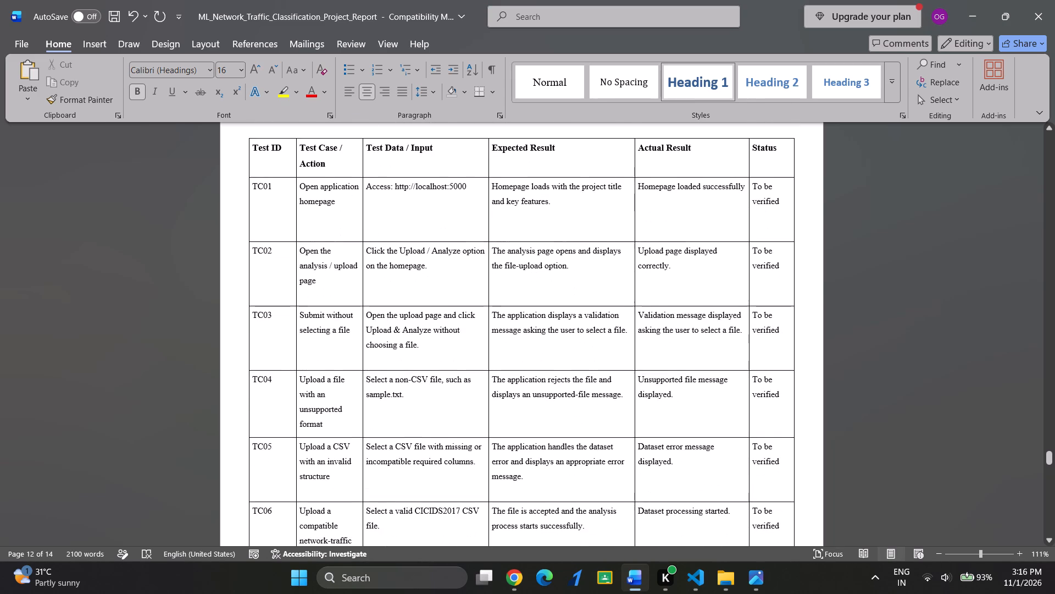
pyautogui.scroll(2, 620, 367)
pyautogui.scroll(-2, 620, 367)
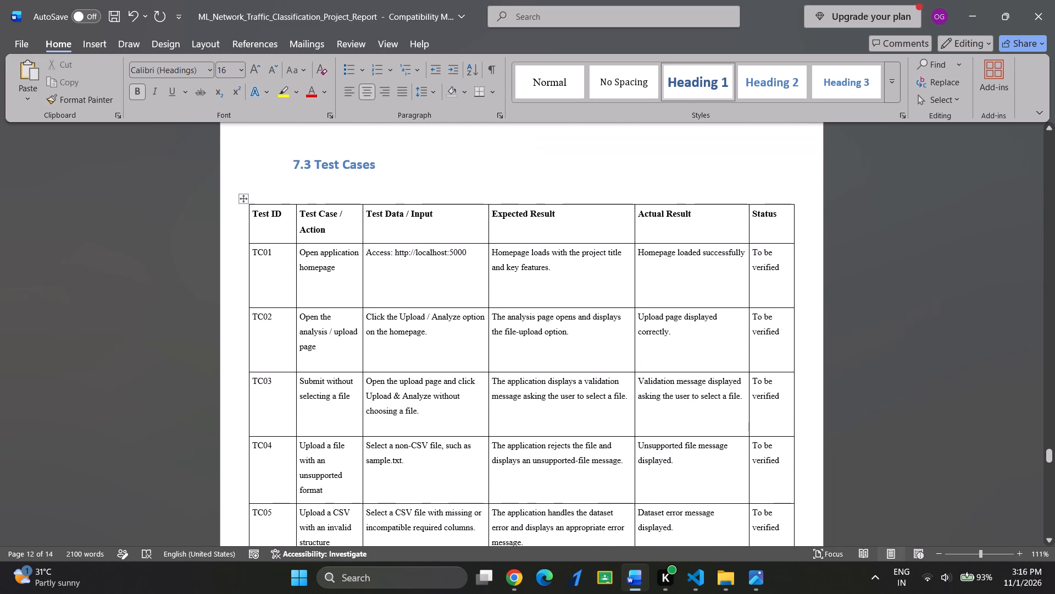
pyautogui.scroll(-1, 620, 367)
pyautogui.scroll(2, 544, 317)
pyautogui.scroll(-6, 544, 317)
pyautogui.scroll(1, 544, 317)
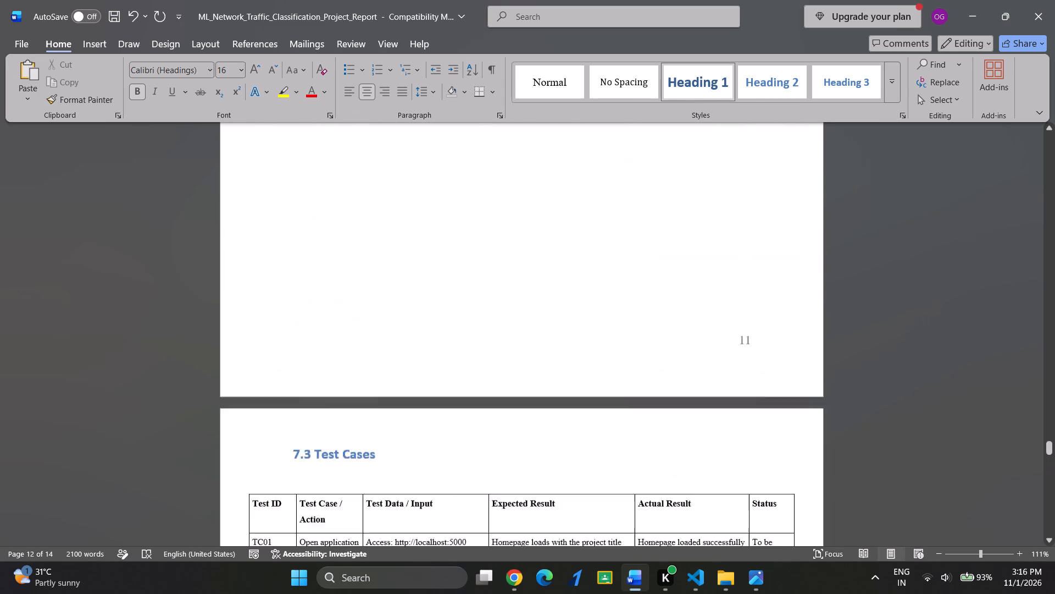
pyautogui.scroll(-1, 544, 317)
pyautogui.scroll(6, 540, 319)
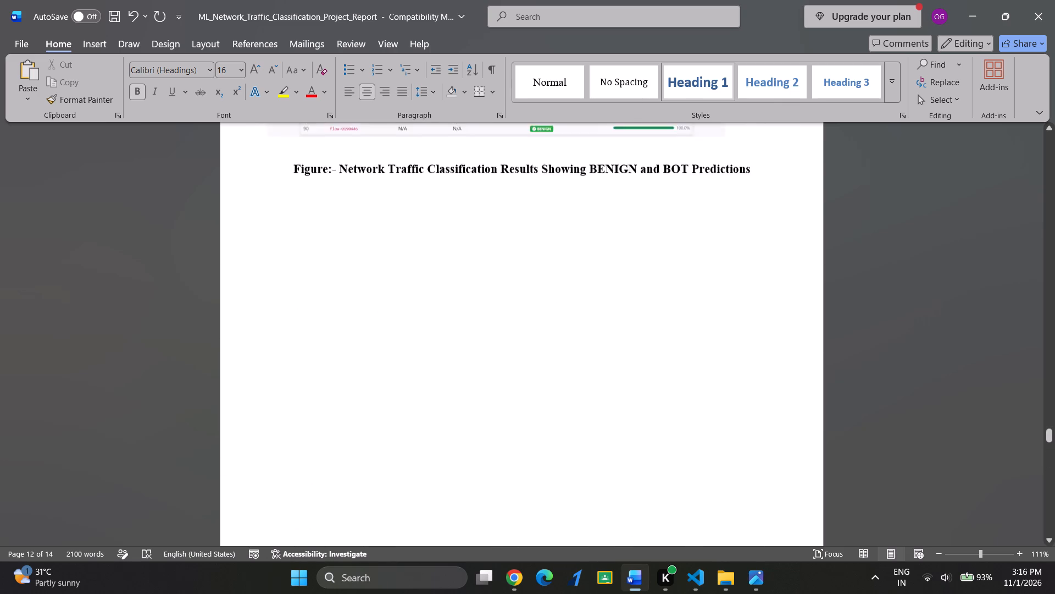
pyautogui.scroll(10, 540, 319)
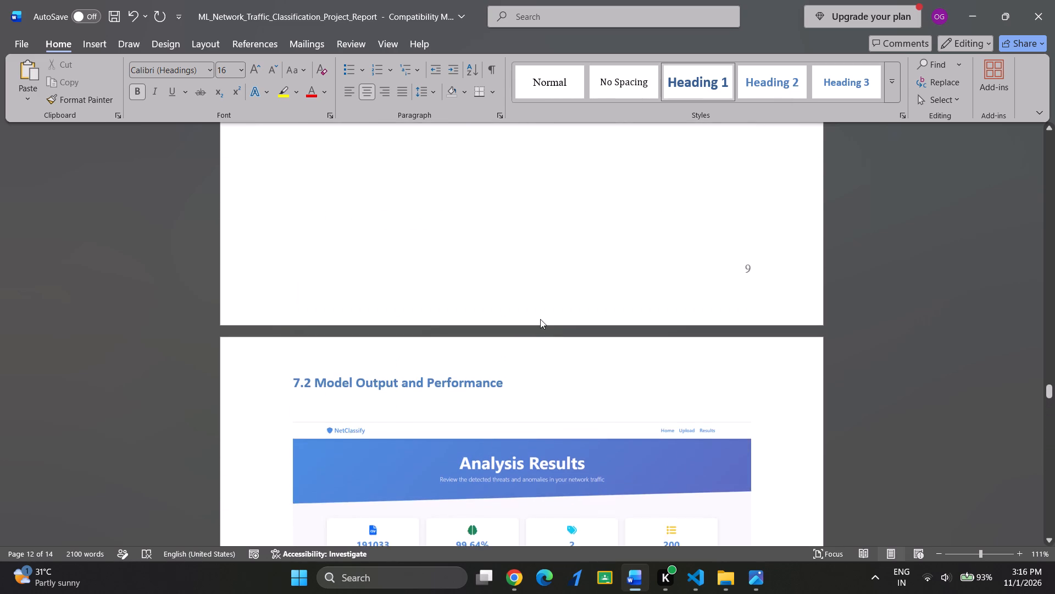
pyautogui.scroll(-3, 540, 319)
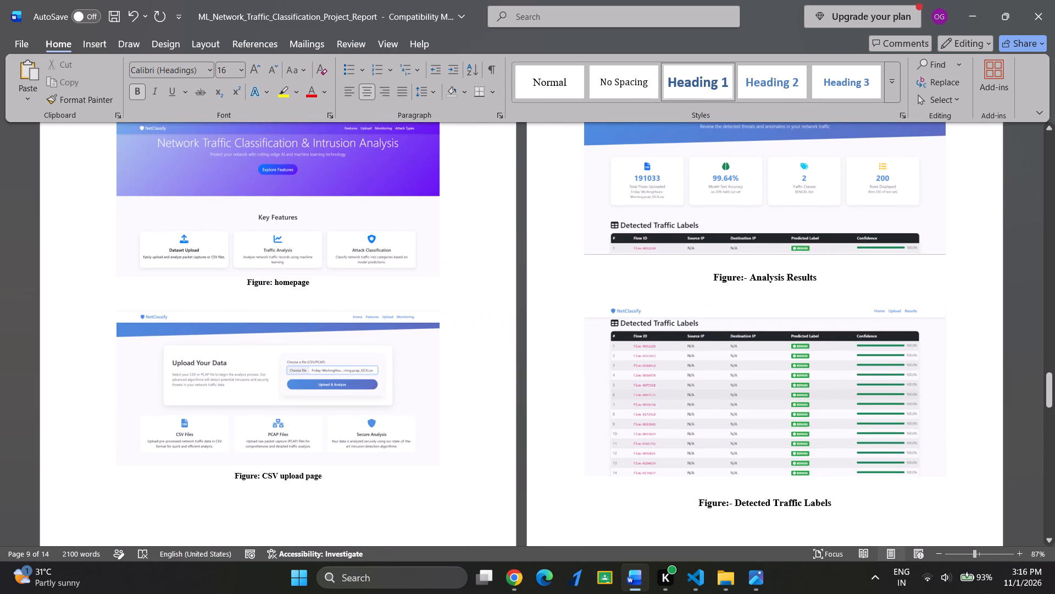
pyautogui.keyDown('ctrl'); pyautogui.scroll(-2, 540, 319); pyautogui.keyUp('ctrl')
pyautogui.scroll(1, 510, 349)
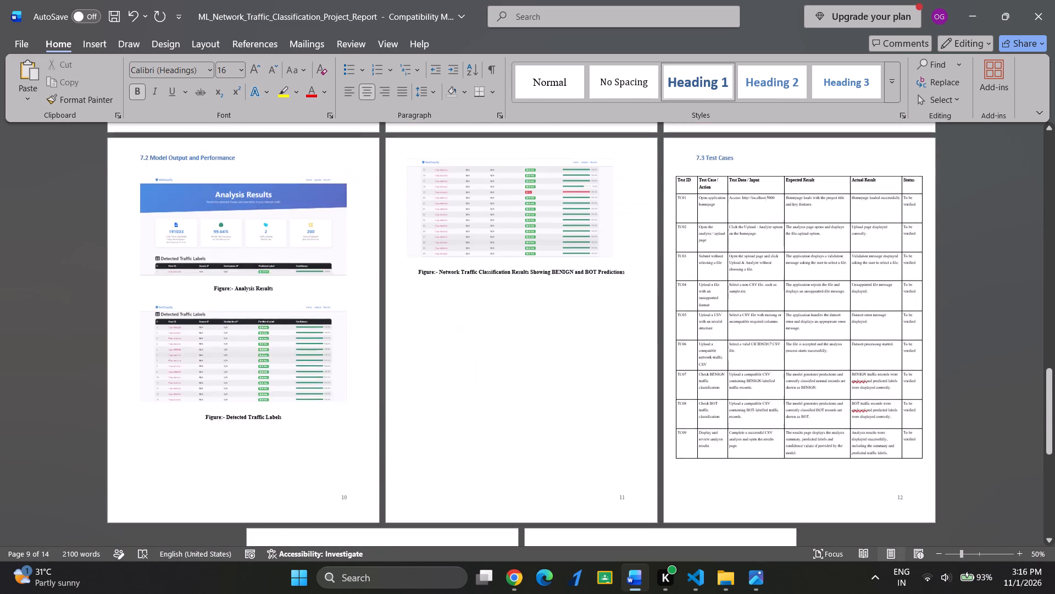
pyautogui.scroll(4, 510, 349)
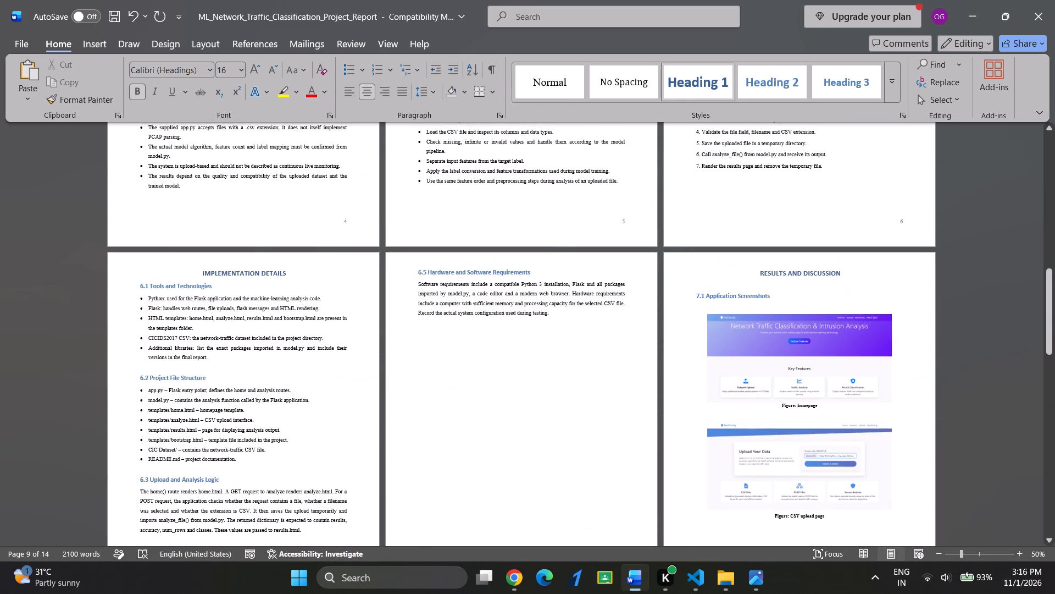
# Save the project report.
pyautogui.hotkey('ctrl', 's')
# Review the closing pages of the report, reading the References entries [1] to [5] and the dataset URL reminder in entry [1].
pyautogui.scroll(-3, 510, 349)
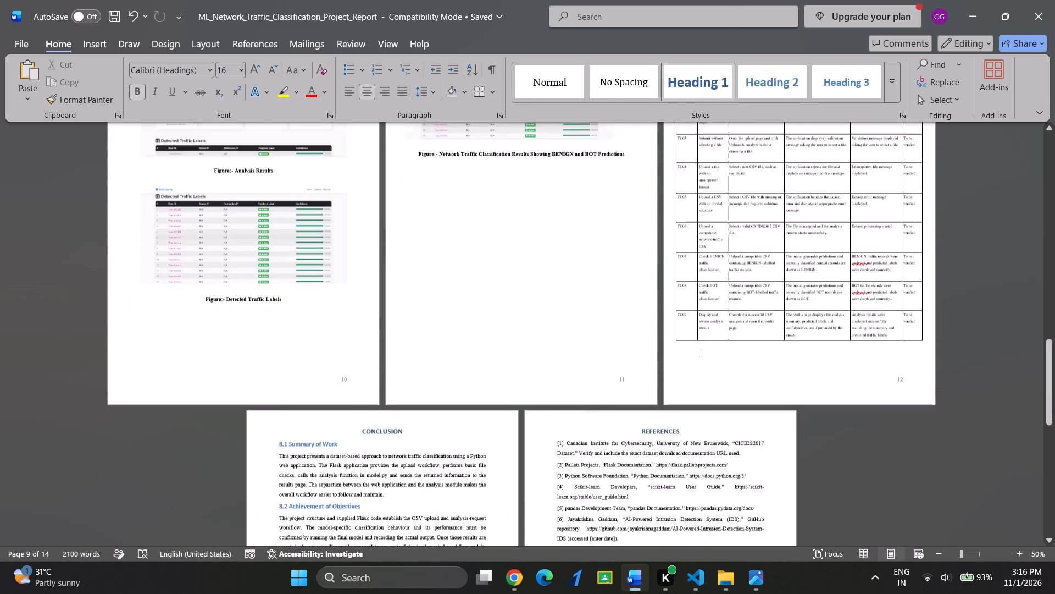
pyautogui.scroll(-3, 510, 349)
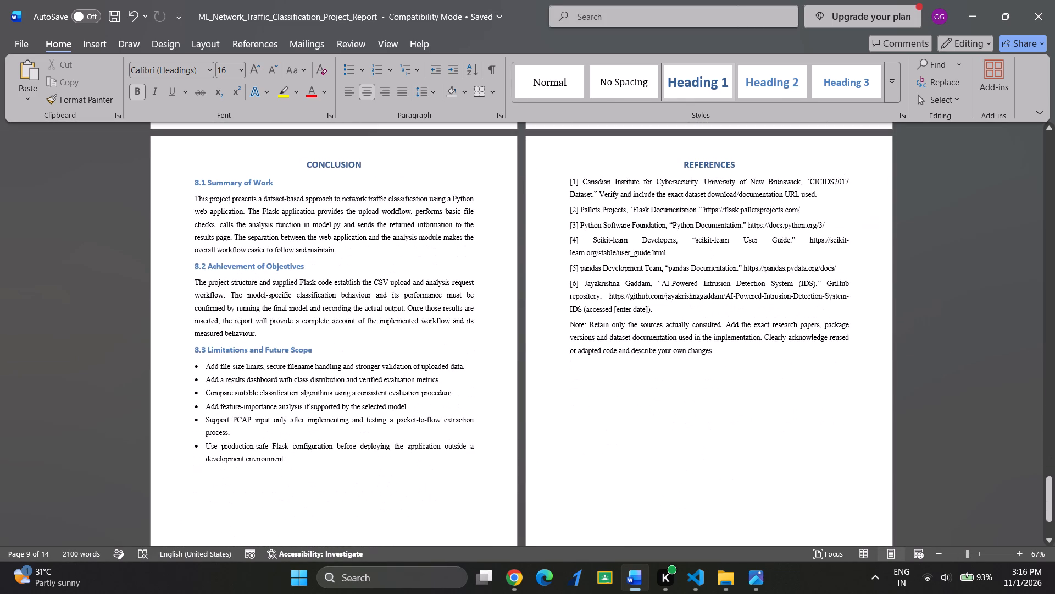
pyautogui.scroll(-1, 495, 350)
pyautogui.click(714, 324)
pyautogui.hscroll(1, 689, 271)
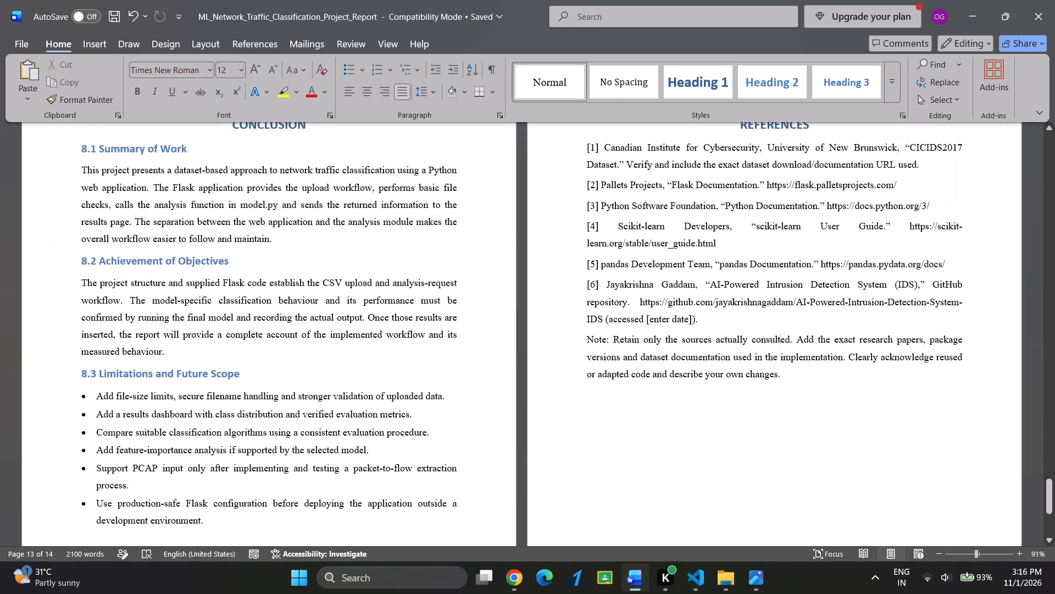
pyautogui.scroll(1, 689, 271)
pyautogui.moveTo(670, 224); pyautogui.dragTo(781, 230)
pyautogui.click(781, 230)
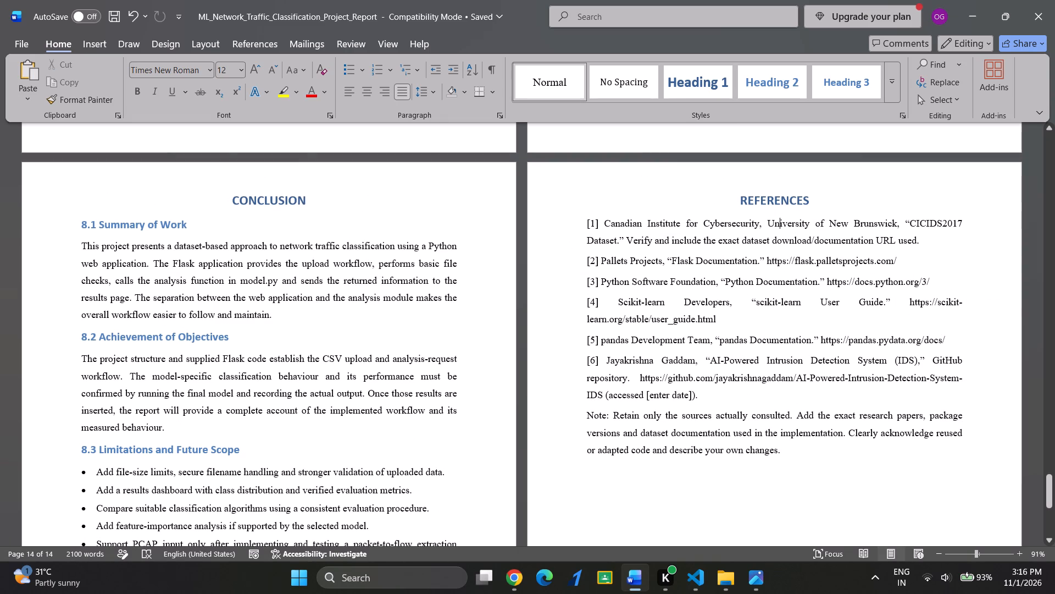
pyautogui.click(631, 256)
pyautogui.moveTo(924, 239); pyautogui.dragTo(784, 239)
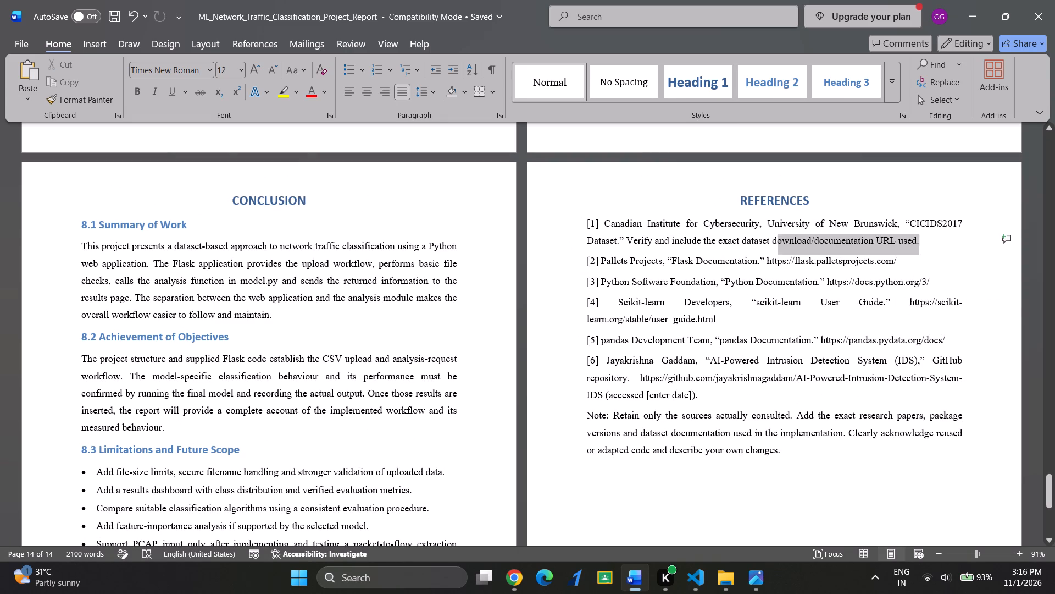
pyautogui.moveTo(784, 239); pyautogui.dragTo(646, 221)
pyautogui.click(646, 221)
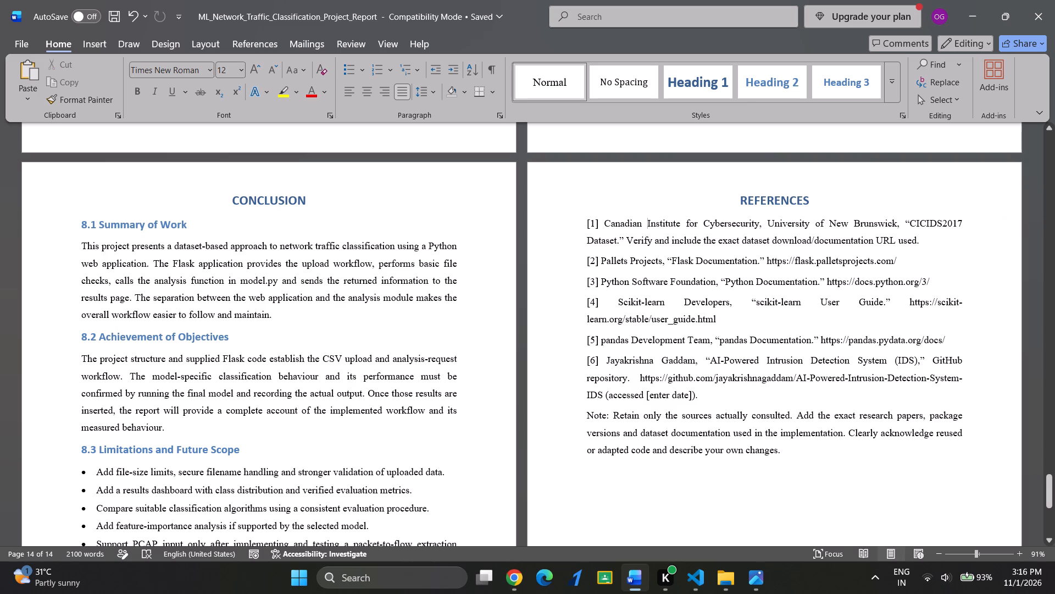
pyautogui.moveTo(626, 243); pyautogui.dragTo(800, 255)
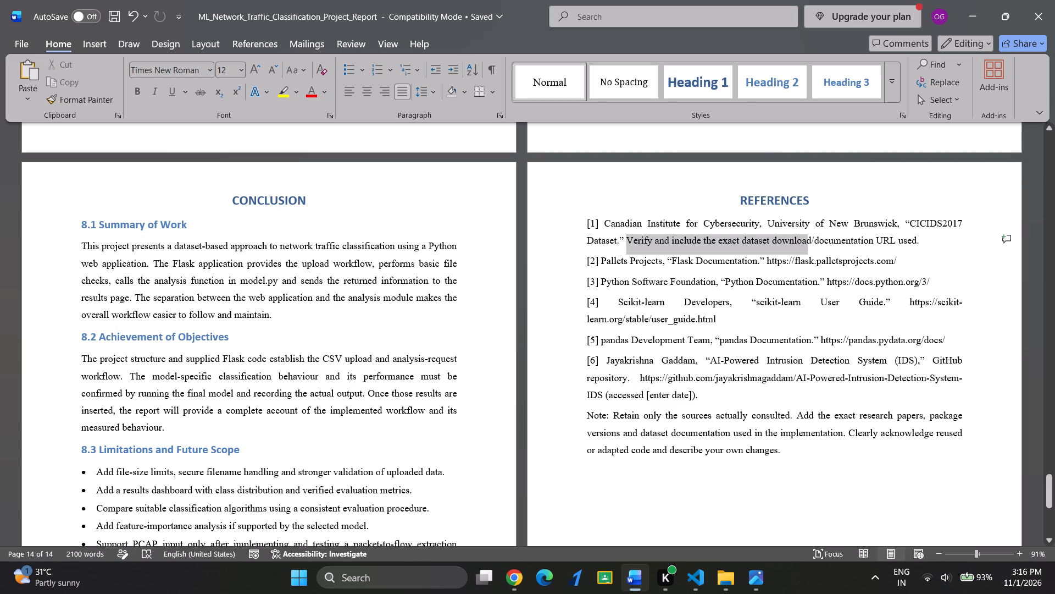
pyautogui.moveTo(800, 255); pyautogui.dragTo(916, 246)
pyautogui.click(916, 246)
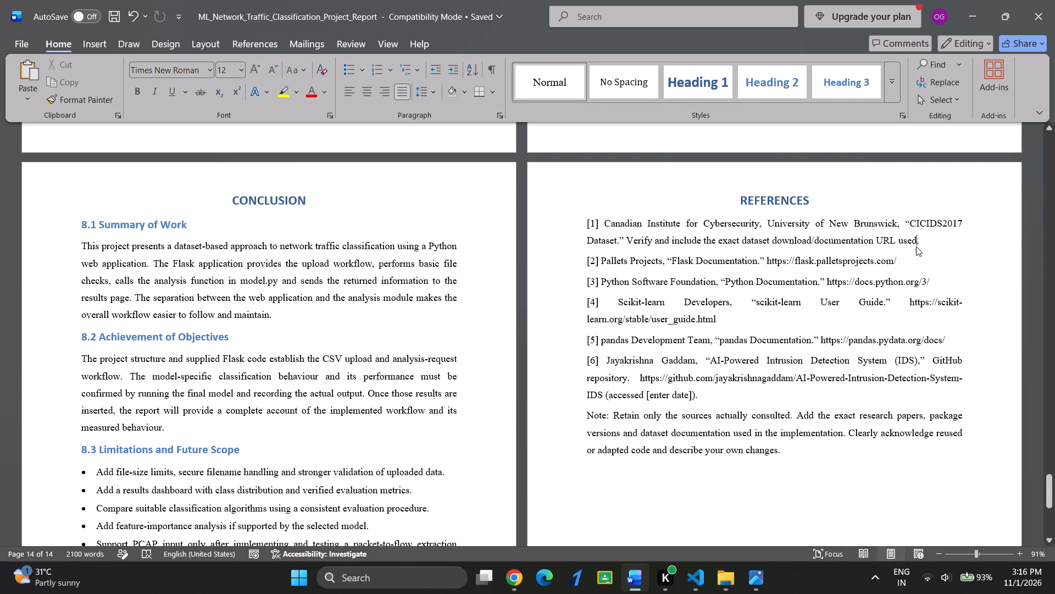
pyautogui.click(916, 246)
pyautogui.moveTo(920, 246); pyautogui.dragTo(741, 243)
pyautogui.click(741, 243)
pyautogui.moveTo(636, 246); pyautogui.dragTo(855, 241)
pyautogui.click(855, 241)
pyautogui.click(888, 260)
pyautogui.moveTo(901, 266); pyautogui.dragTo(768, 263)
pyautogui.click(768, 263)
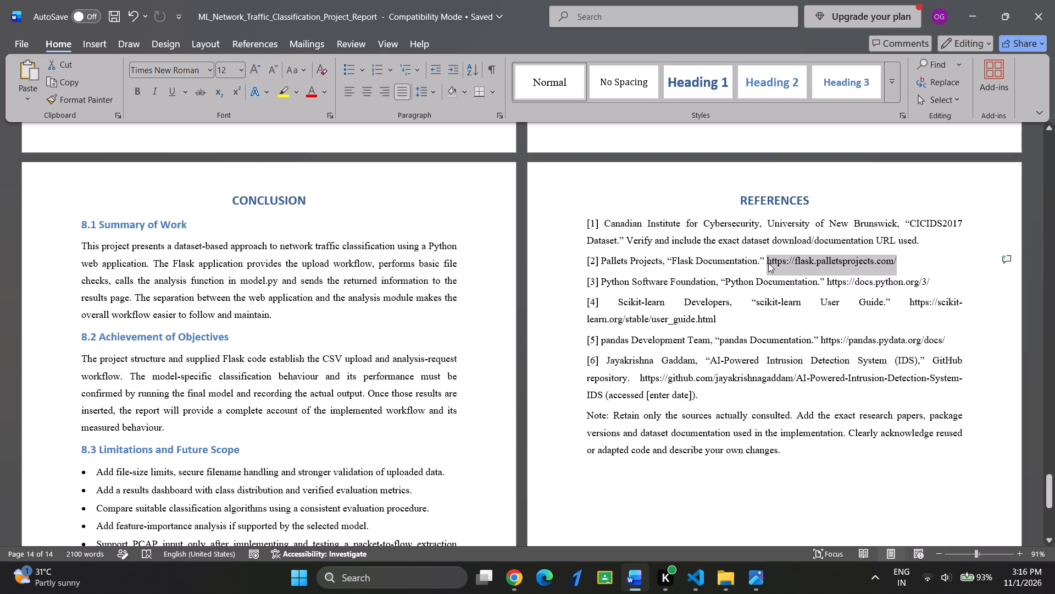
pyautogui.keyDown('ctrl'); pyautogui.click(821, 260); pyautogui.keyUp('ctrl')
pyautogui.click(819, 287)
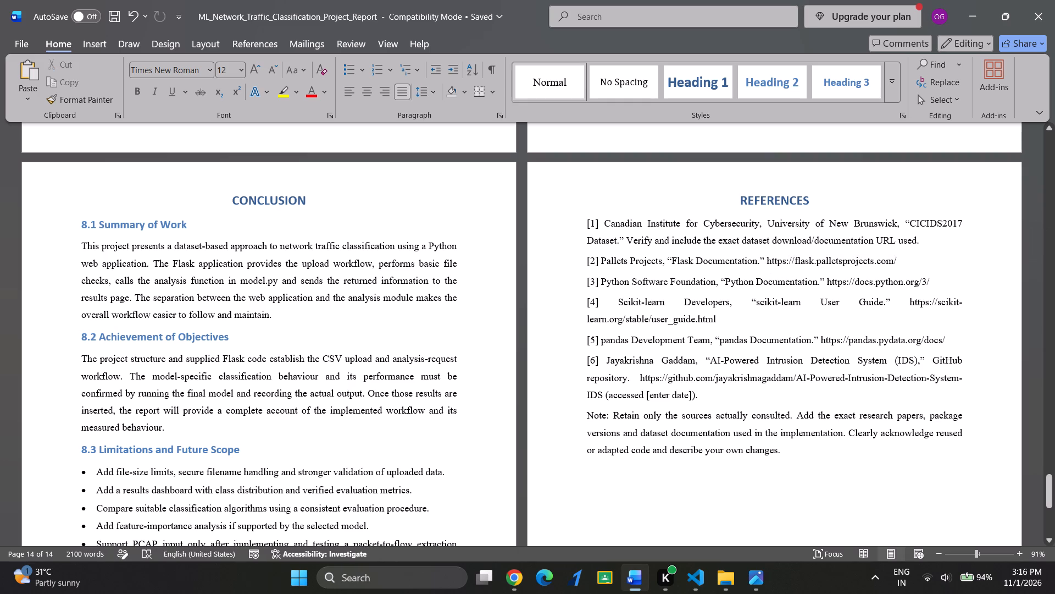
pyautogui.keyDown('ctrl'); pyautogui.click(851, 287); pyautogui.keyUp('ctrl')
pyautogui.click(804, 343)
pyautogui.moveTo(789, 470); pyautogui.dragTo(598, 215)
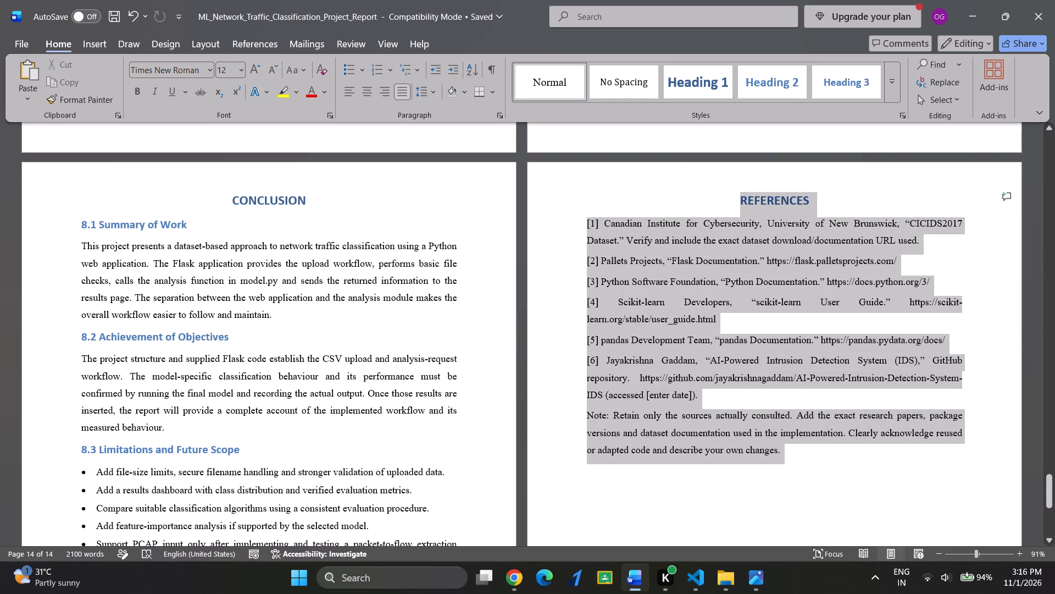
pyautogui.moveTo(598, 215); pyautogui.dragTo(594, 211)
pyautogui.hotkey('ctrl', 'c')
pyautogui.scroll(-1, 594, 211)
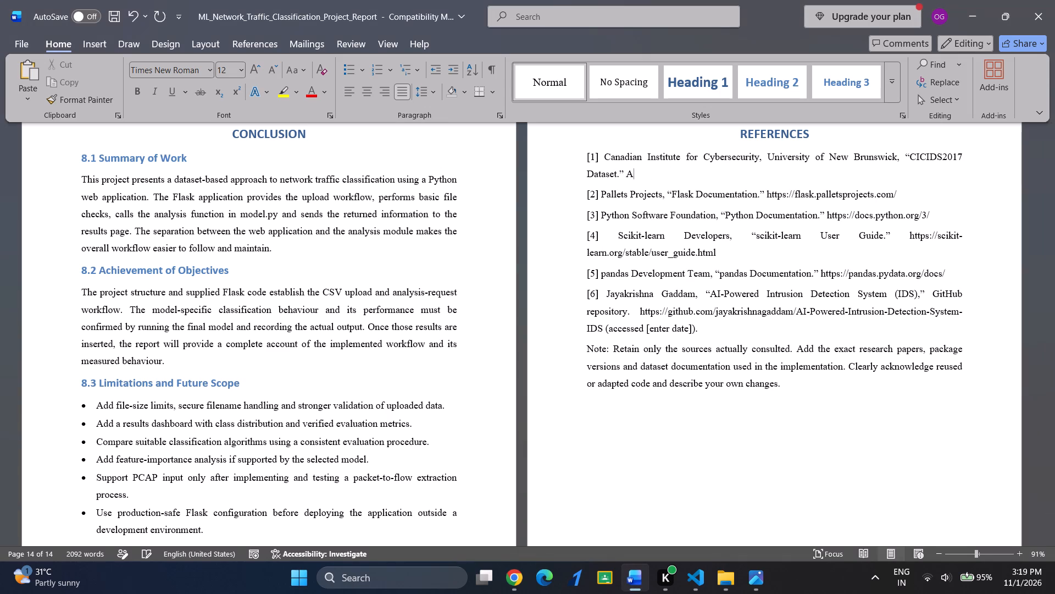
pyautogui.press('BackSpace')
pyautogui.hotkey('ctrl', 'v')
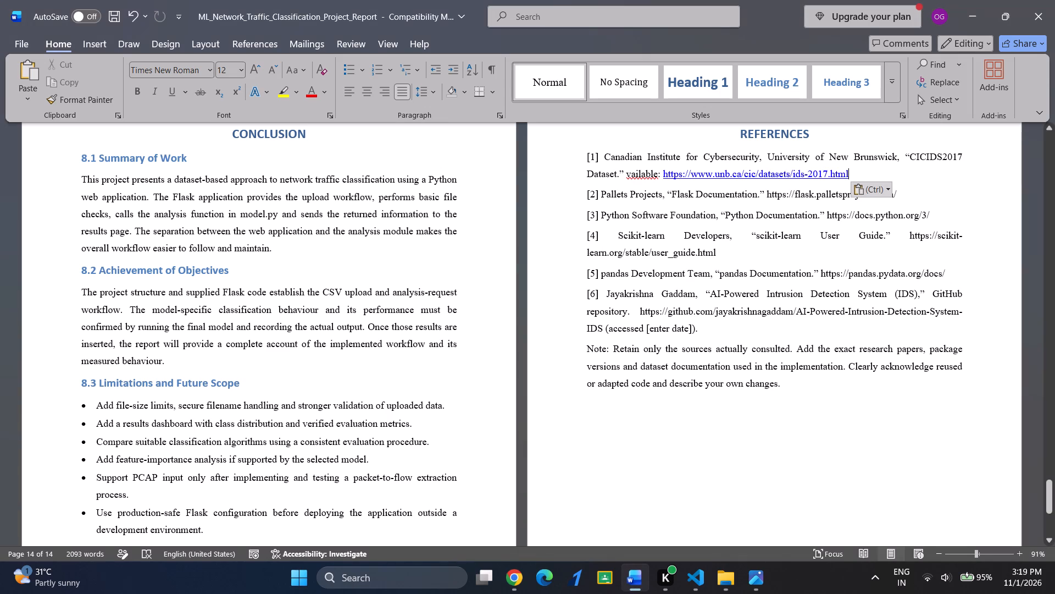
# Add the missing capital A so the word before reference [1]'s link reads "Available:".
pyautogui.click(628, 184)
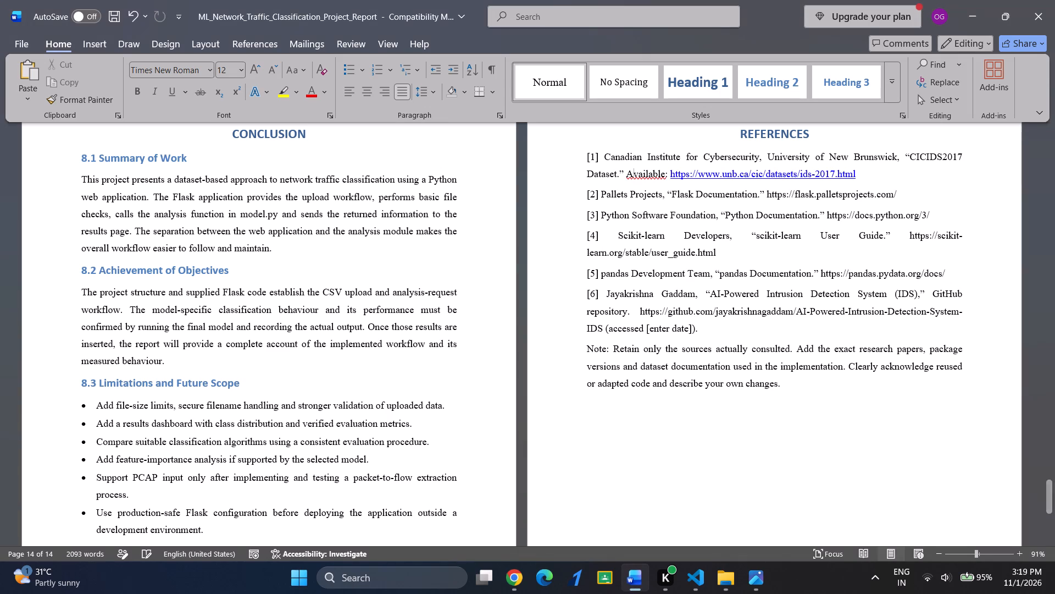
pyautogui.click(642, 173)
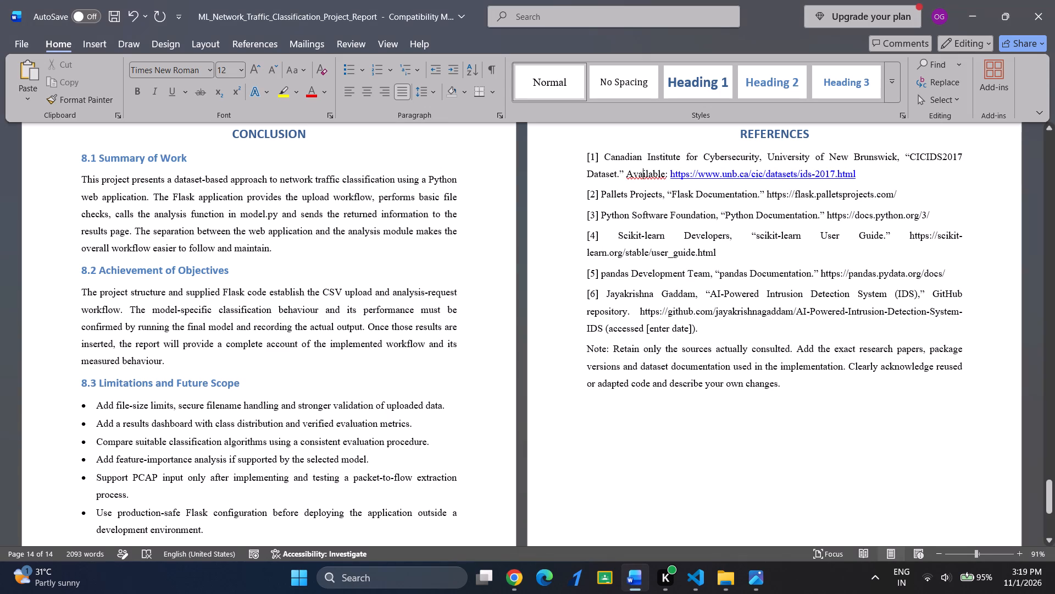
pyautogui.click(665, 171)
pyautogui.press('space')
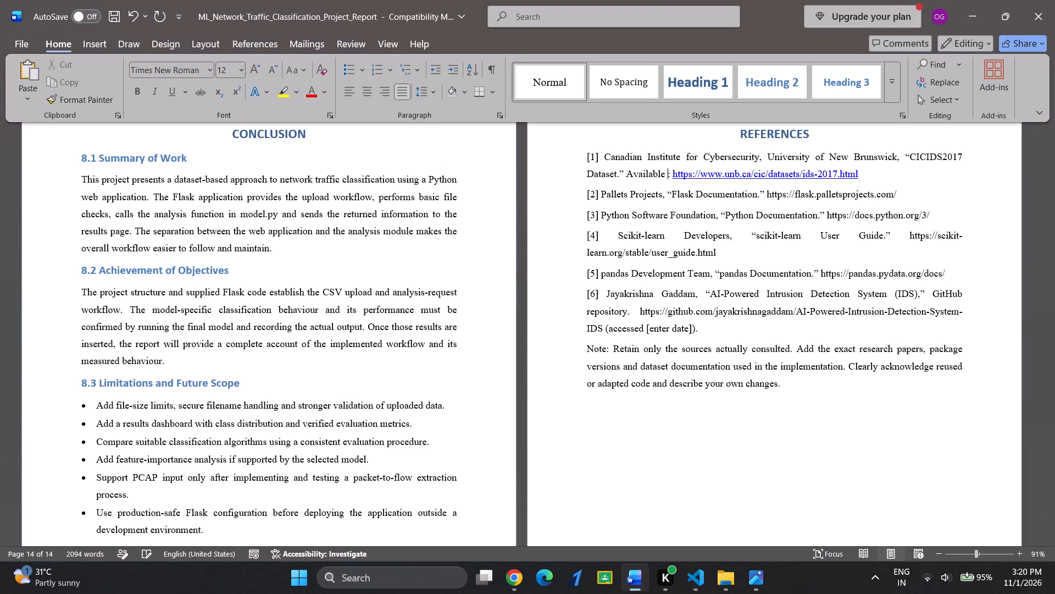
pyautogui.press('BackSpace')
pyautogui.click(682, 254)
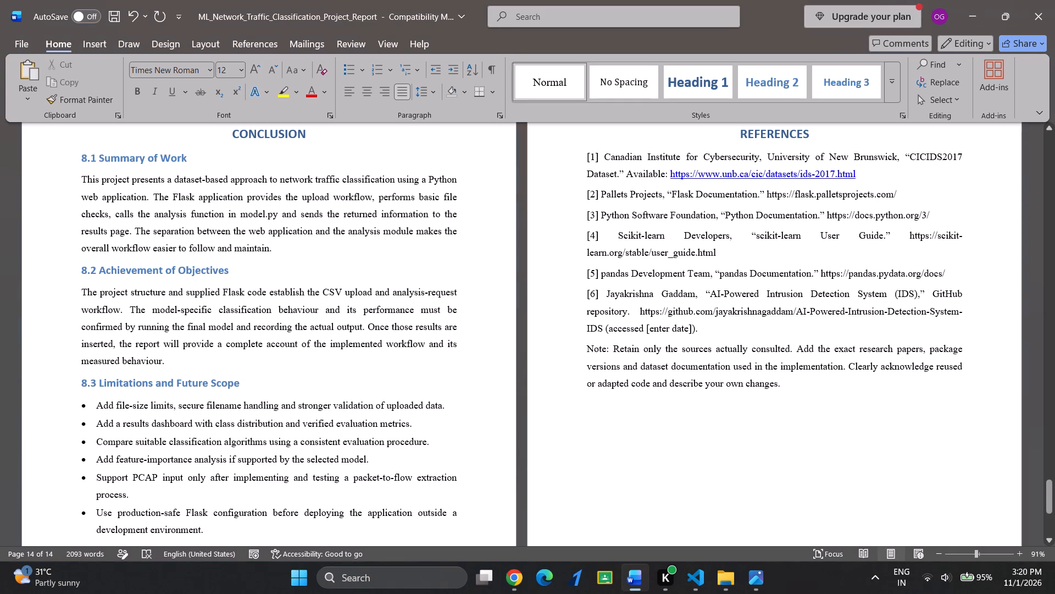
pyautogui.click(658, 201)
pyautogui.click(691, 190)
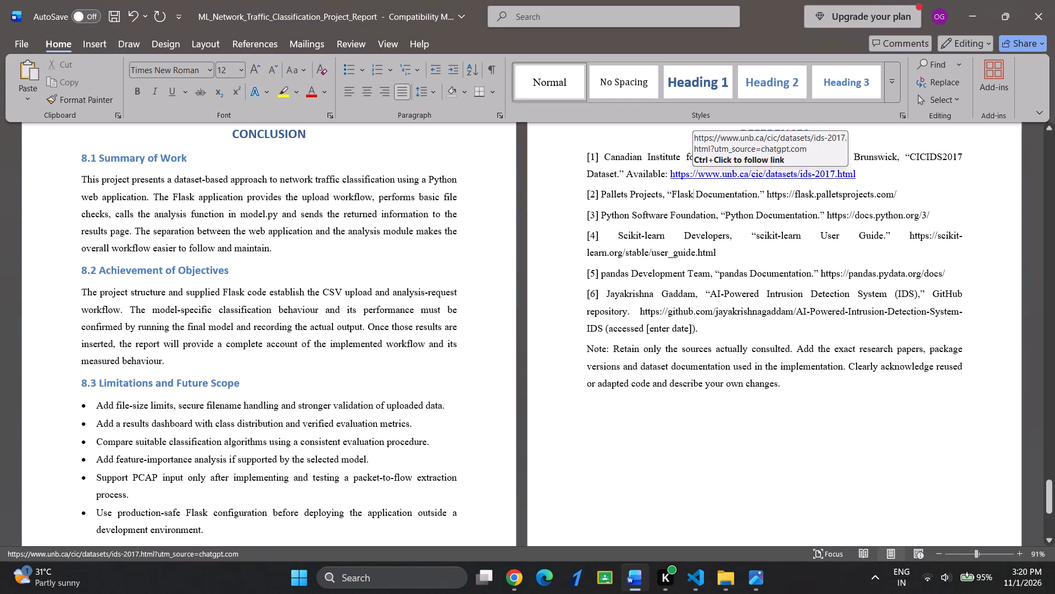
pyautogui.click(779, 195)
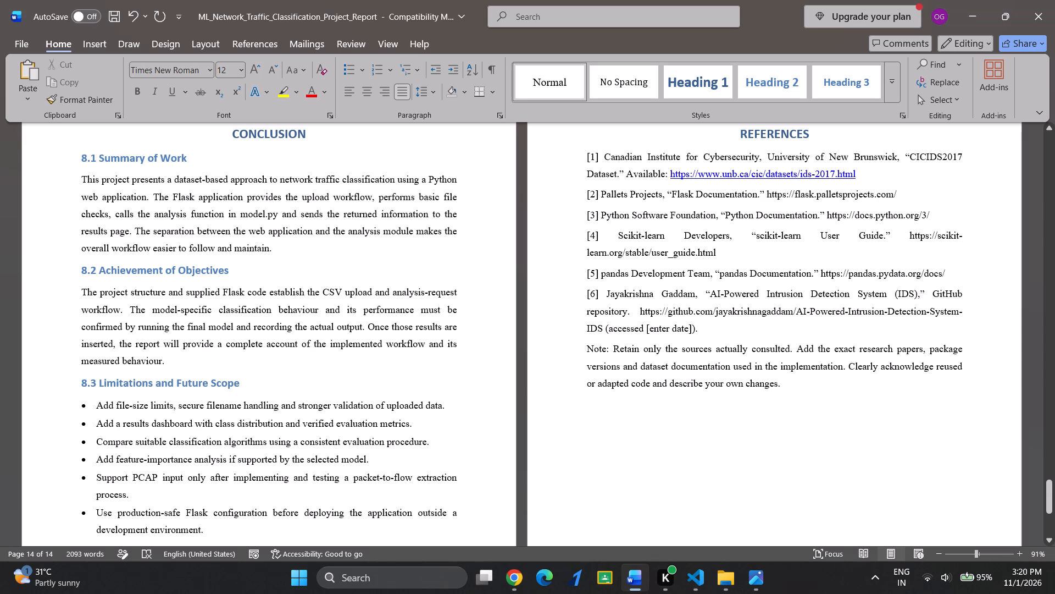
pyautogui.moveTo(769, 185); pyautogui.dragTo(881, 189)
pyautogui.click(881, 189)
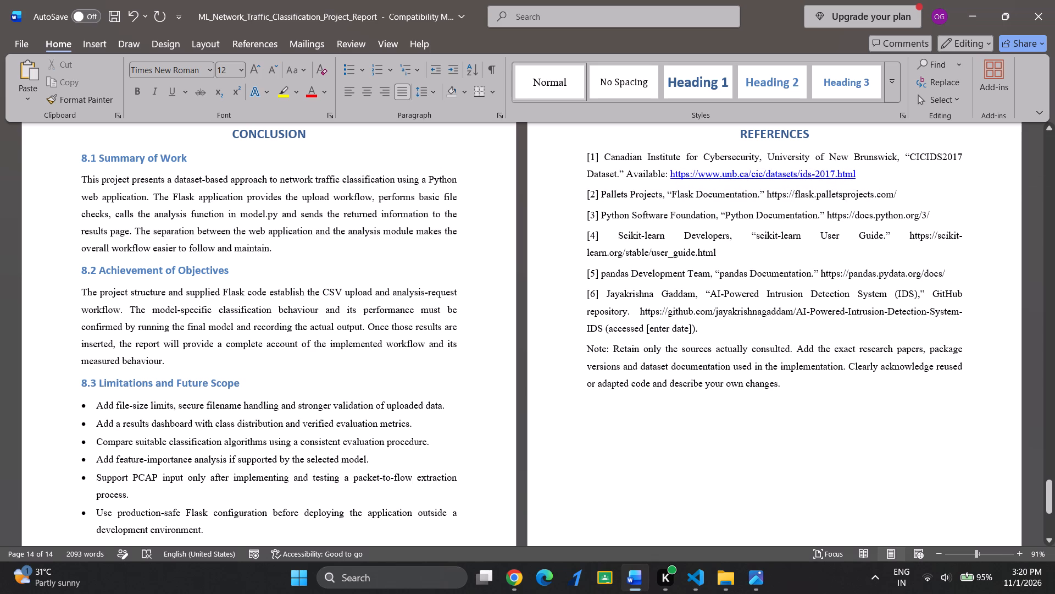
pyautogui.click(894, 195)
pyautogui.moveTo(767, 195); pyautogui.dragTo(896, 166)
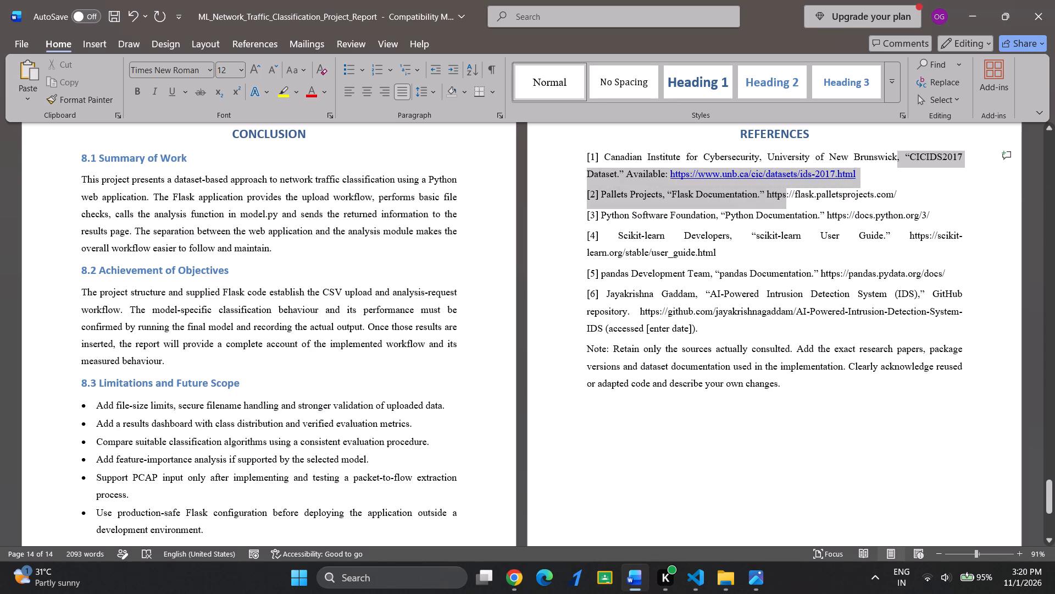
pyautogui.moveTo(896, 166); pyautogui.dragTo(897, 197)
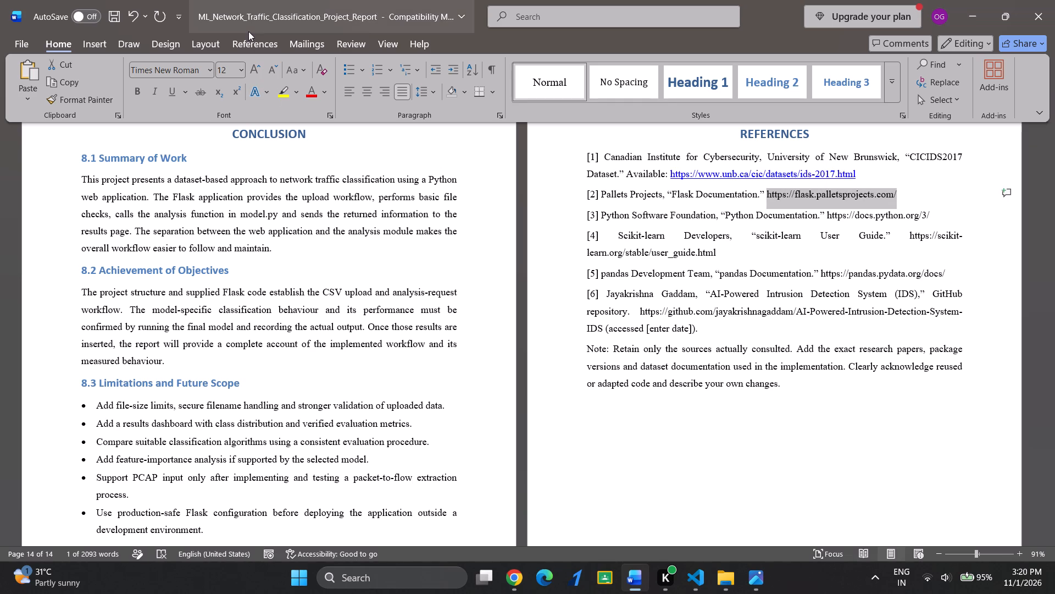
pyautogui.click(193, 44)
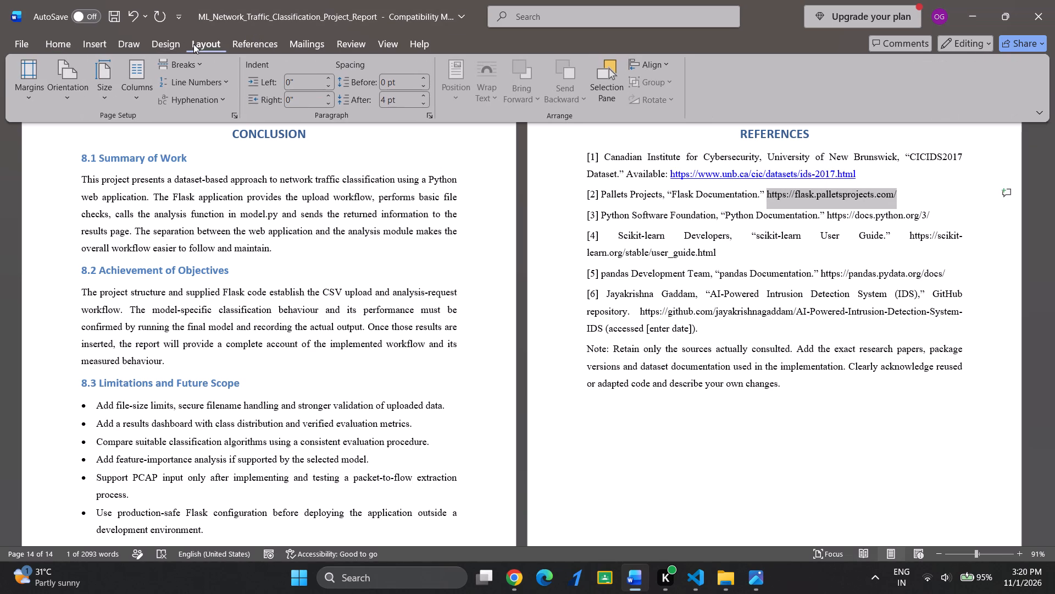
pyautogui.click(173, 46)
pyautogui.click(113, 45)
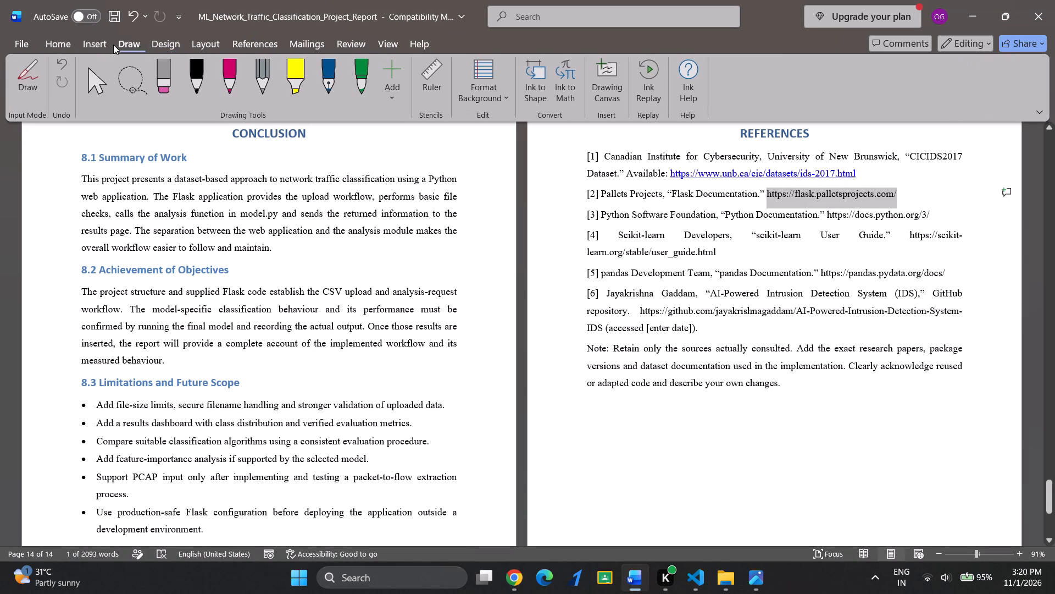
pyautogui.click(94, 46)
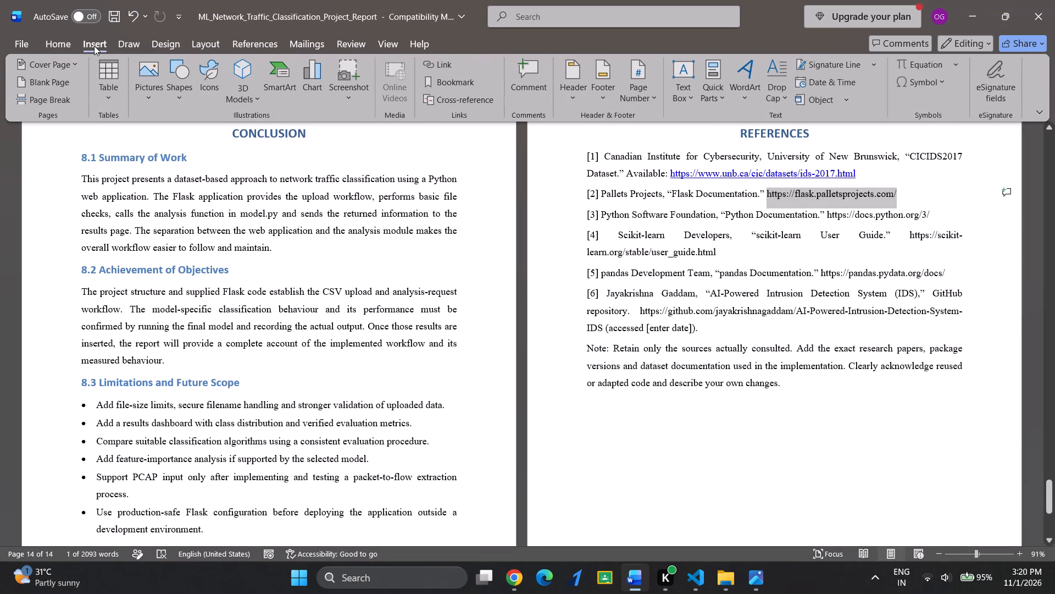
pyautogui.click(452, 65)
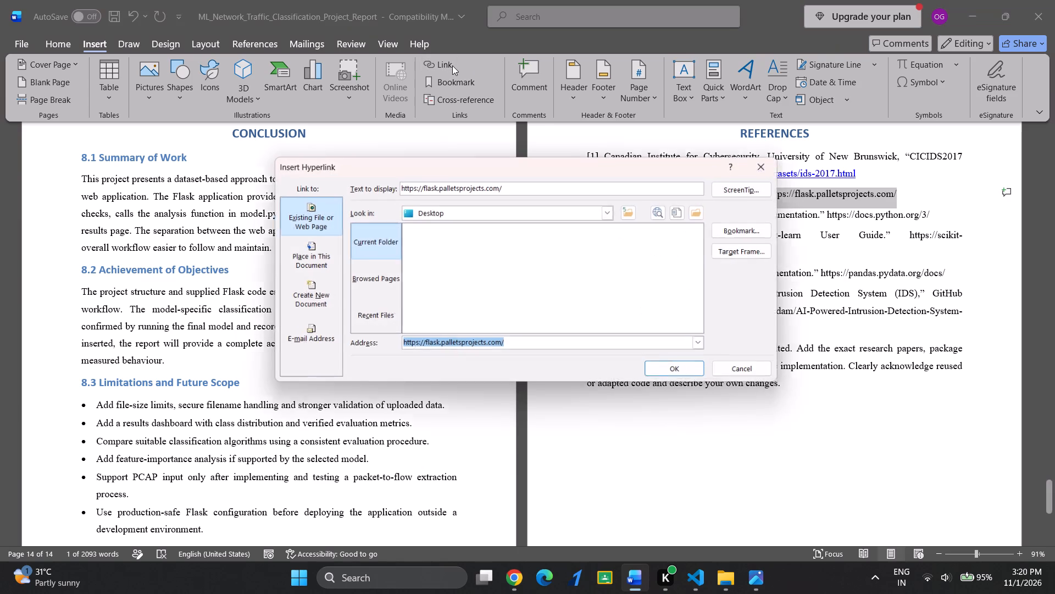
pyautogui.click(525, 349)
pyautogui.hotkey('ctrl', 'z')
pyautogui.hotkey('ctrl', 'a')
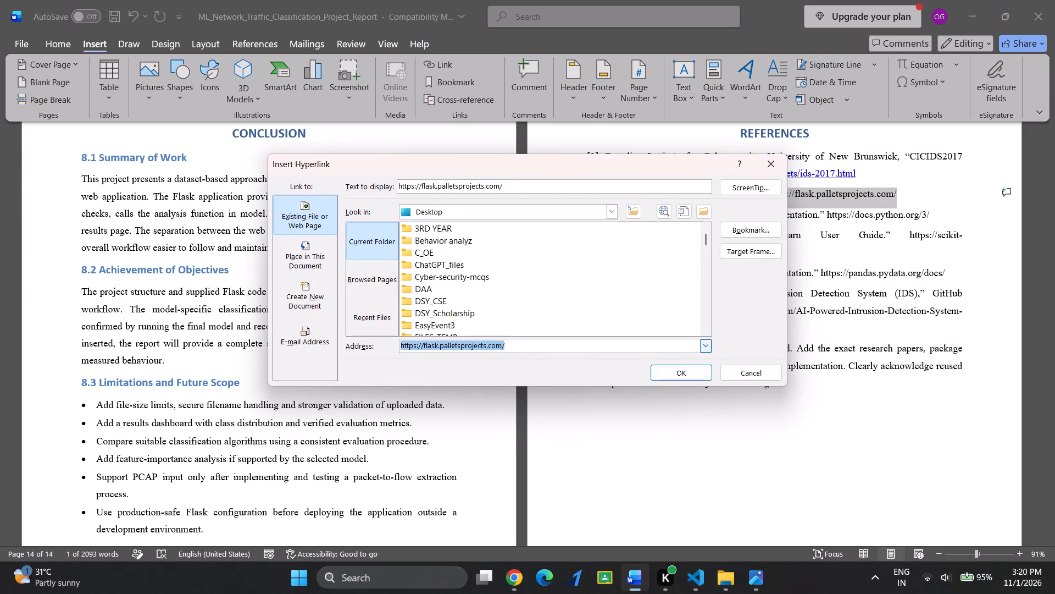
pyautogui.hotkey('ctrl', 'v')
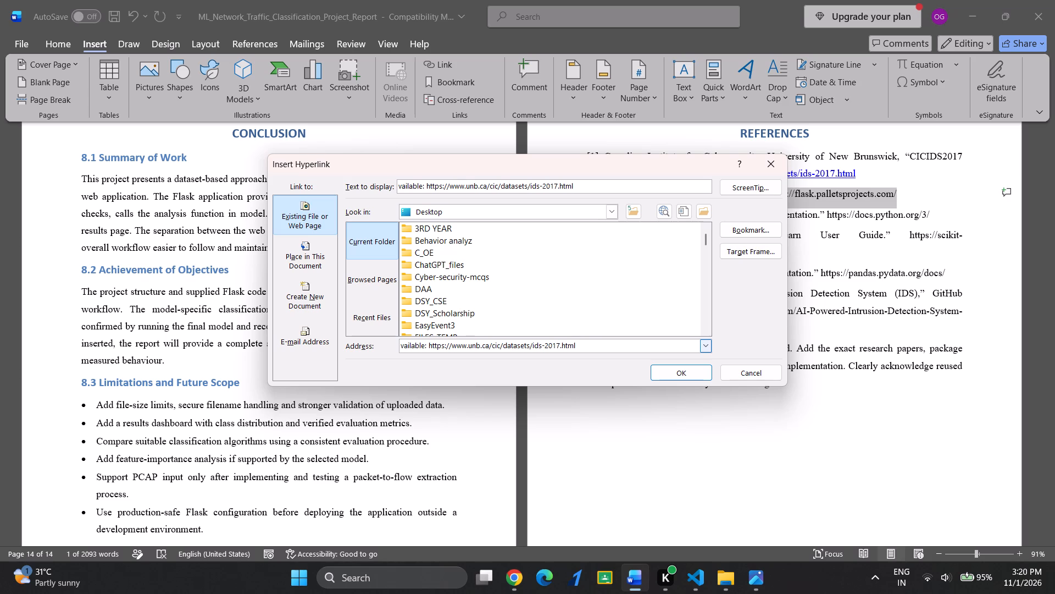
pyautogui.hotkey('ctrl', 'z')
pyautogui.click(669, 378)
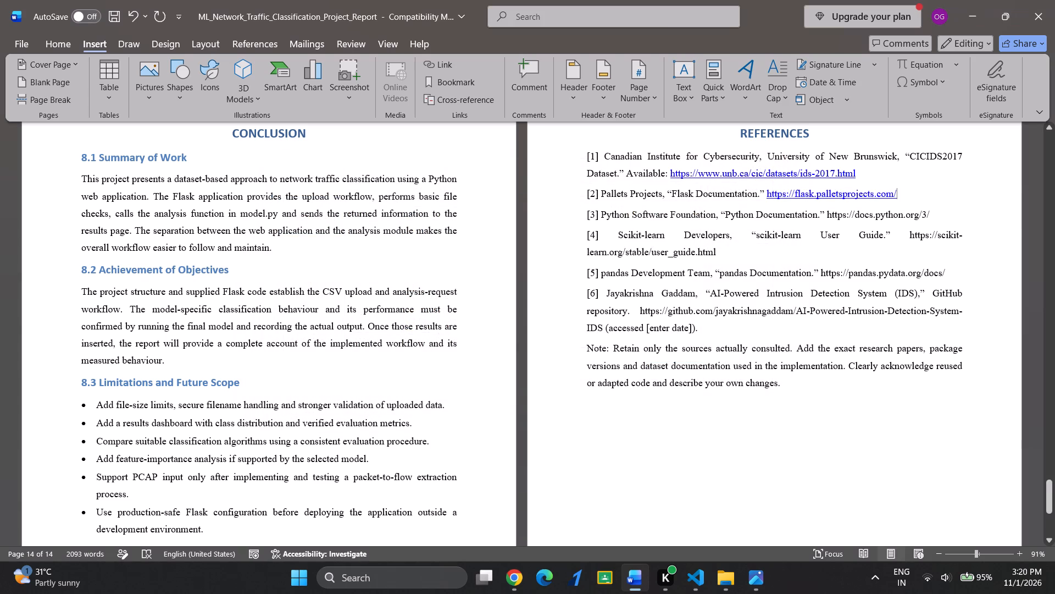
pyautogui.moveTo(828, 217); pyautogui.dragTo(931, 217)
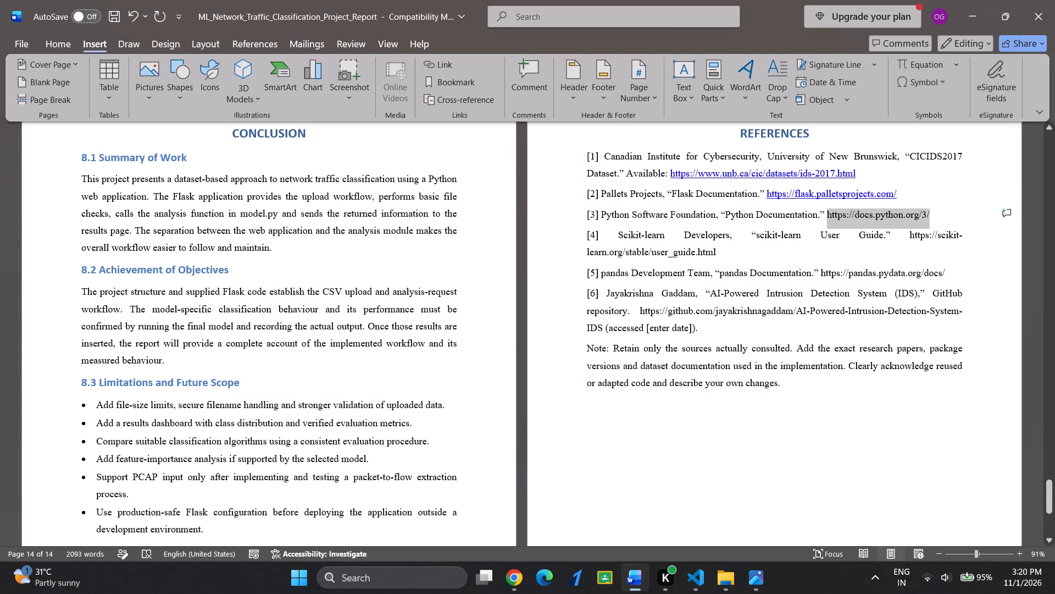
pyautogui.moveTo(931, 217); pyautogui.dragTo(934, 217)
pyautogui.moveTo(934, 217); pyautogui.dragTo(935, 217)
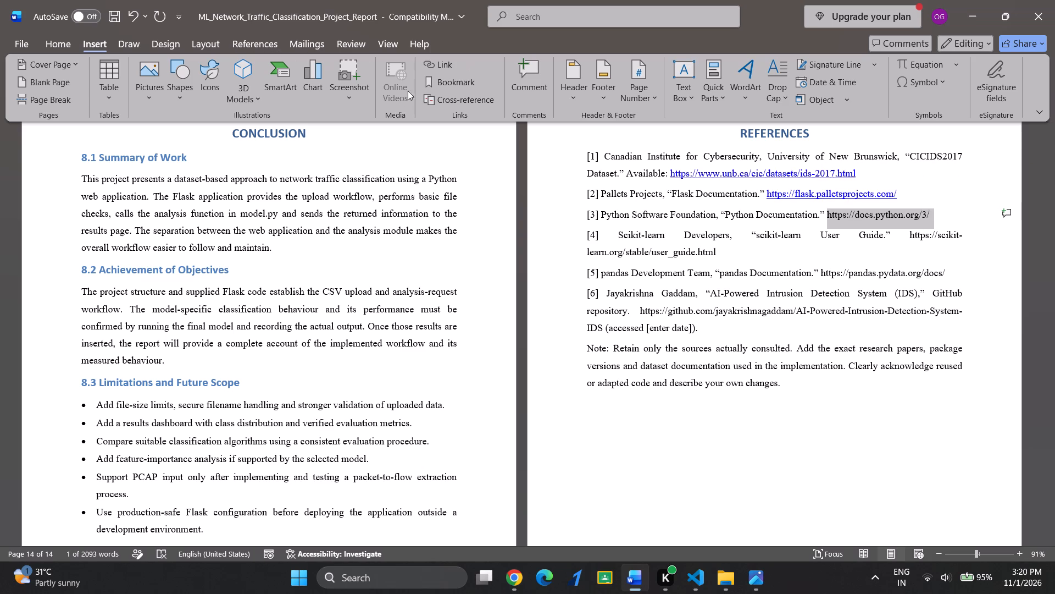
pyautogui.click(434, 65)
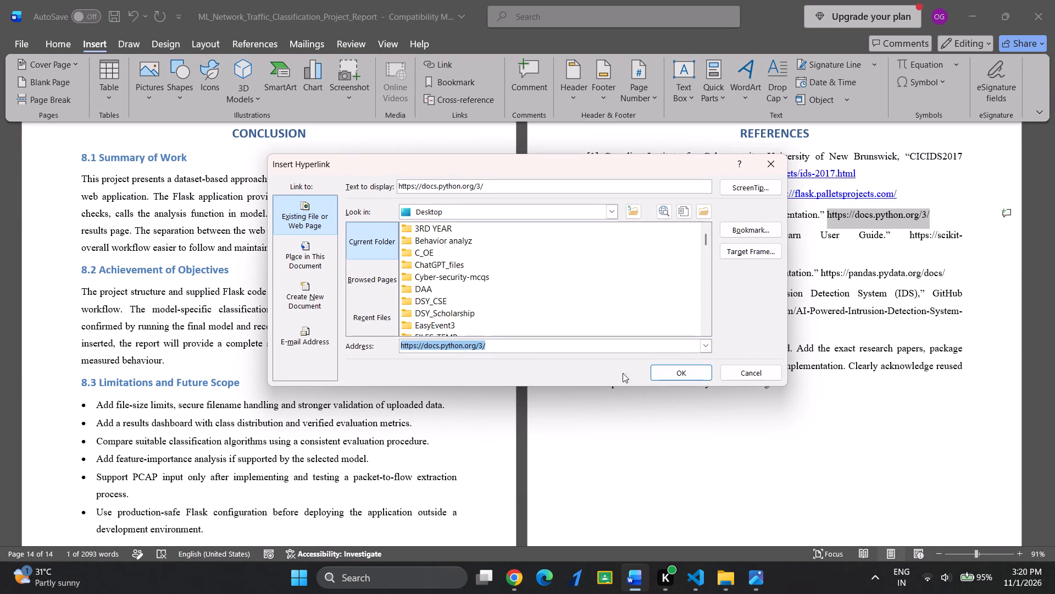
pyautogui.click(675, 371)
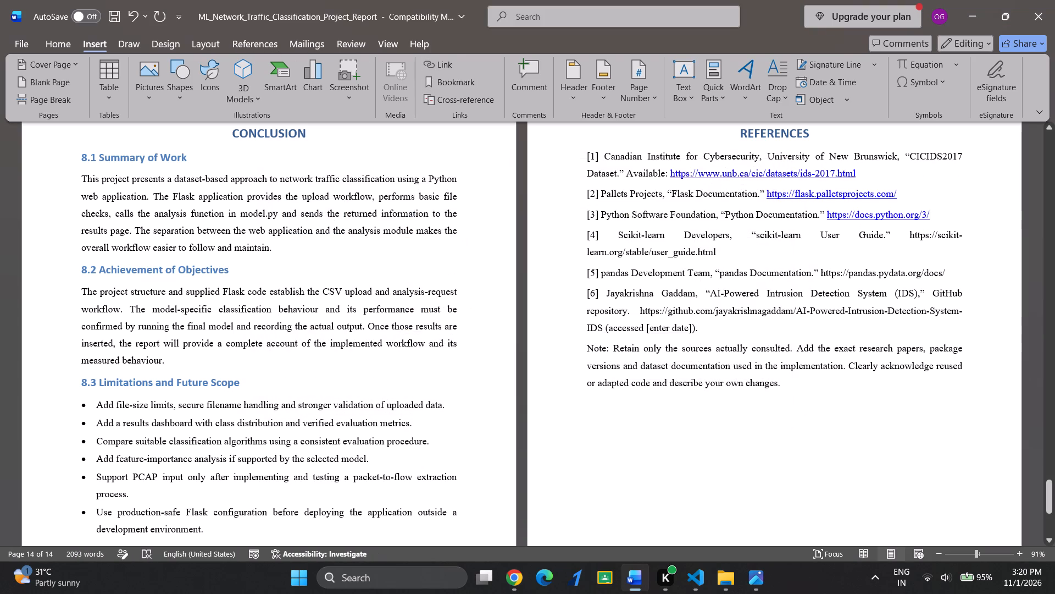
pyautogui.click(592, 236)
pyautogui.click(614, 231)
pyautogui.click(913, 234)
pyautogui.moveTo(909, 234); pyautogui.dragTo(797, 267)
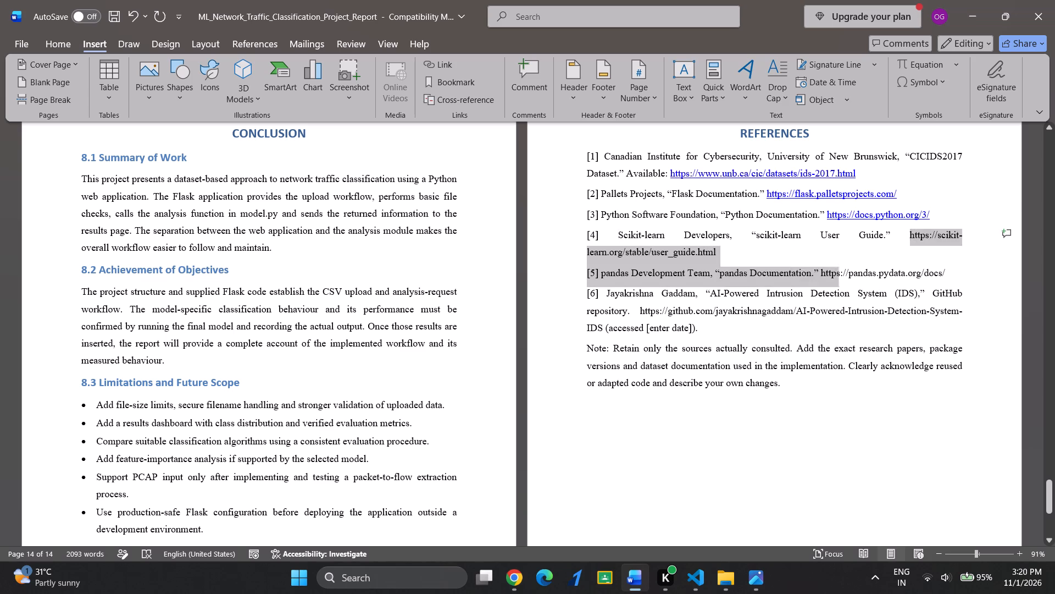
pyautogui.moveTo(797, 267); pyautogui.dragTo(718, 256)
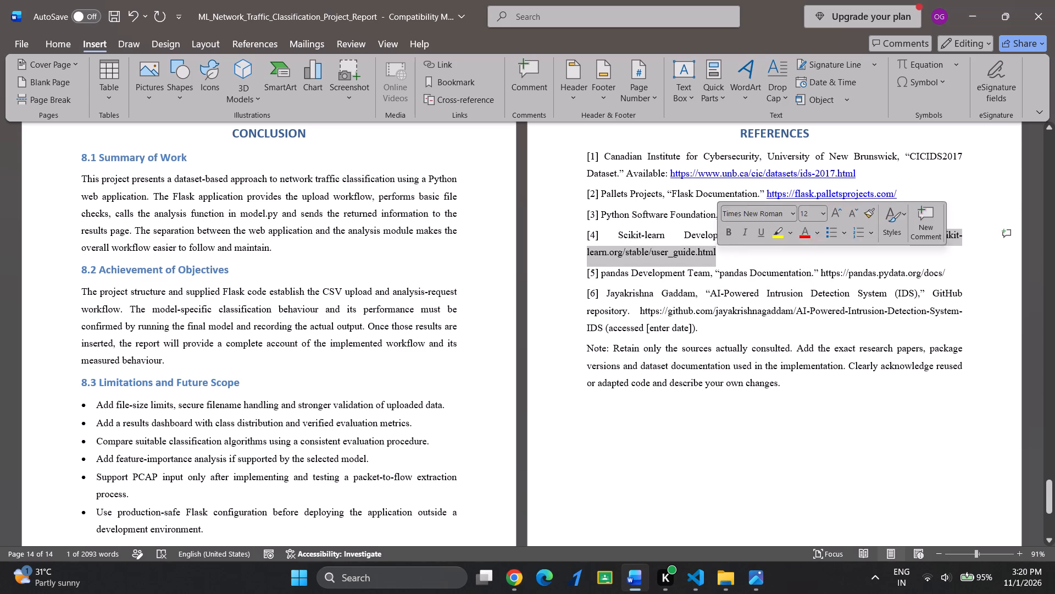
pyautogui.click(425, 66)
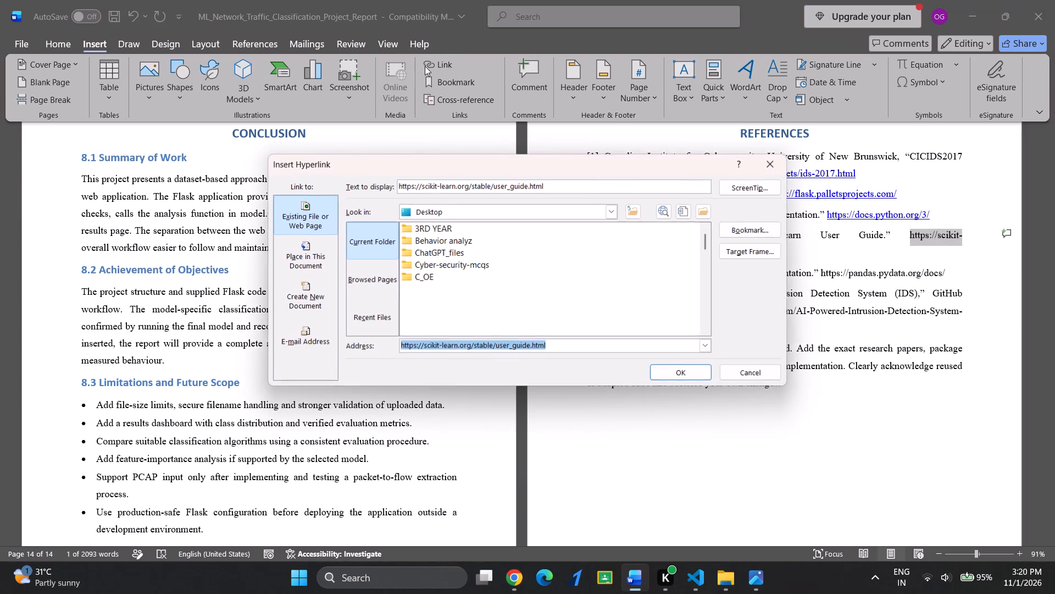
pyautogui.click(686, 372)
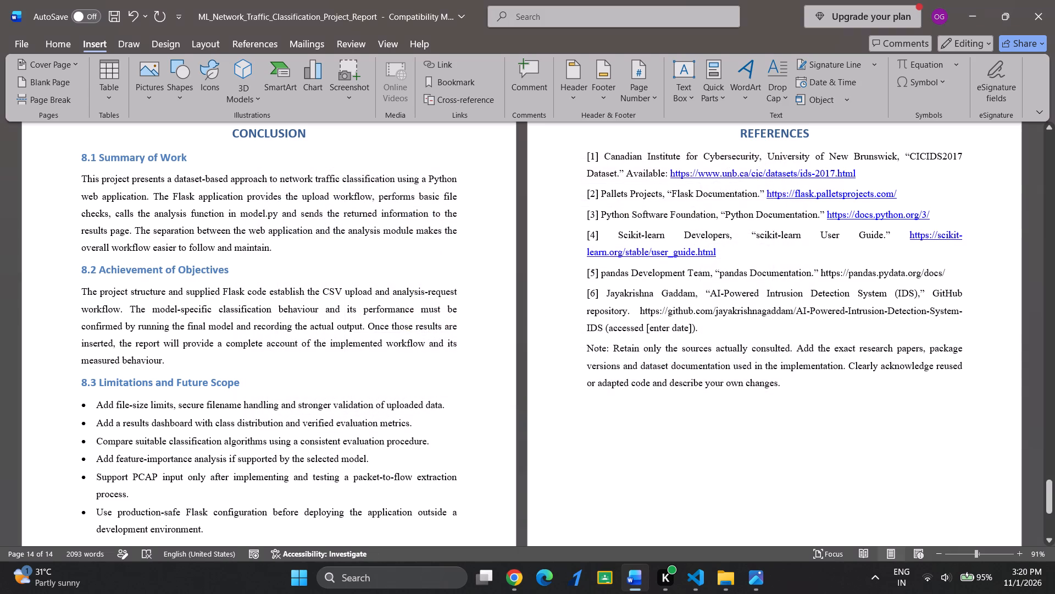
pyautogui.click(815, 271)
pyautogui.moveTo(821, 272); pyautogui.dragTo(864, 269)
pyautogui.moveTo(864, 269); pyautogui.dragTo(947, 275)
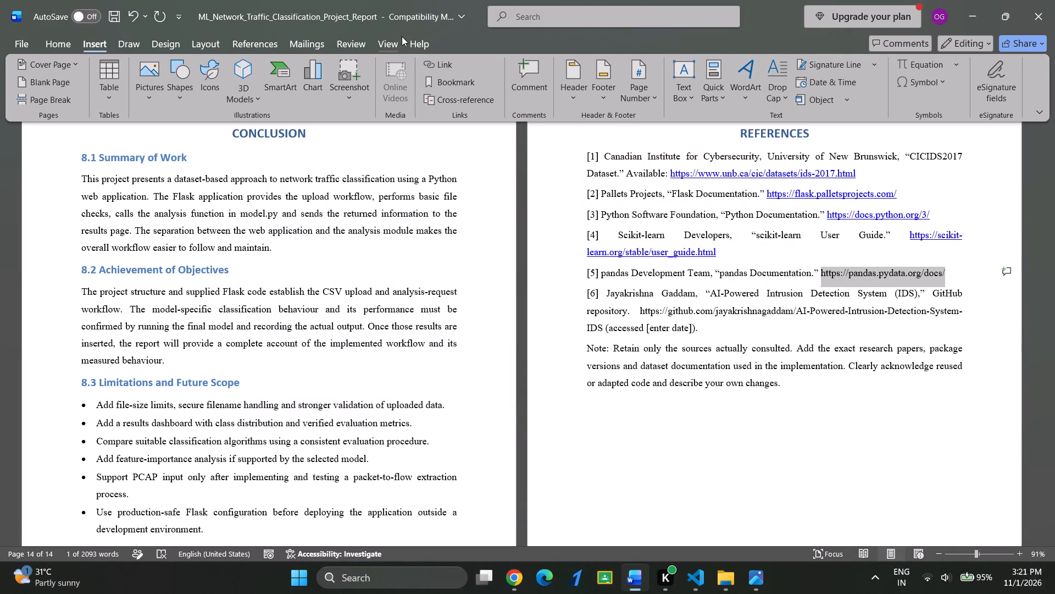
pyautogui.click(446, 57)
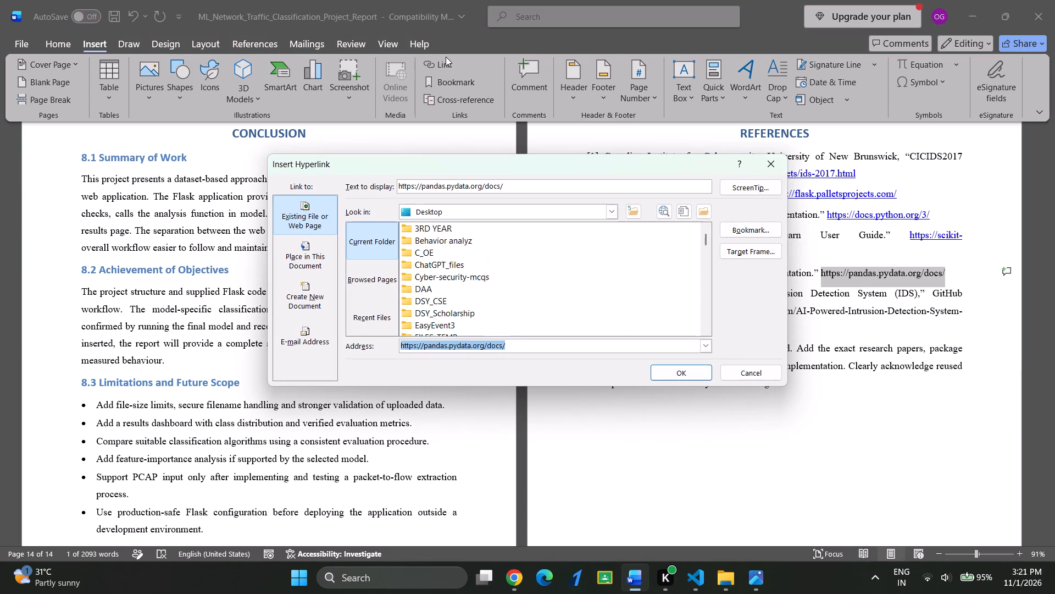
pyautogui.click(681, 375)
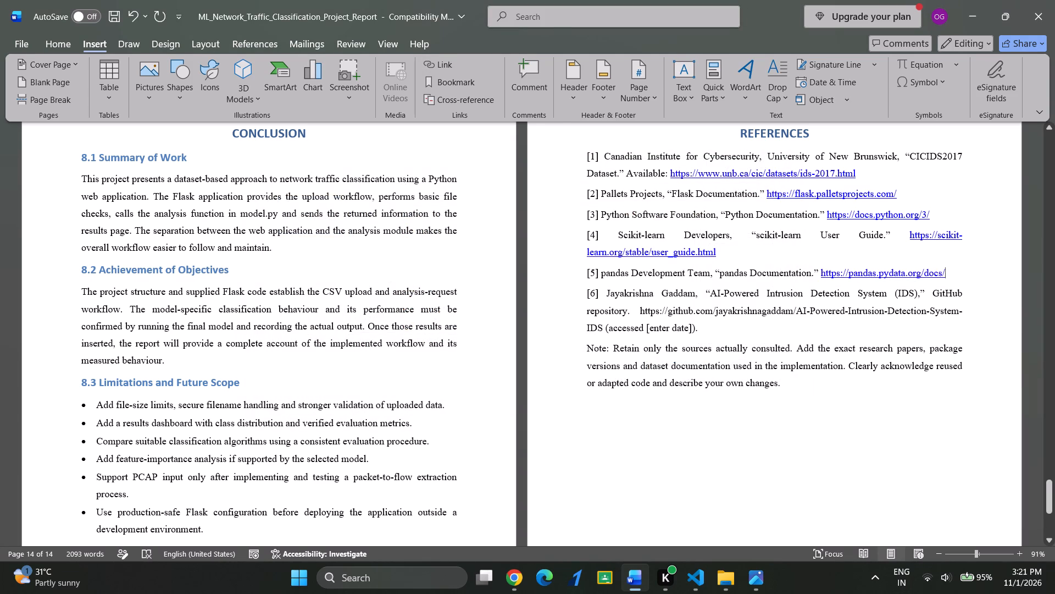
# Delete the whole reference [6] entry for the GitHub repository, including its "accessed [enter date]" placeholder.
pyautogui.click(712, 329)
pyautogui.moveTo(712, 329); pyautogui.dragTo(694, 327)
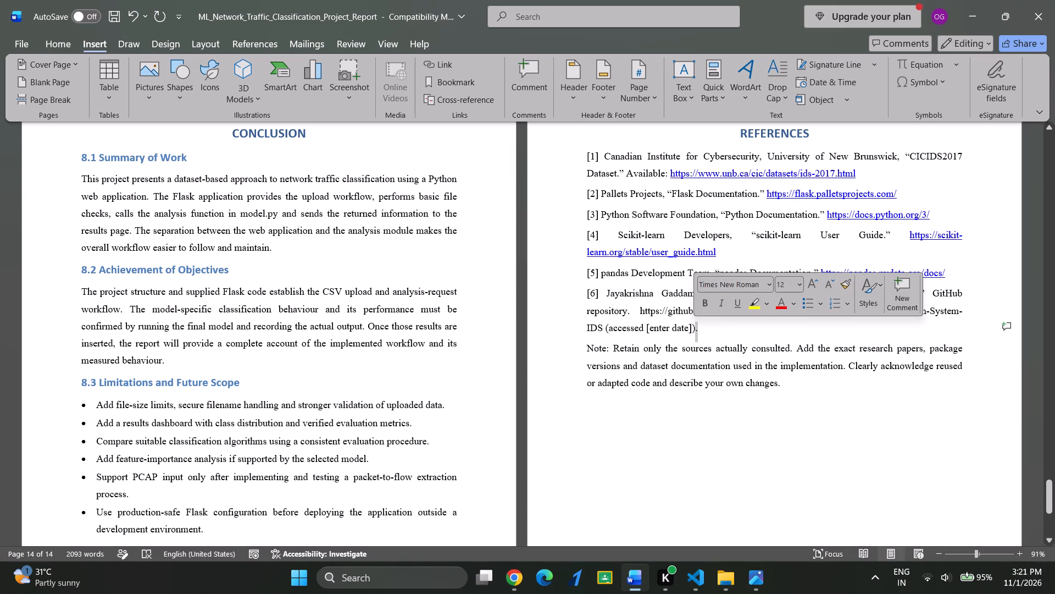
pyautogui.click(707, 329)
pyautogui.moveTo(717, 329); pyautogui.dragTo(614, 300)
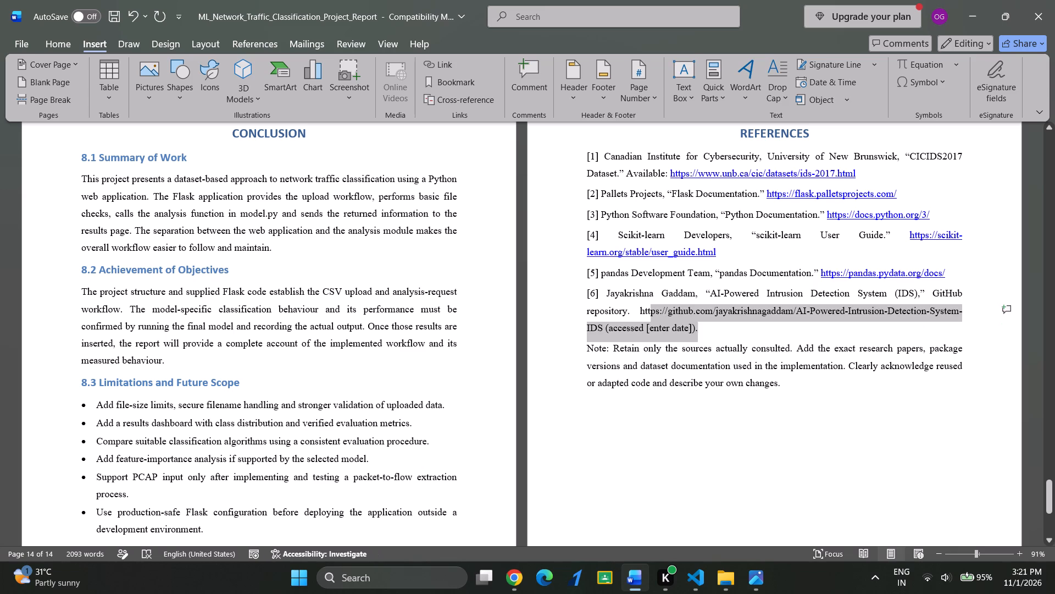
pyautogui.moveTo(614, 300); pyautogui.dragTo(578, 293)
pyautogui.press('BackSpace')
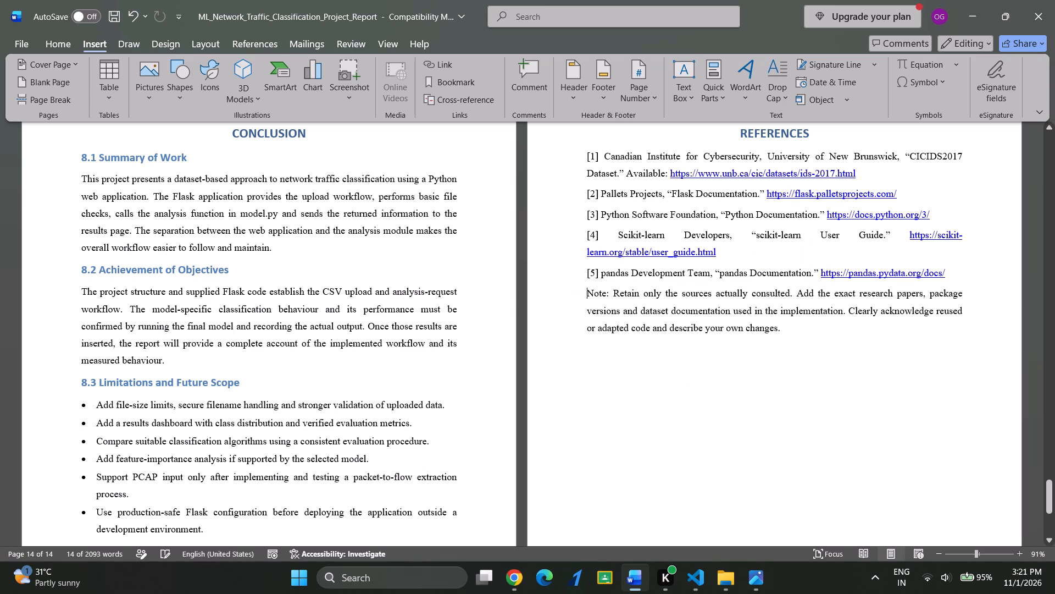
# Switch to ChatGPT and copy the whole [7] entry for the 2018 ICISSP paper from the suggested references.
pyautogui.click(521, 579)
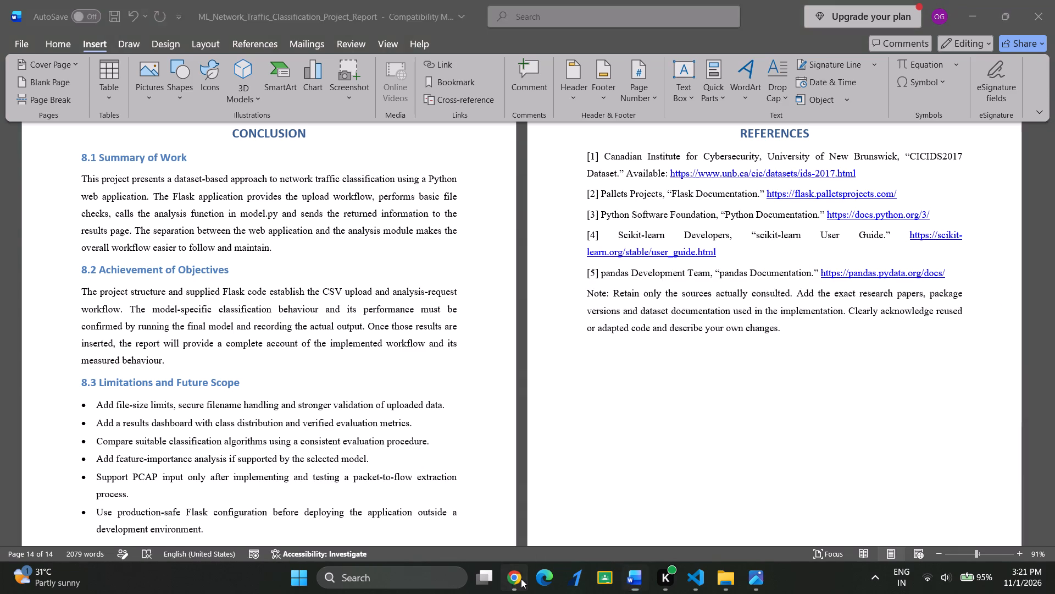
pyautogui.scroll(-1, 519, 424)
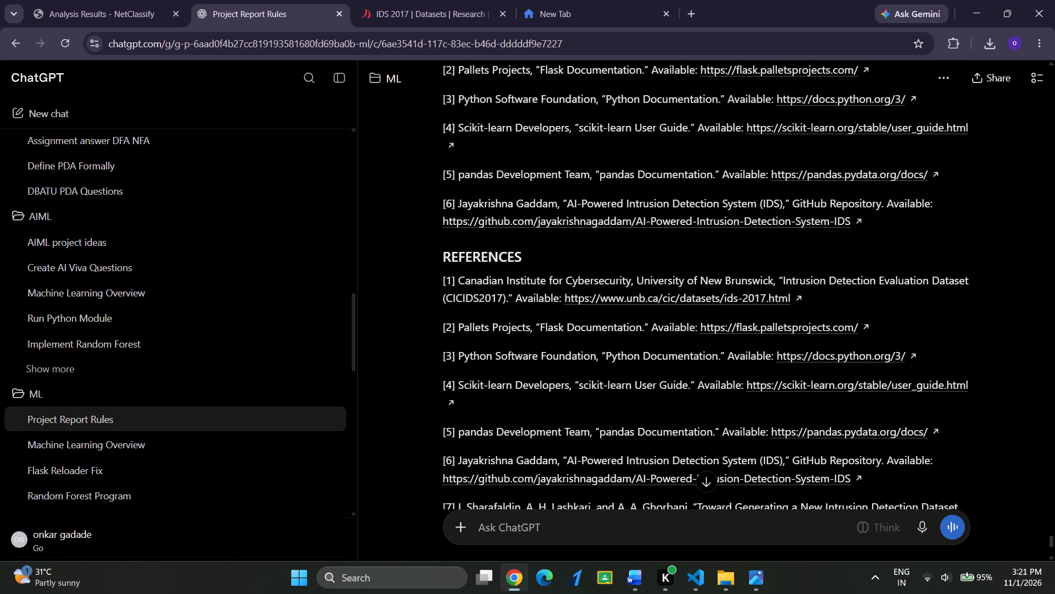
pyautogui.scroll(-1, 519, 424)
pyautogui.moveTo(436, 424); pyautogui.dragTo(493, 438)
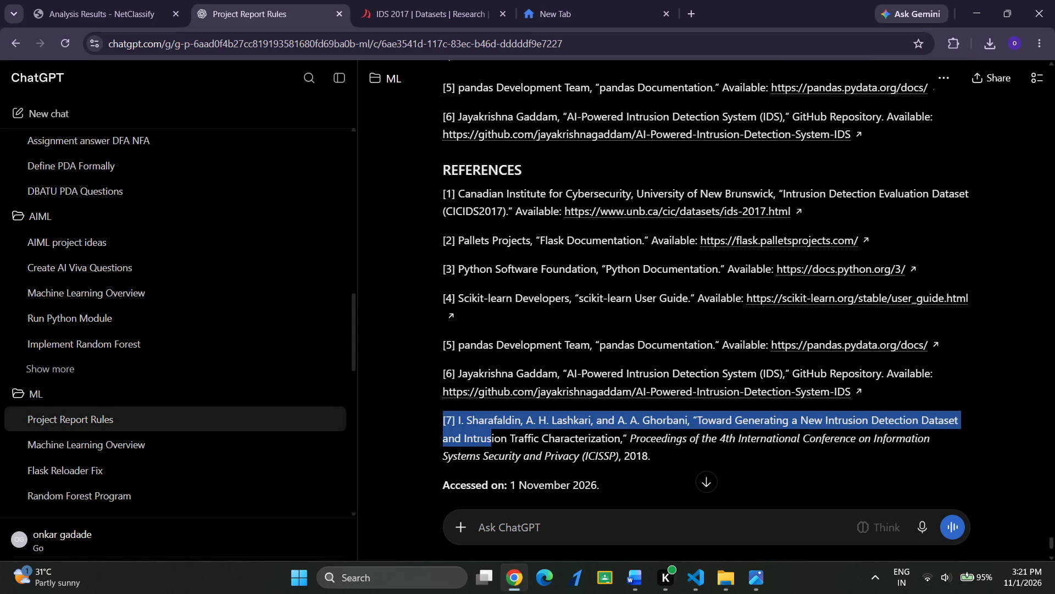
pyautogui.moveTo(493, 438); pyautogui.dragTo(556, 458)
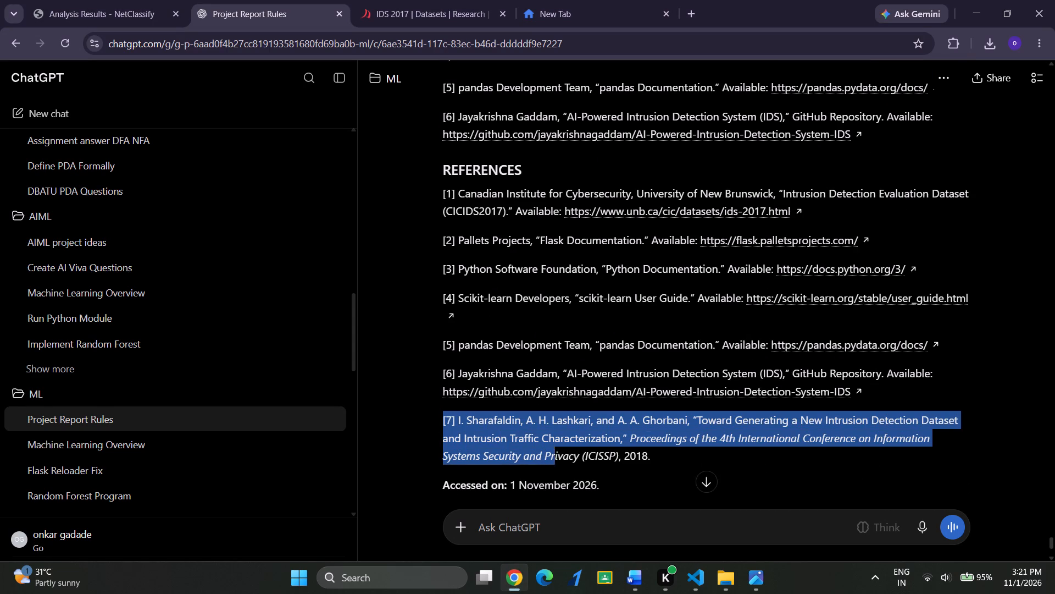
pyautogui.moveTo(556, 458); pyautogui.dragTo(760, 451)
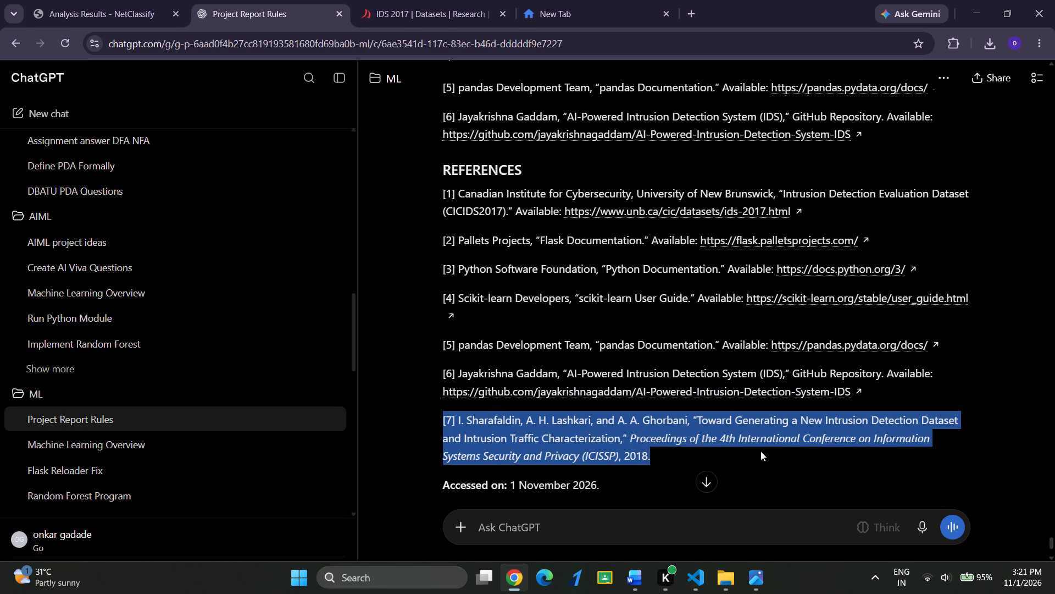
pyautogui.hotkey('ctrl', 'c')
pyautogui.scroll(-1, 760, 451)
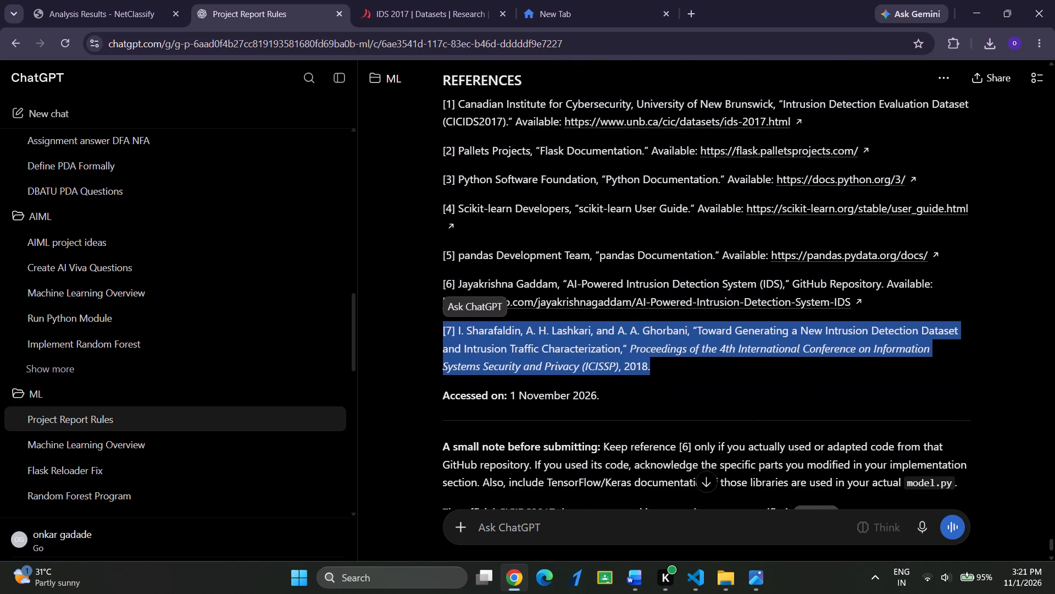
pyautogui.scroll(-1, 760, 451)
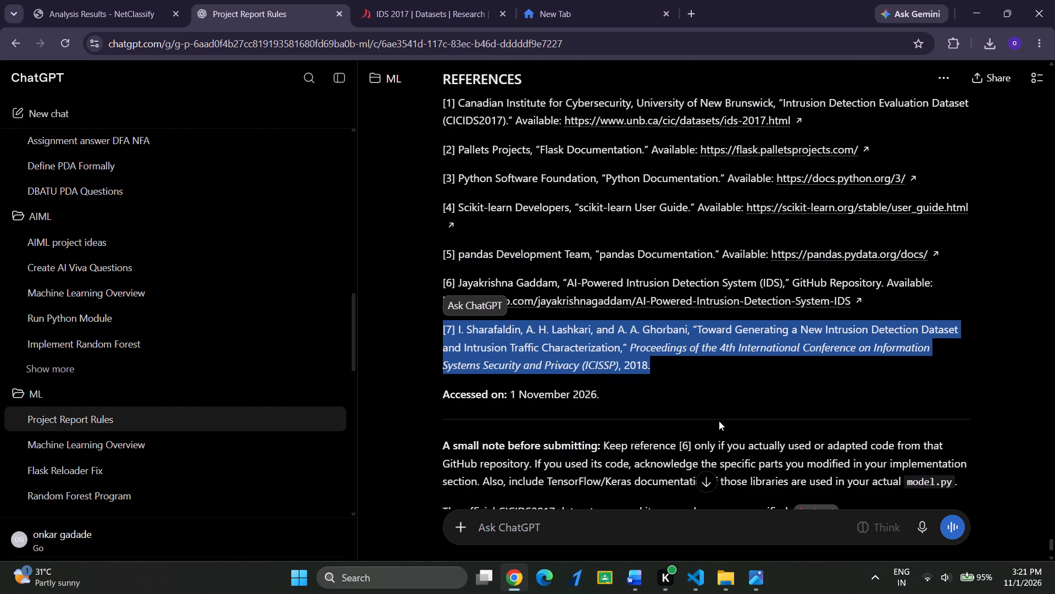
pyautogui.hotkey('ctrl', 'c')
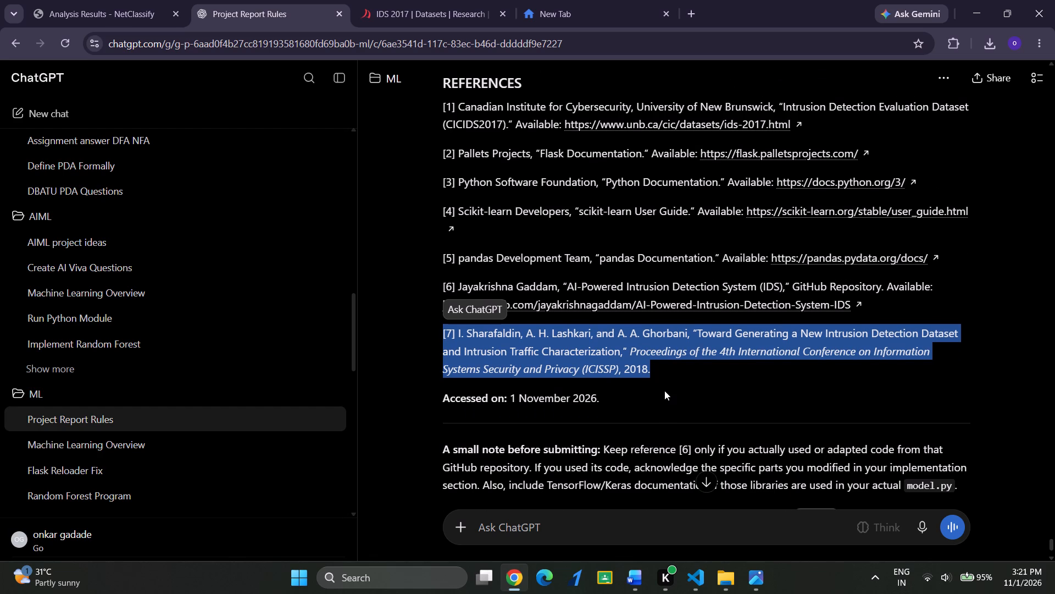
# Back in the Word report, delete the "Note: Retain only the sources actually consulted" paragraph below the references.
pyautogui.click(642, 579)
pyautogui.click(797, 329)
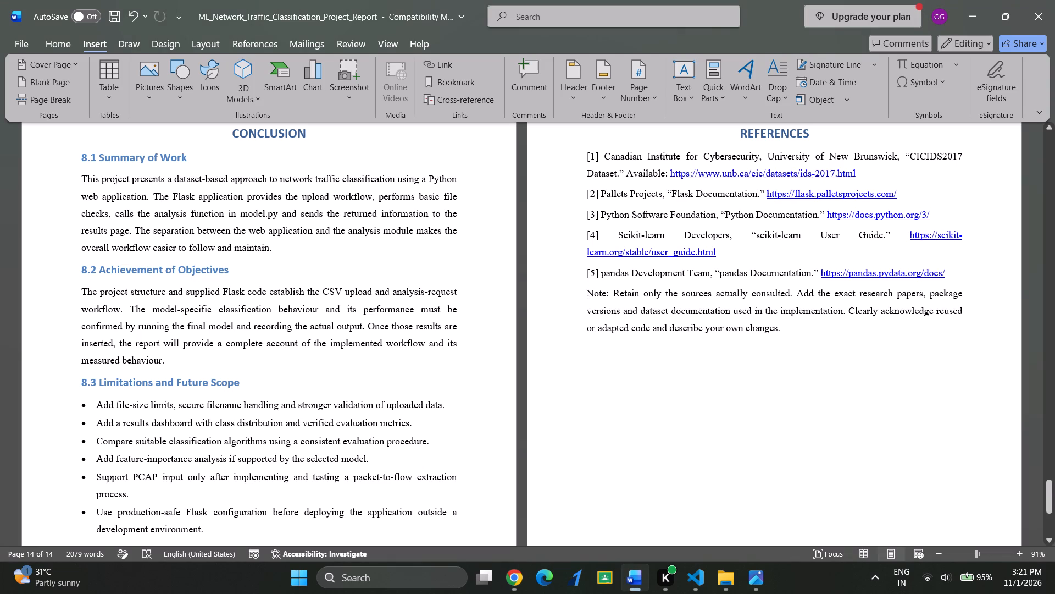
pyautogui.moveTo(797, 329); pyautogui.dragTo(765, 323)
pyautogui.click(765, 323)
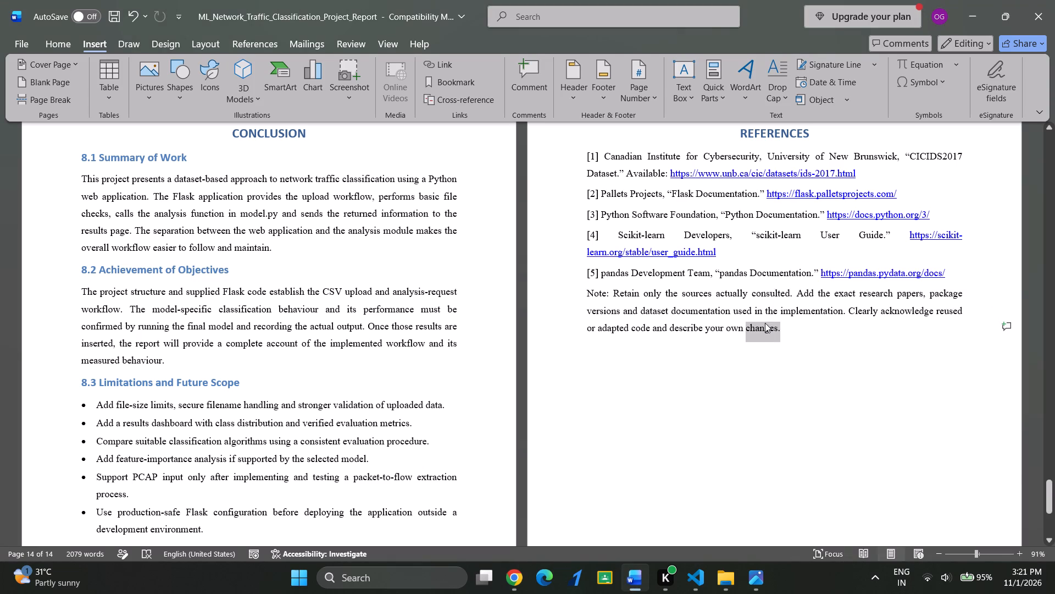
pyautogui.moveTo(804, 326); pyautogui.dragTo(723, 312)
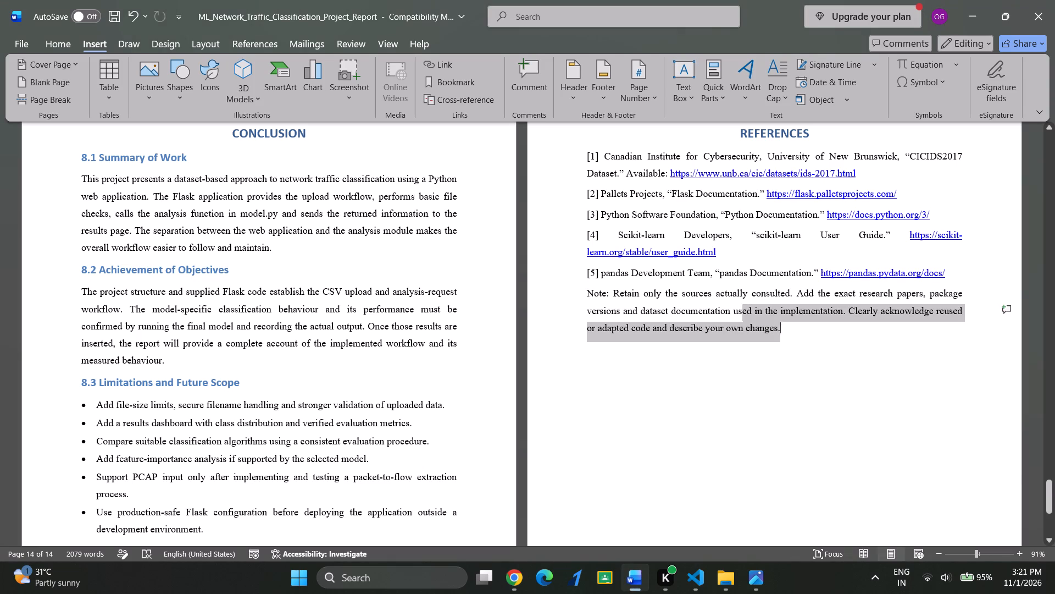
pyautogui.moveTo(723, 312); pyautogui.dragTo(604, 293)
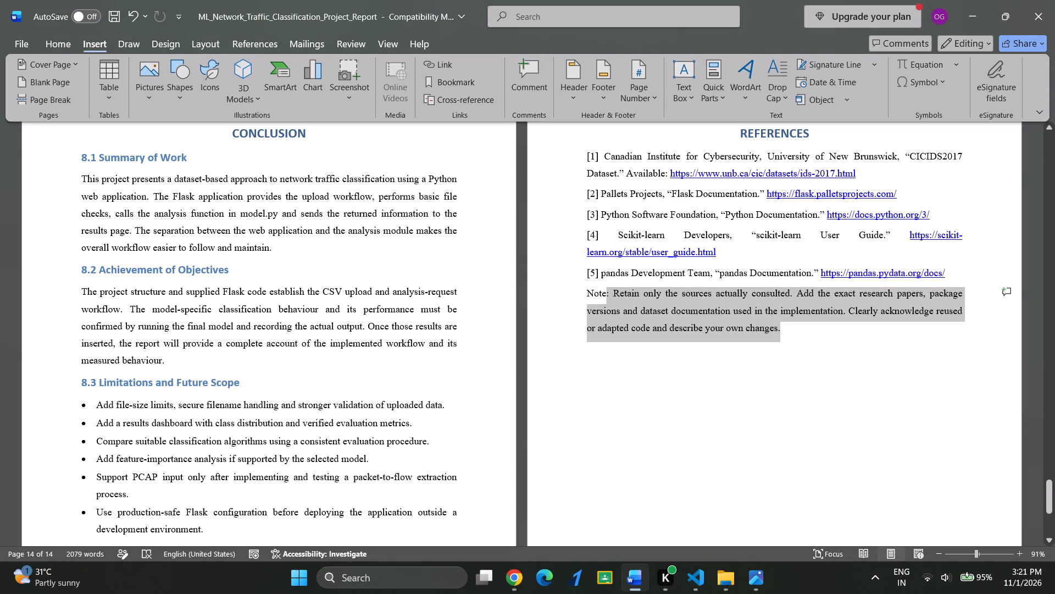
pyautogui.moveTo(604, 293); pyautogui.dragTo(590, 291)
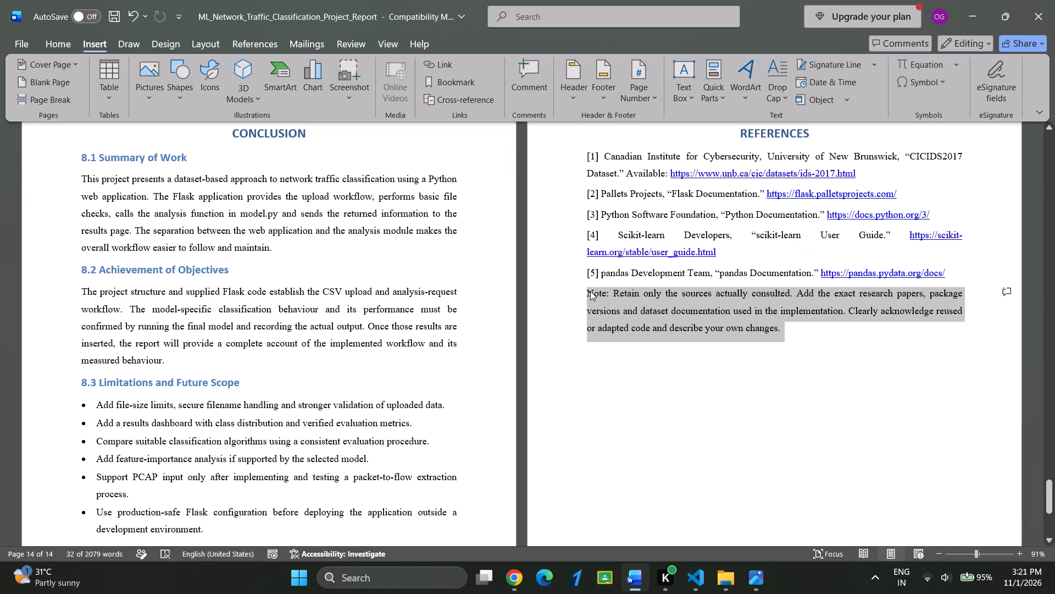
pyautogui.hotkey('ctrl', 'c')
pyautogui.press('BackSpace')
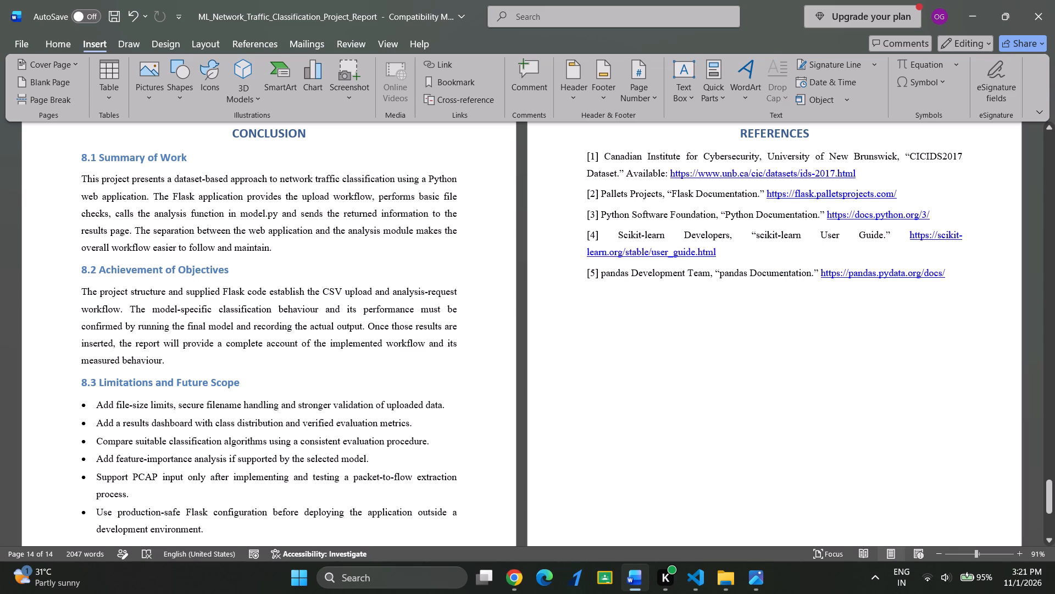
# Add reference [6] below [5] with the copied ICISSP paper entry from the clipboard history, removing its duplicate "[7]" number.
pyautogui.click(967, 272)
pyautogui.press('Return')
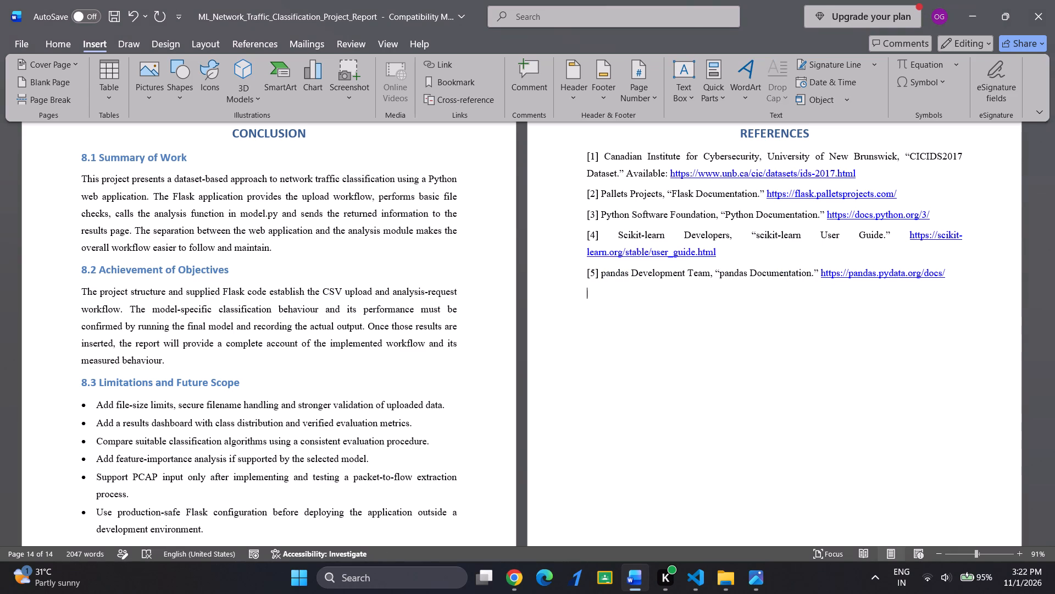
pyautogui.write('[6]')
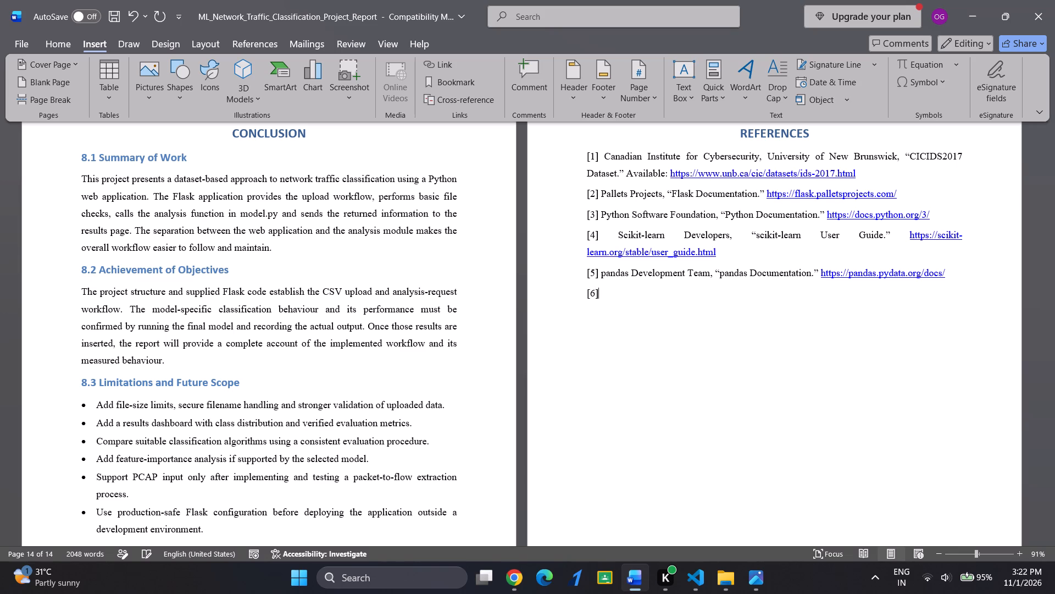
pyautogui.press('space')
pyautogui.press('super+v')
pyautogui.press('Down')
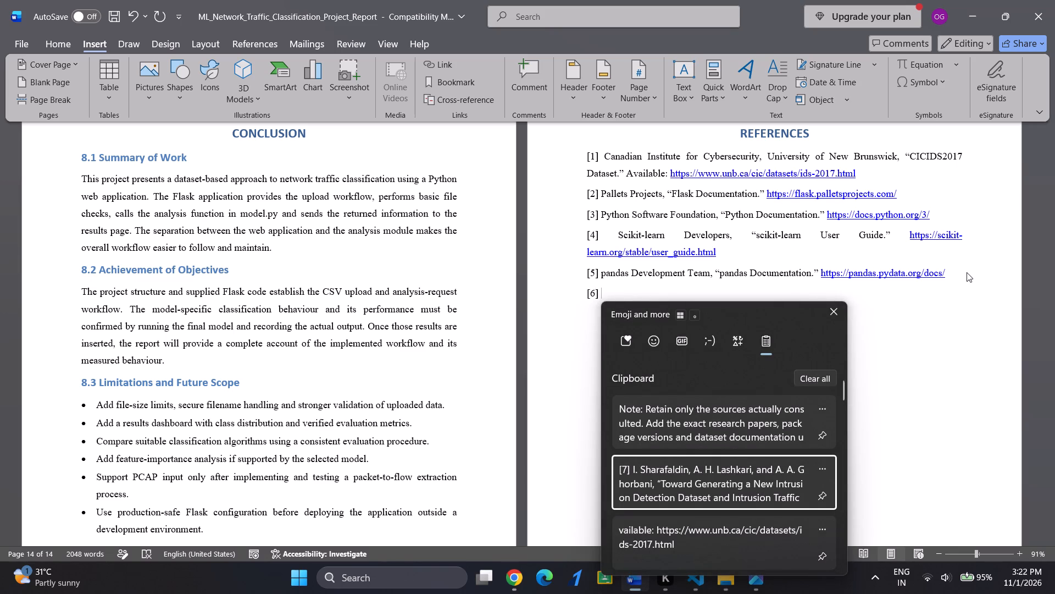
pyautogui.press('Return')
pyautogui.hotkey('ctrl', 'v')
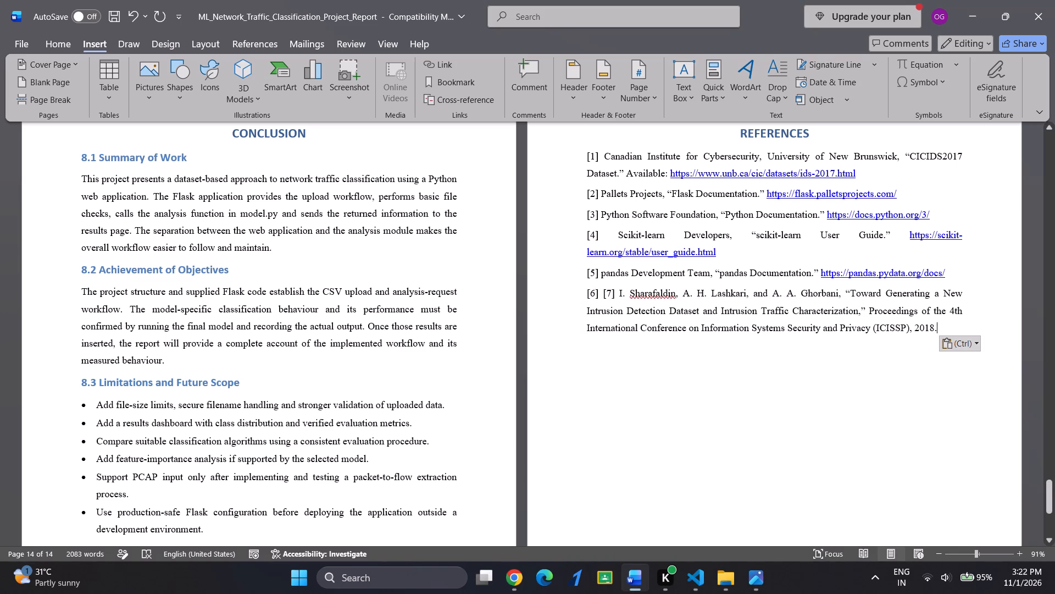
pyautogui.click(619, 290)
pyautogui.press('BackSpace')
pyautogui.press('BackSpace')
pyautogui.press('BackSpace')
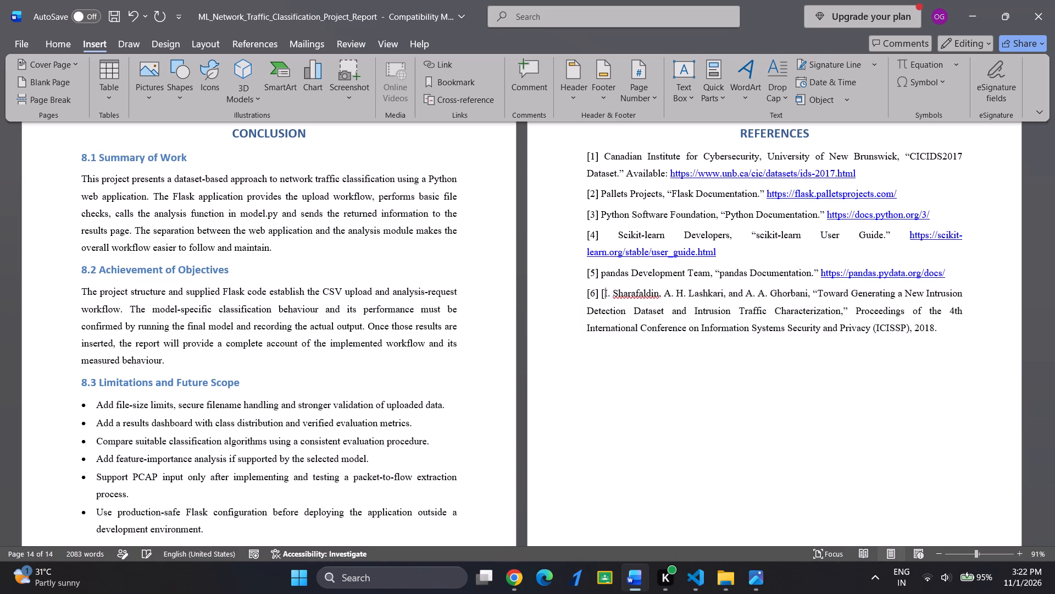
pyautogui.press('BackSpace')
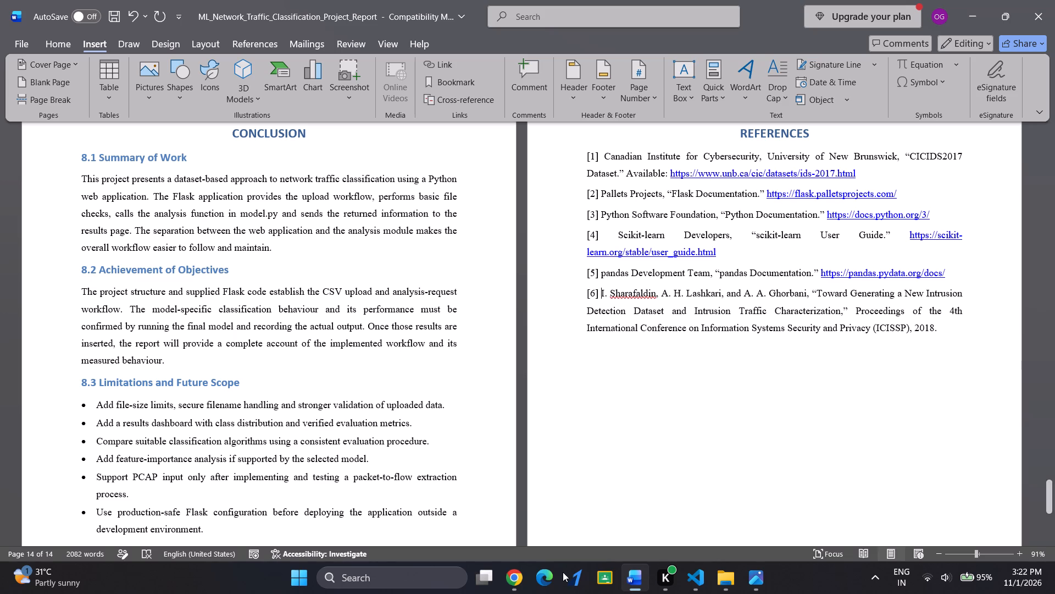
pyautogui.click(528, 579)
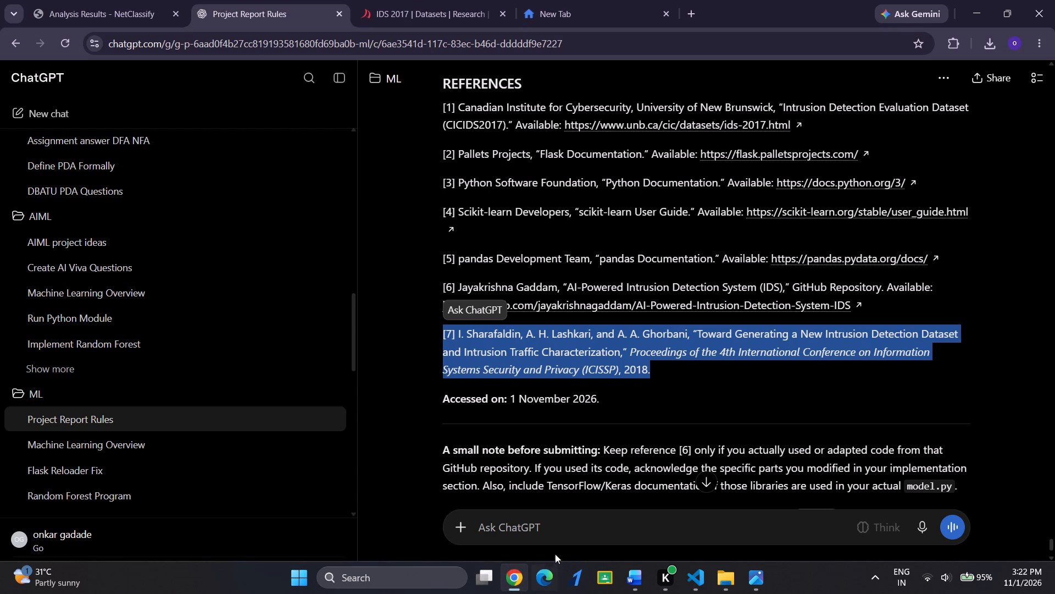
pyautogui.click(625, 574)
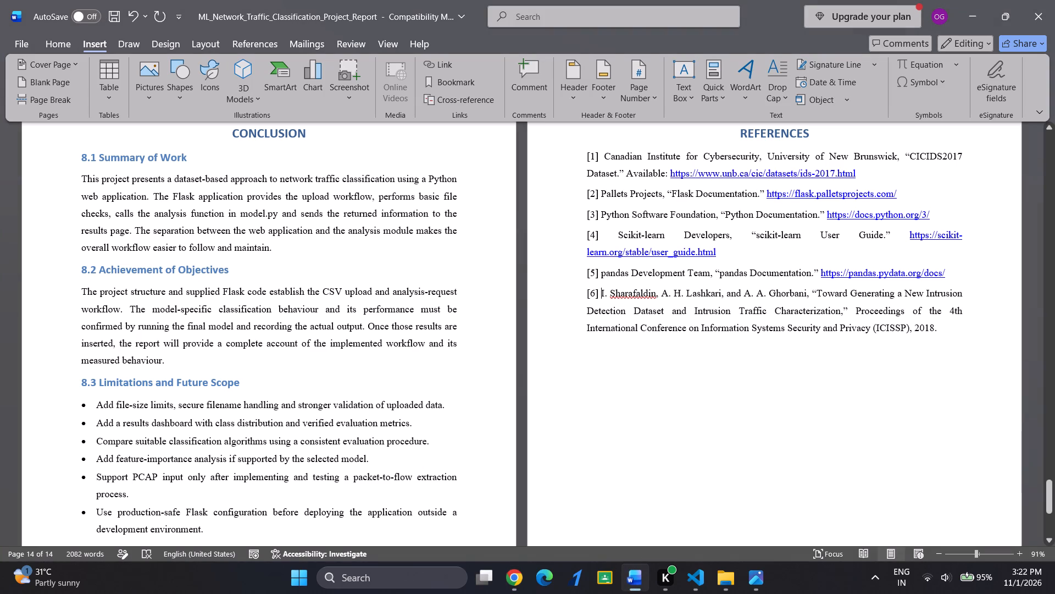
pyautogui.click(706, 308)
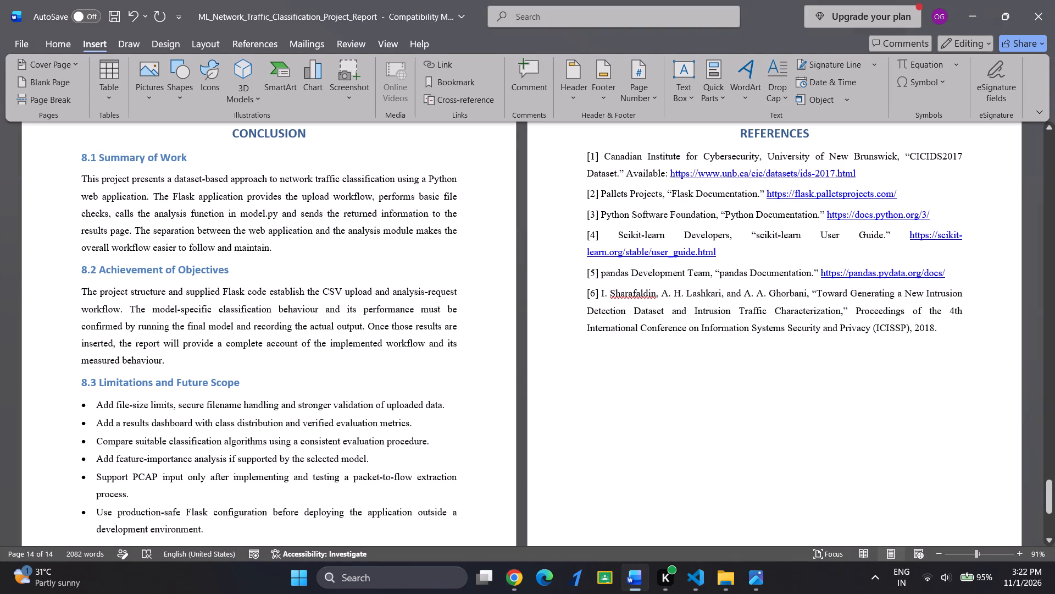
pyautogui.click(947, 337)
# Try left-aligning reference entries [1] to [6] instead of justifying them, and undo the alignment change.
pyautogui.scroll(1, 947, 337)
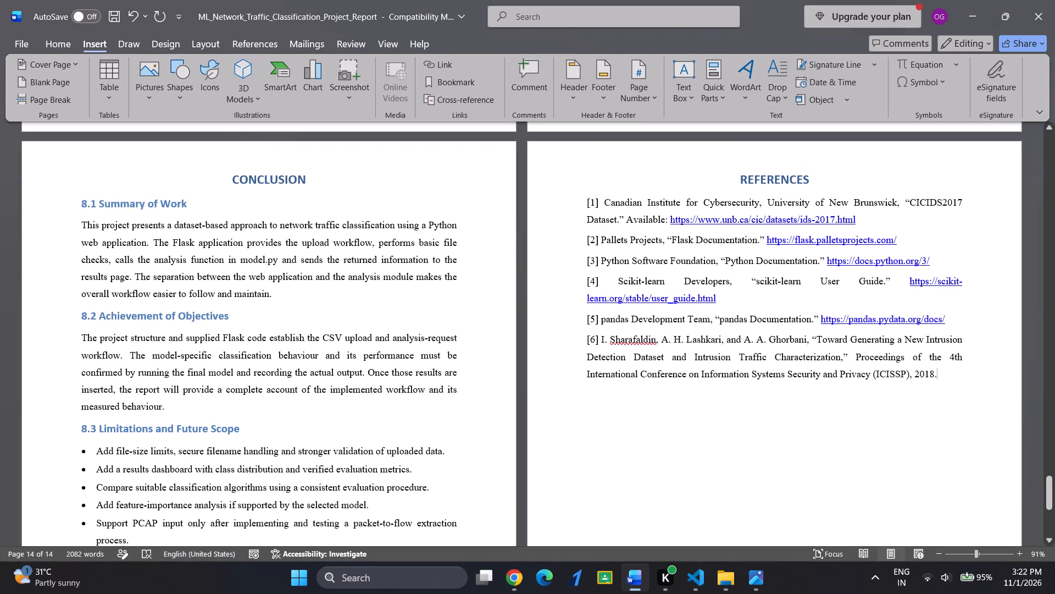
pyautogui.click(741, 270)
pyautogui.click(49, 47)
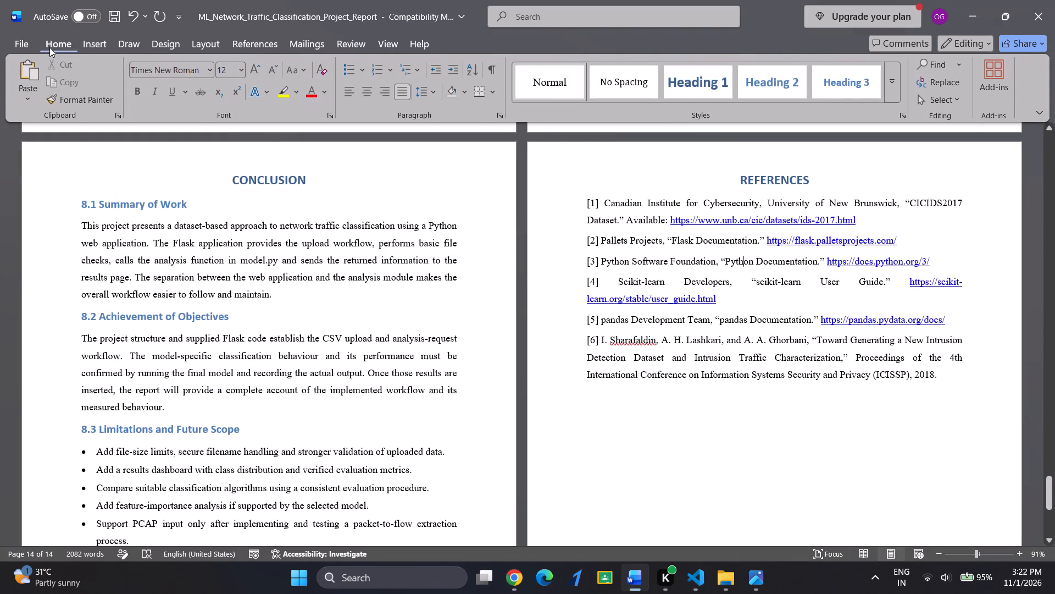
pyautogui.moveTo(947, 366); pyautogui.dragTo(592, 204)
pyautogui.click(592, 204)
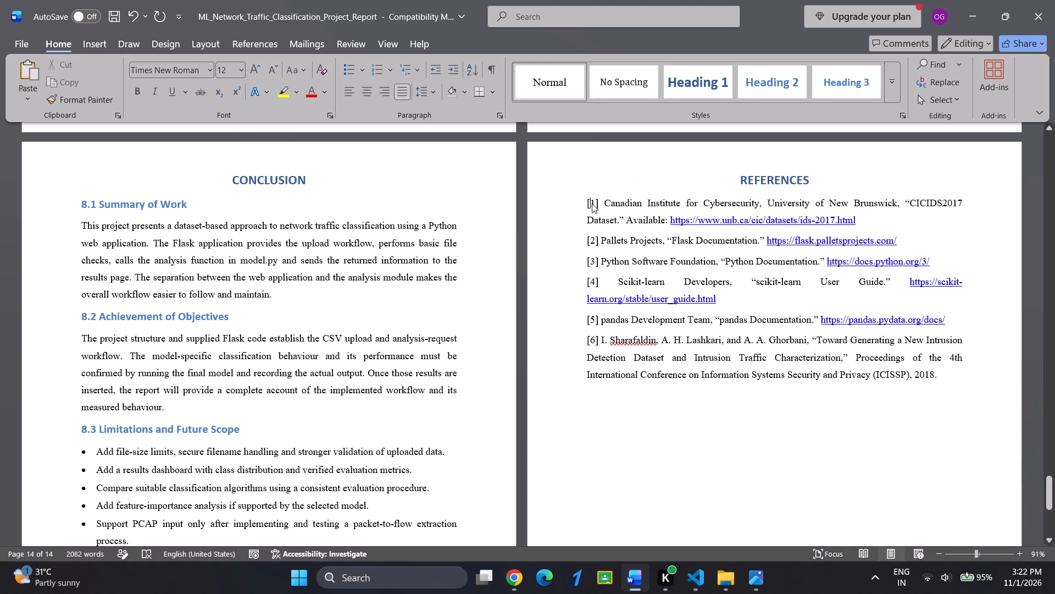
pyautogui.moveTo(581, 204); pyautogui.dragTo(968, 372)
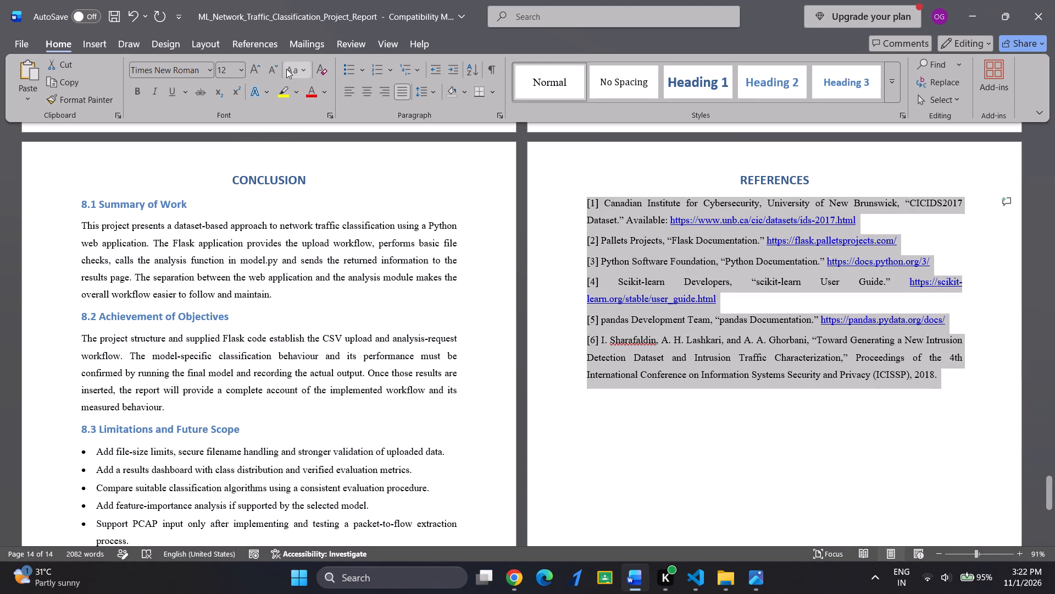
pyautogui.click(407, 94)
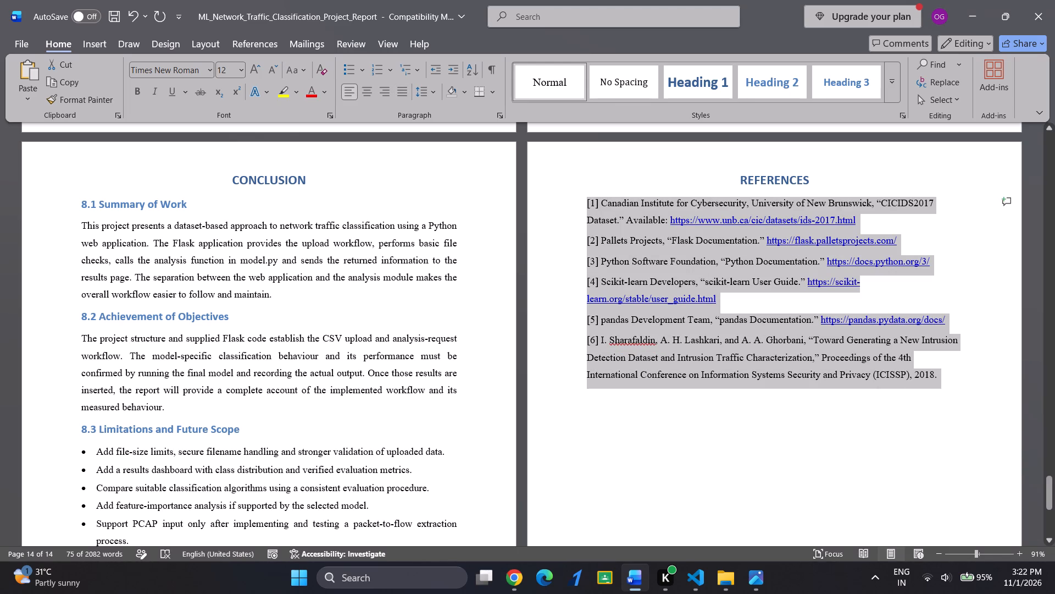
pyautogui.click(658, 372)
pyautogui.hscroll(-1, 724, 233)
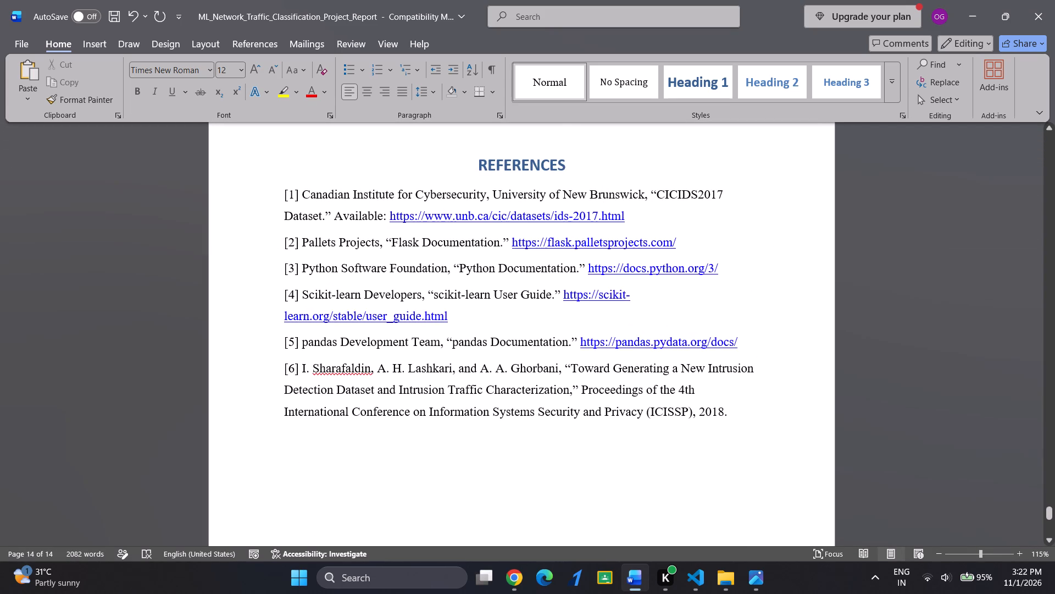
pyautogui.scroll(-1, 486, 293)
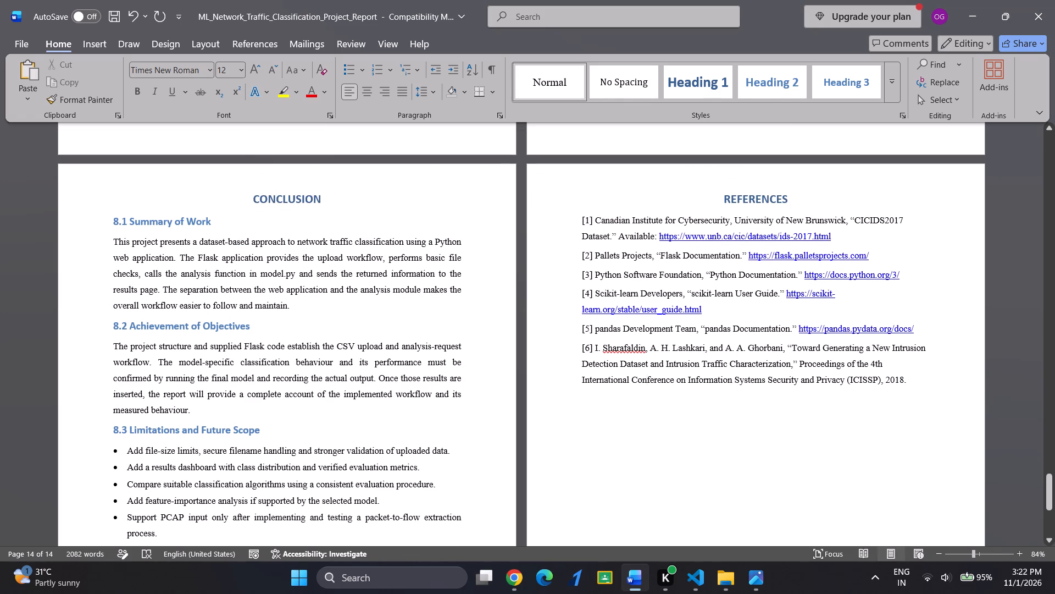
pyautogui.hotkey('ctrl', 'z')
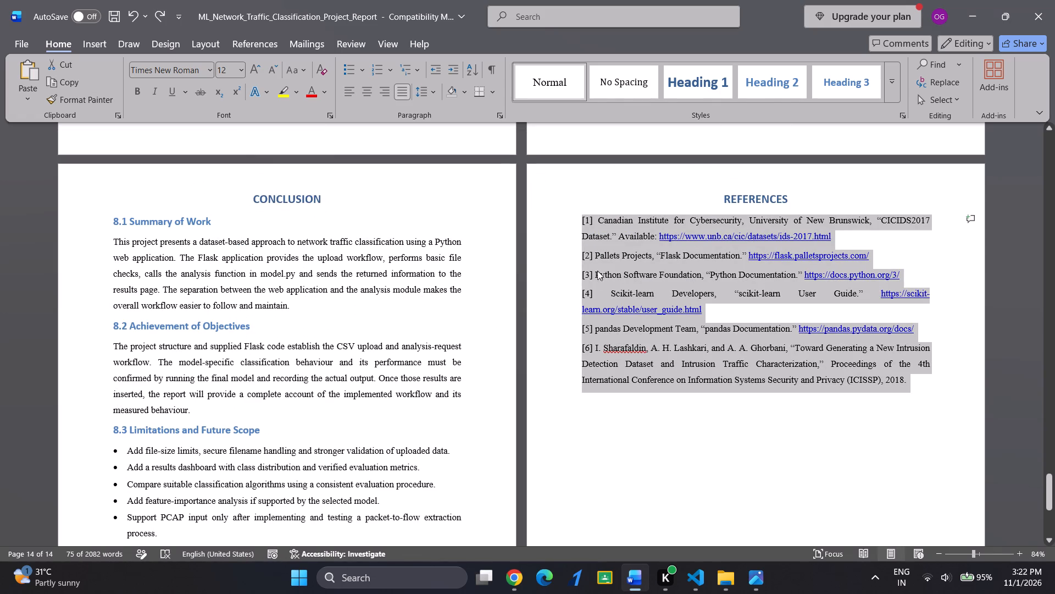
# Remove the space between the number [4] and "Scikit-learn" in the fourth reference.
pyautogui.click(614, 292)
pyautogui.press('Left')
pyautogui.press('BackSpace')
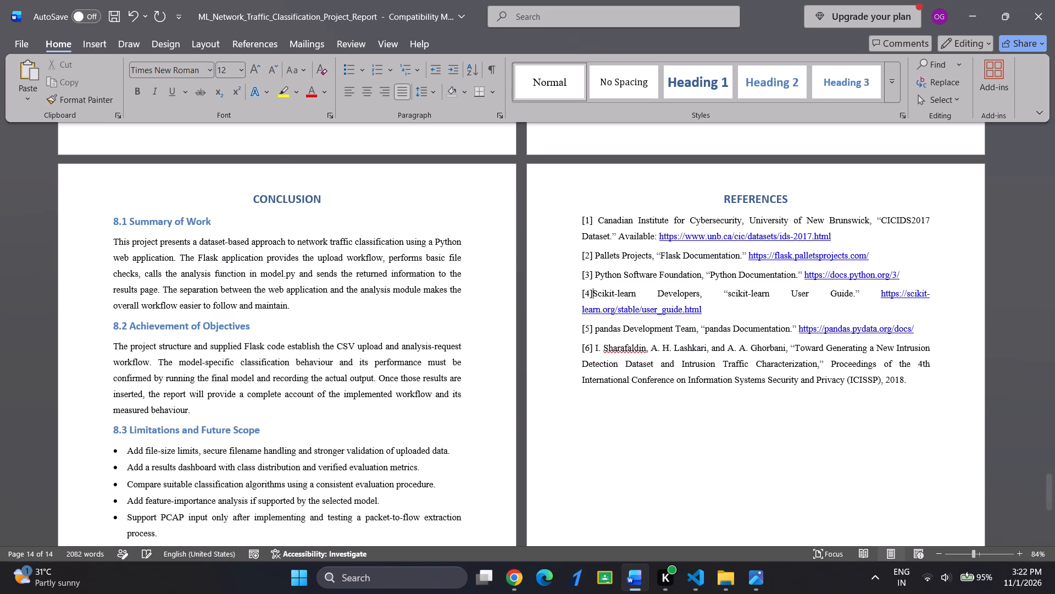
pyautogui.press('space')
pyautogui.press('\\')
pyautogui.press('BackSpace')
pyautogui.press('BackSpace')
pyautogui.press('Right')
pyautogui.press('Right')
pyautogui.press('Right')
pyautogui.press('Right')
pyautogui.press('Right')
pyautogui.press('Right')
pyautogui.press('Right')
pyautogui.press('Right')
pyautogui.press('Right')
pyautogui.press('Right')
pyautogui.press('Right')
pyautogui.press('Right')
pyautogui.press('Right')
pyautogui.press('Right')
pyautogui.press('Right')
pyautogui.press('Right')
pyautogui.press('Right')
pyautogui.press('Right')
pyautogui.press('Right')
pyautogui.press('Right')
pyautogui.press('Right')
pyautogui.press('Right')
pyautogui.press('Right')
pyautogui.press('Right')
pyautogui.press('Right')
pyautogui.press('Right')
pyautogui.press('Right')
pyautogui.press('Right')
pyautogui.press('Right')
pyautogui.press('Right')
pyautogui.press('Right')
pyautogui.press('Right')
pyautogui.press('Right')
pyautogui.press('Right')
pyautogui.press('Right')
pyautogui.press('Right')
pyautogui.press('Right')
pyautogui.press('Right')
pyautogui.press('Right')
pyautogui.press('Right')
pyautogui.press('Left')
pyautogui.press('Left')
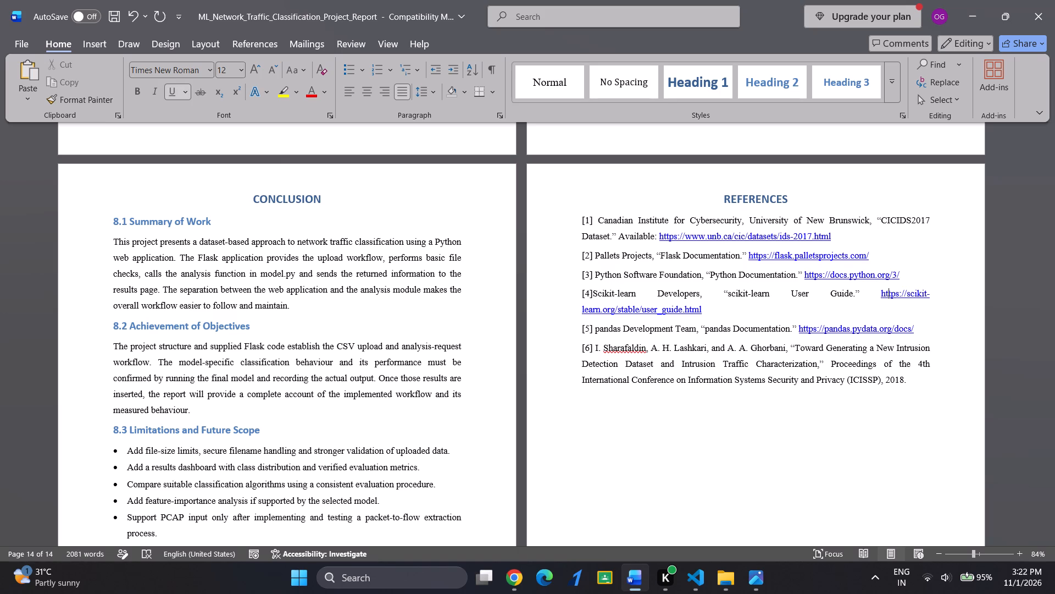
pyautogui.press('Left')
pyautogui.press('Left')
pyautogui.press('BackSpace')
pyautogui.press('BackSpace')
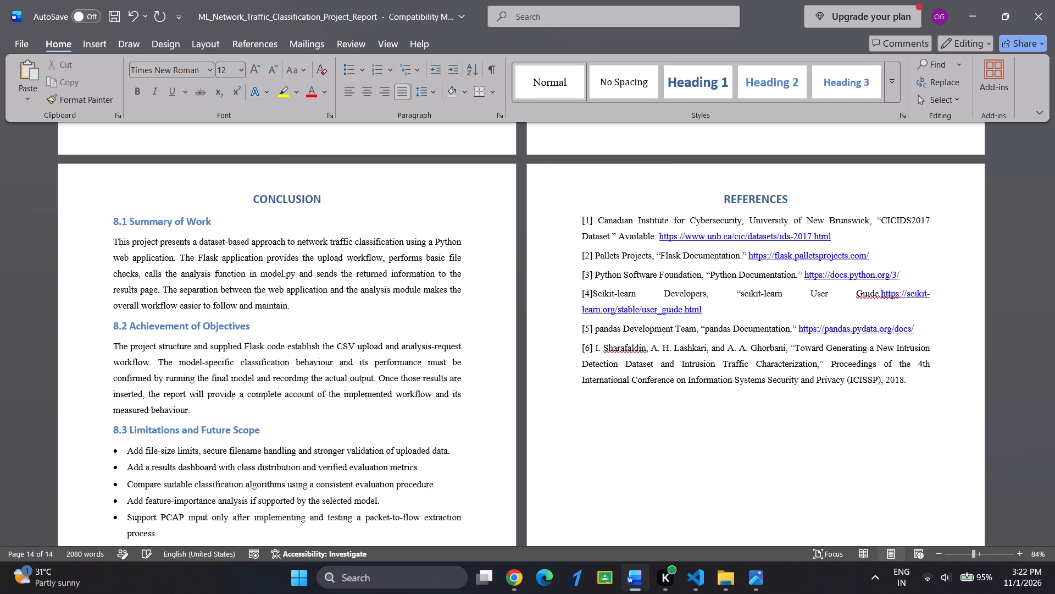
pyautogui.press('BackSpace')
pyautogui.press('BackSpace')
pyautogui.press('BackSpace')
pyautogui.press('BackSpace')
pyautogui.press('BackSpace')
pyautogui.press('BackSpace')
pyautogui.press('BackSpace')
pyautogui.press('BackSpace')
pyautogui.press('BackSpace')
pyautogui.press('BackSpace')
pyautogui.press('BackSpace')
pyautogui.press('BackSpace')
pyautogui.press('BackSpace')
pyautogui.press('BackSpace')
pyautogui.press('BackSpace')
pyautogui.press('BackSpace')
pyautogui.press('BackSpace')
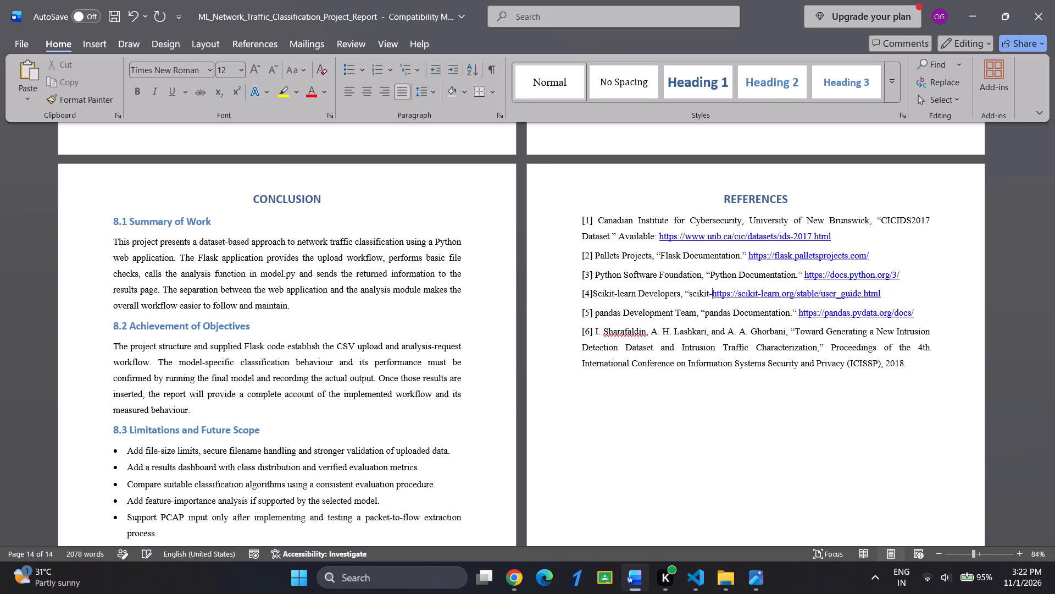
pyautogui.press('BackSpace')
pyautogui.press('BackSpace')
pyautogui.press('BackSpace')
pyautogui.press('BackSpace')
pyautogui.press('BackSpace')
pyautogui.press('BackSpace')
pyautogui.press('BackSpace')
pyautogui.press('BackSpace')
pyautogui.press('BackSpace')
pyautogui.press('BackSpace')
pyautogui.press('BackSpace')
pyautogui.press('BackSpace')
pyautogui.press('BackSpace')
pyautogui.press('BackSpace')
pyautogui.press('BackSpace')
pyautogui.press('BackSpace')
pyautogui.press('BackSpace')
pyautogui.press('BackSpace')
pyautogui.press('BackSpace')
pyautogui.press('BackSpace')
pyautogui.press('BackSpace')
pyautogui.press('BackSpace')
pyautogui.press('BackSpace')
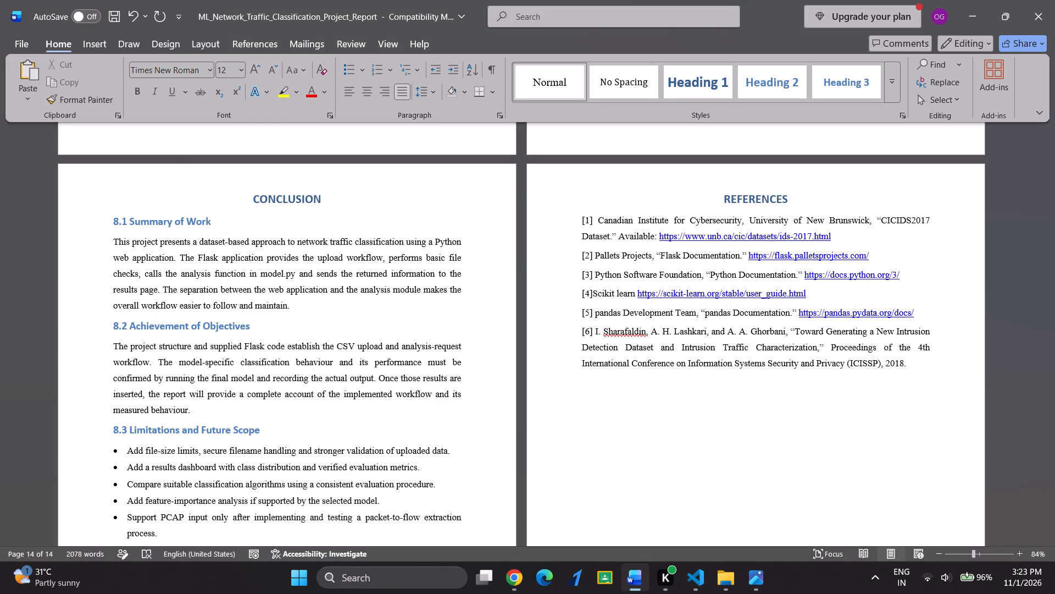
pyautogui.write('evelopers')
pyautogui.press('space')
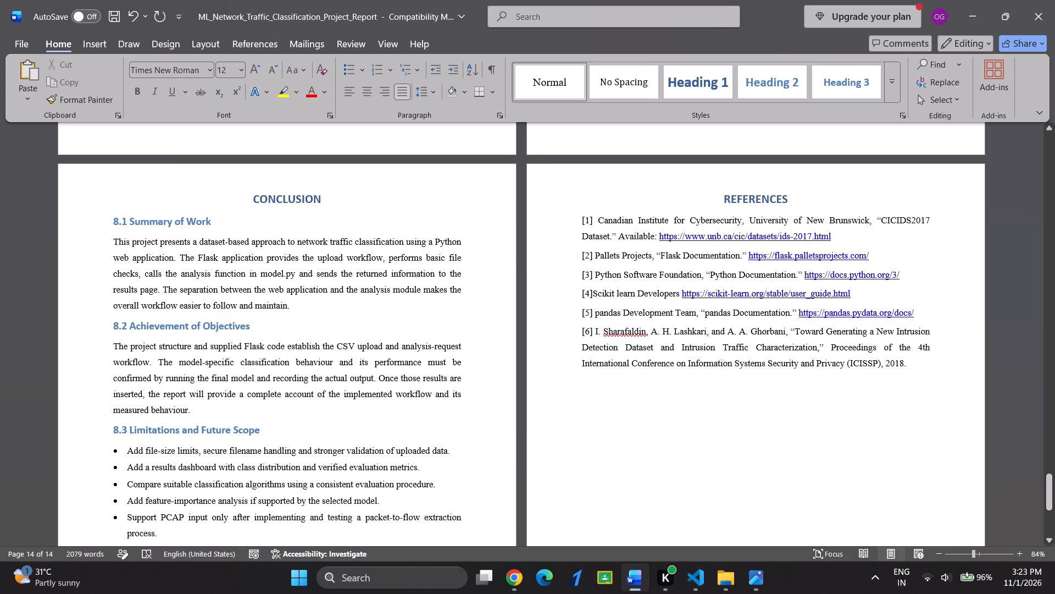
pyautogui.click(522, 588)
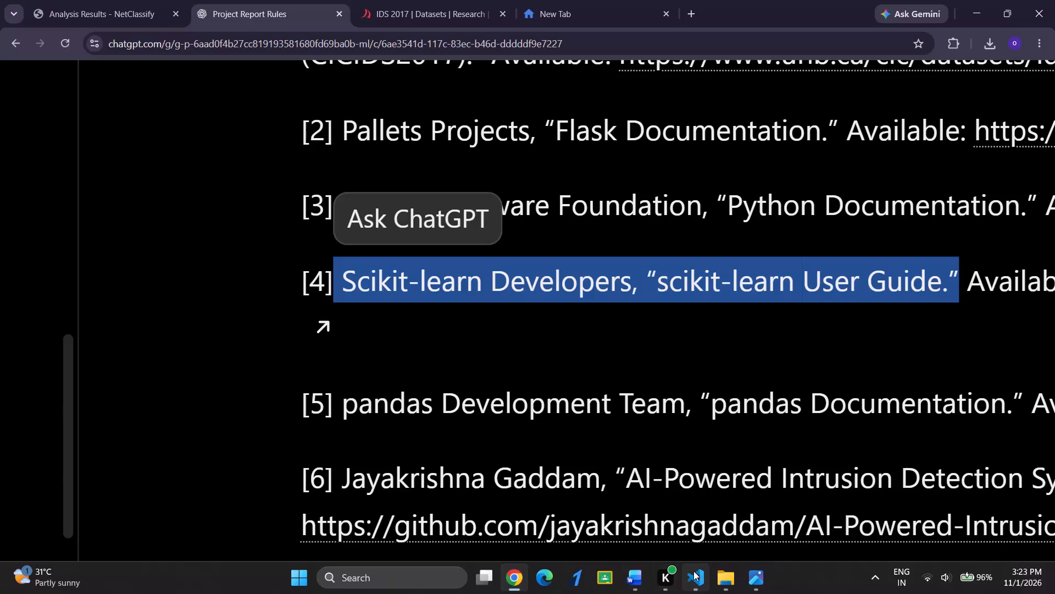
pyautogui.click(635, 573)
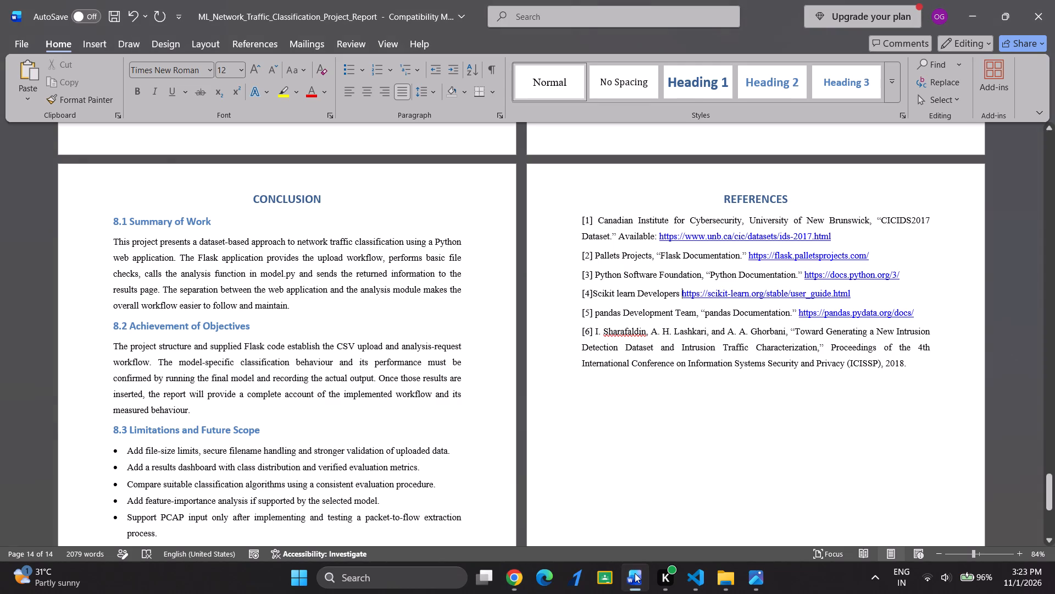
pyautogui.press('BackSpace')
pyautogui.write(', "')
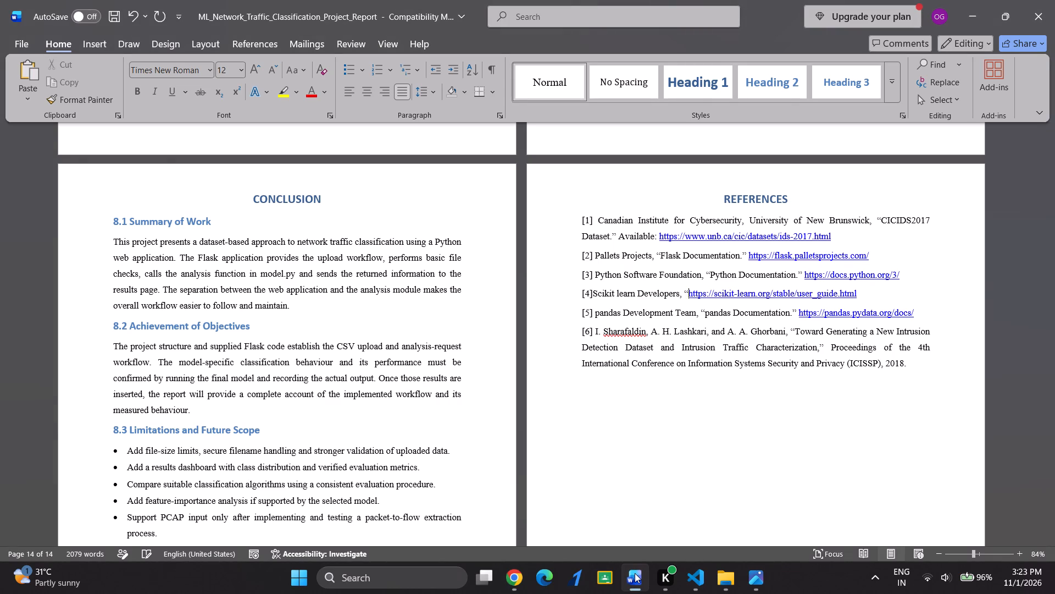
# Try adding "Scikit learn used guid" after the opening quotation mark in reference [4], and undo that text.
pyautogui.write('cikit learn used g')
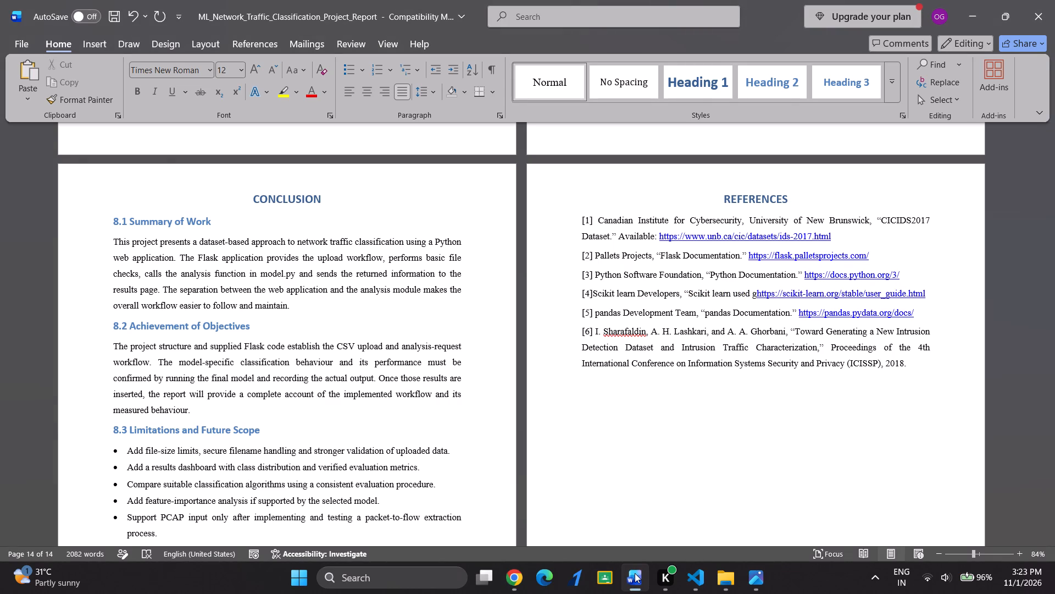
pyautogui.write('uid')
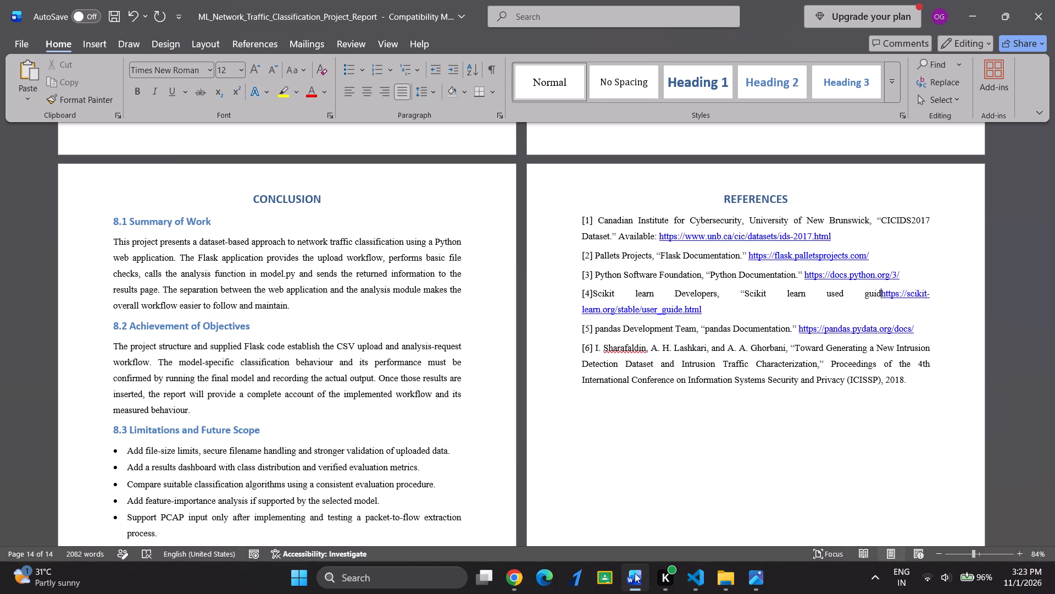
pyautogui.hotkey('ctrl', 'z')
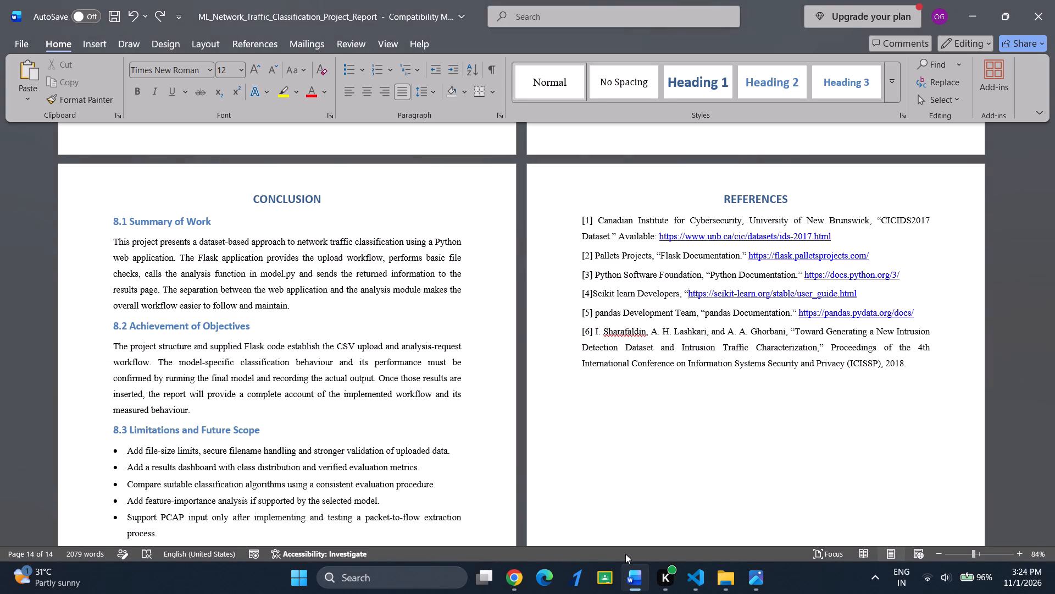
# Insert "Scikit learn user g" between "Developers," and the opening quotation mark in reference [4].
pyautogui.press('Left')
pyautogui.press('Left')
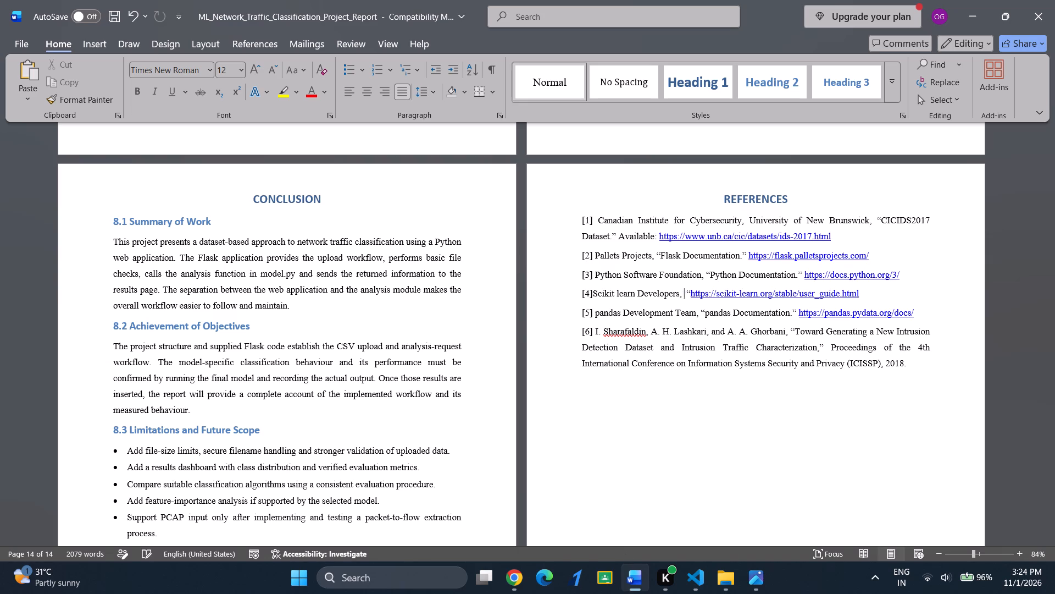
pyautogui.write('cikit learn user')
pyautogui.press('space')
pyautogui.write('gu')
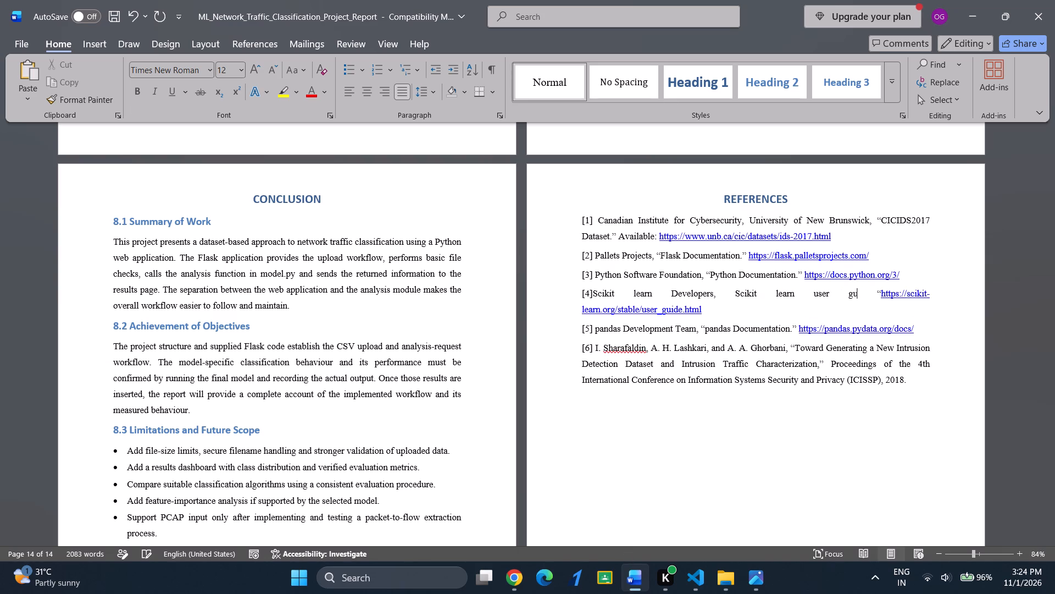
pyautogui.press('BackSpace')
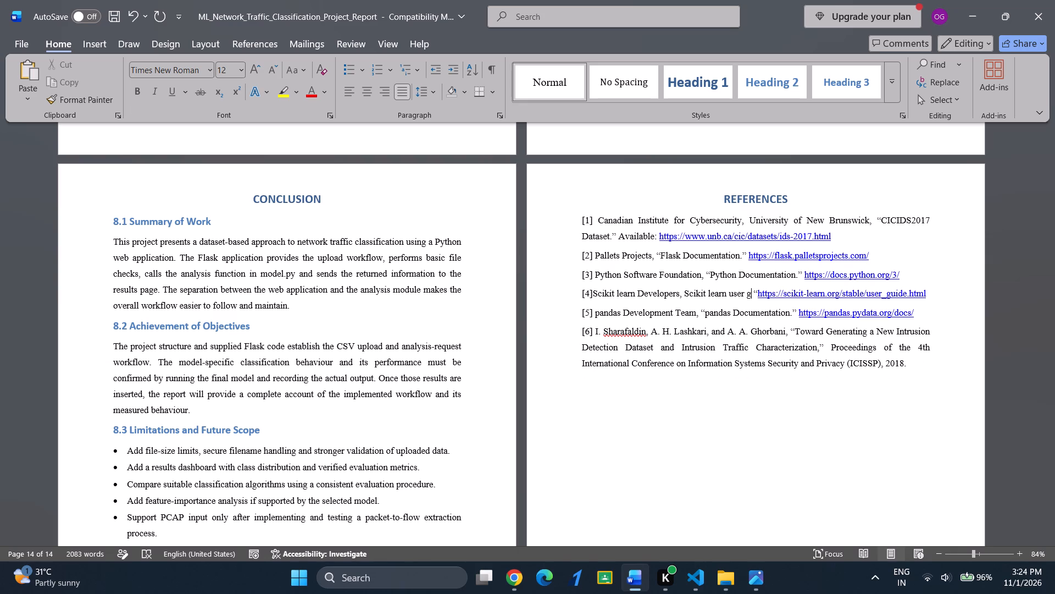
# Remove the repeated "Scikit learn" after "Developers," in reference [4] and complete the title as "user guide".
pyautogui.press('Left')
pyautogui.press('Left')
pyautogui.press('Left')
pyautogui.press('Left')
pyautogui.press('Left')
pyautogui.press('Left')
pyautogui.press('Left')
pyautogui.press('Right')
pyautogui.press('BackSpace')
pyautogui.press('BackSpace')
pyautogui.press('BackSpace')
pyautogui.press('BackSpace')
pyautogui.press('BackSpace')
pyautogui.press('BackSpace')
pyautogui.press('BackSpace')
pyautogui.press('BackSpace')
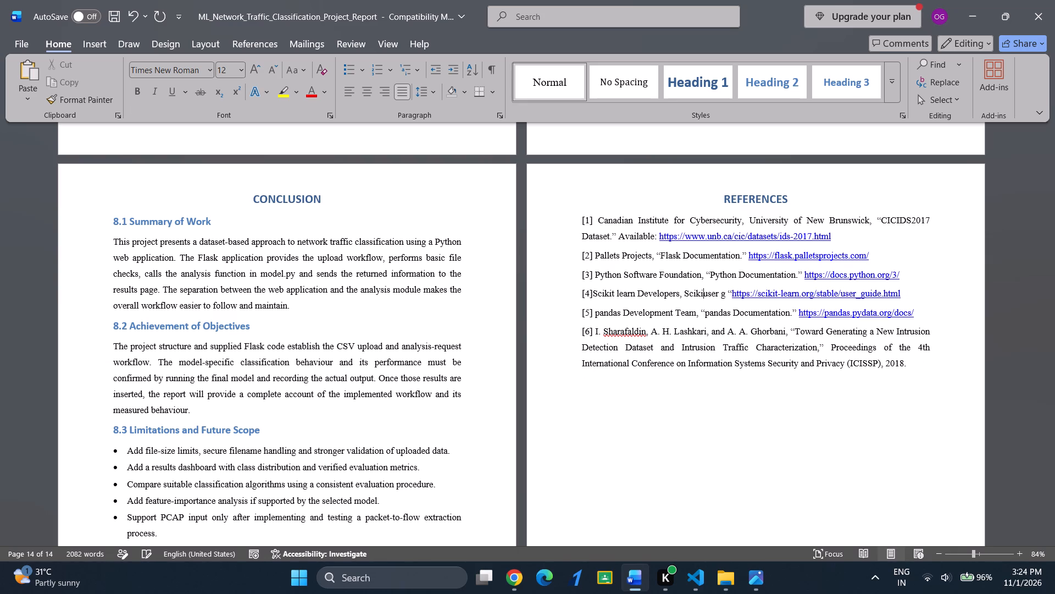
pyautogui.press('BackSpace')
pyautogui.press('BackSpace')
pyautogui.press('BackSpace')
pyautogui.press('BackSpace')
pyautogui.press('BackSpace')
pyautogui.press('Right')
pyautogui.press('Right')
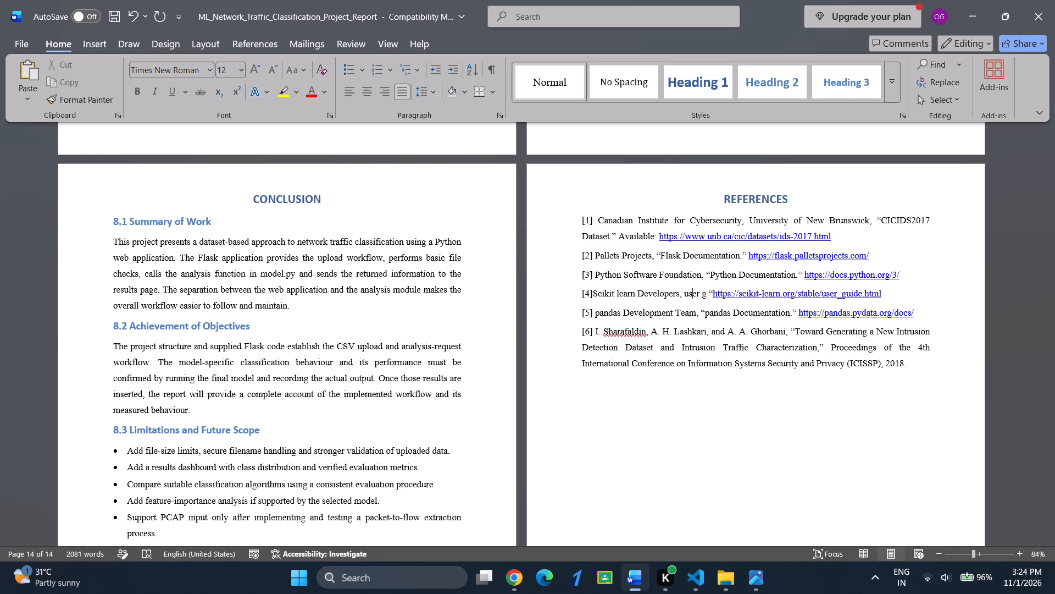
pyautogui.press('Right')
pyautogui.press('Right')
pyautogui.press('Right')
pyautogui.press('Right')
pyautogui.write('uide')
# Compare with ChatGPT's entry and replace the stray opening quotation mark in reference [4] with a closing one after "user guide", plus a space.
pyautogui.click(514, 574)
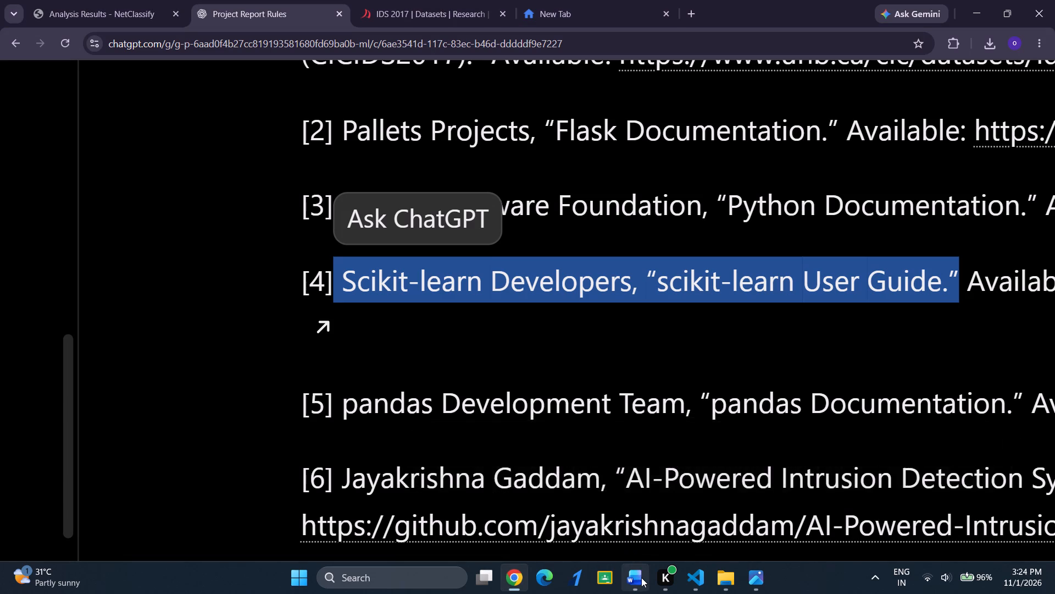
pyautogui.click(641, 577)
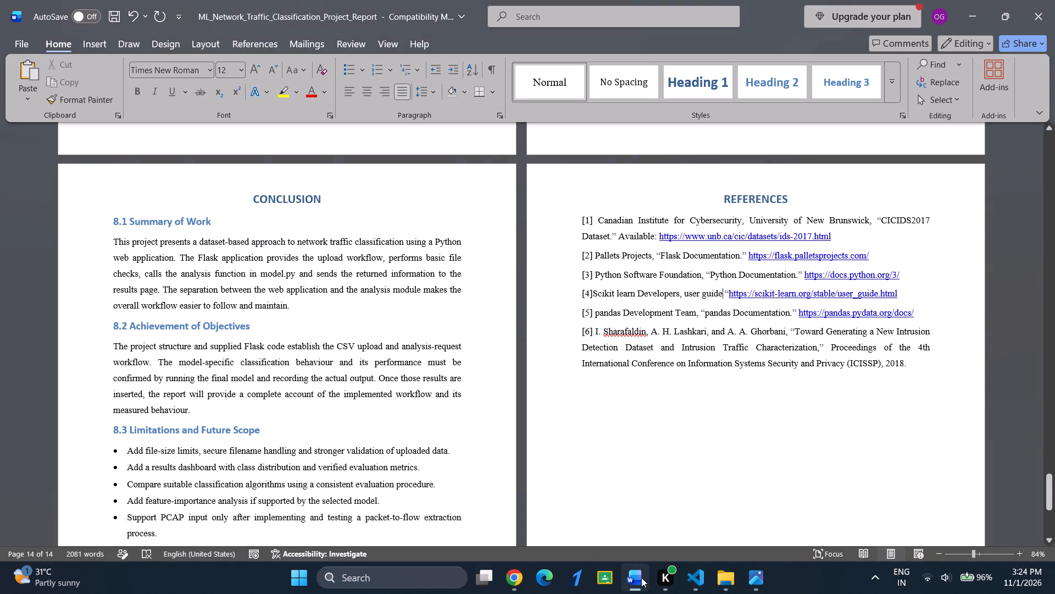
pyautogui.press('Right')
pyautogui.press('Right')
pyautogui.press('Right')
pyautogui.press('Left')
pyautogui.press('BackSpace')
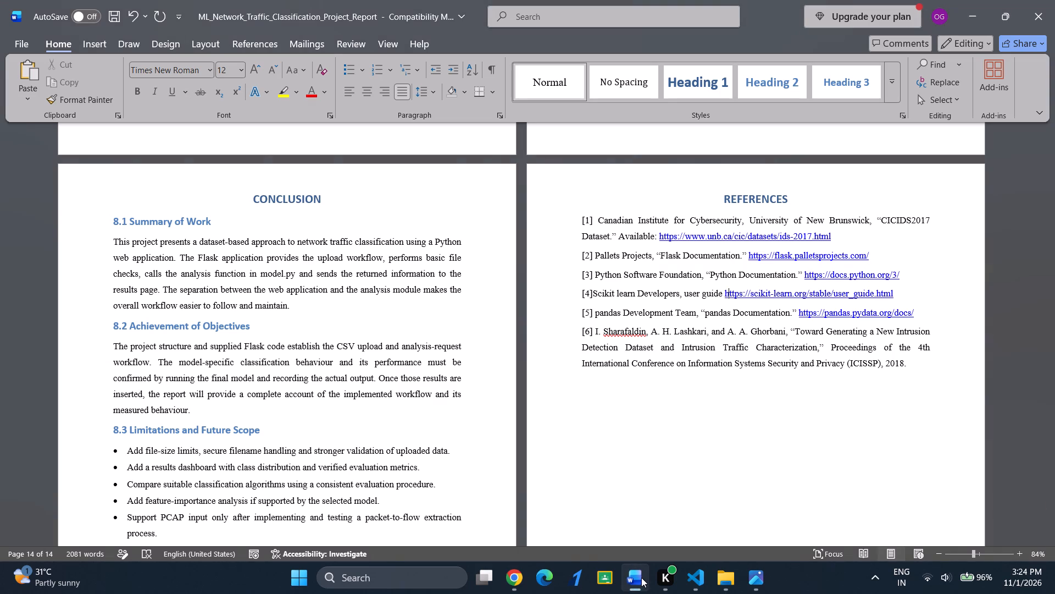
pyautogui.press('BackSpace')
pyautogui.hotkey('shift', '"')
pyautogui.press('Left')
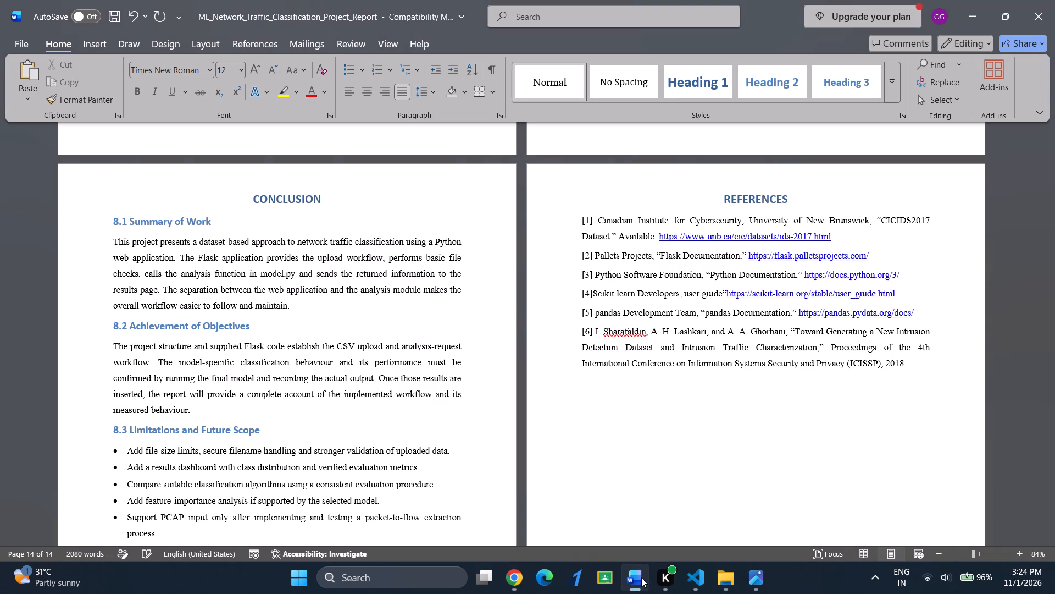
pyautogui.press('Right')
pyautogui.press('space')
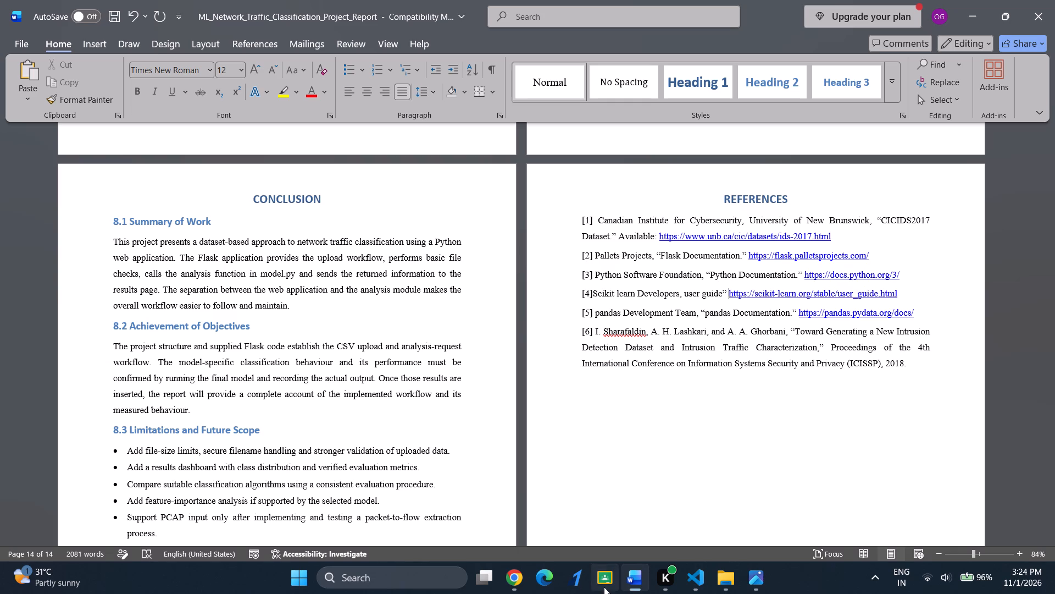
# Switch to ChatGPT in Chrome to check the wording and punctuation of reference [4].
pyautogui.click(506, 567)
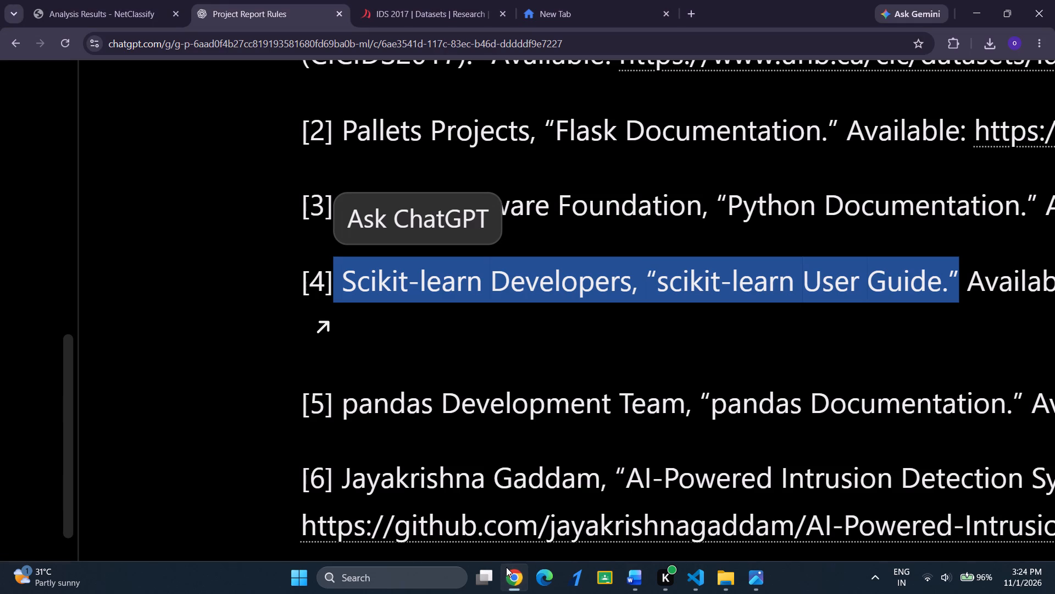
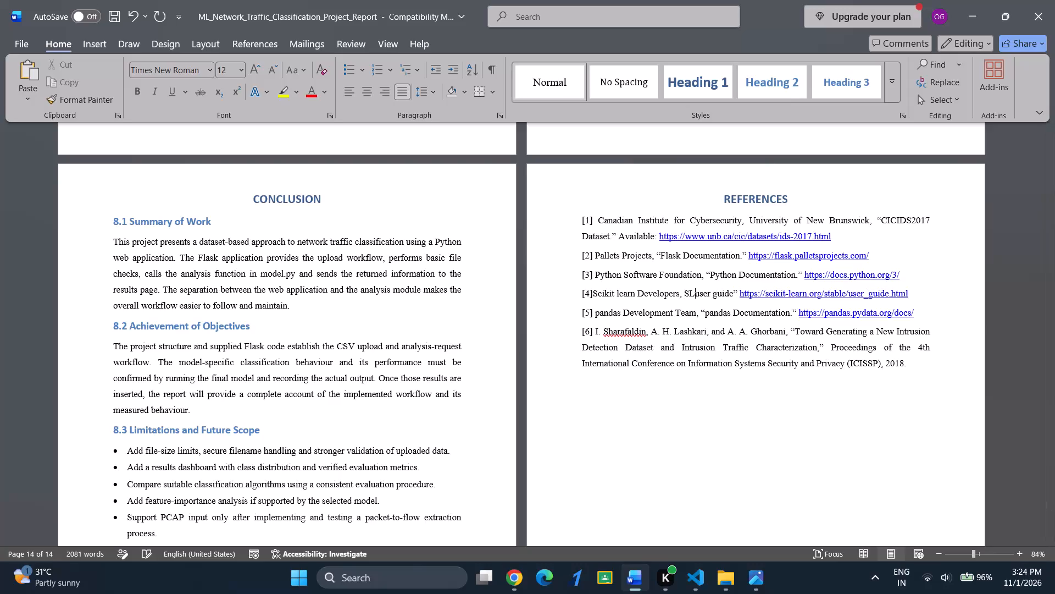
# Insert a space between "SL" and "user guide" and an opening quotation mark before "SL" in reference [4], and save the report.
pyautogui.press('space')
pyautogui.press('Left')
pyautogui.press('Left')
pyautogui.press('Left')
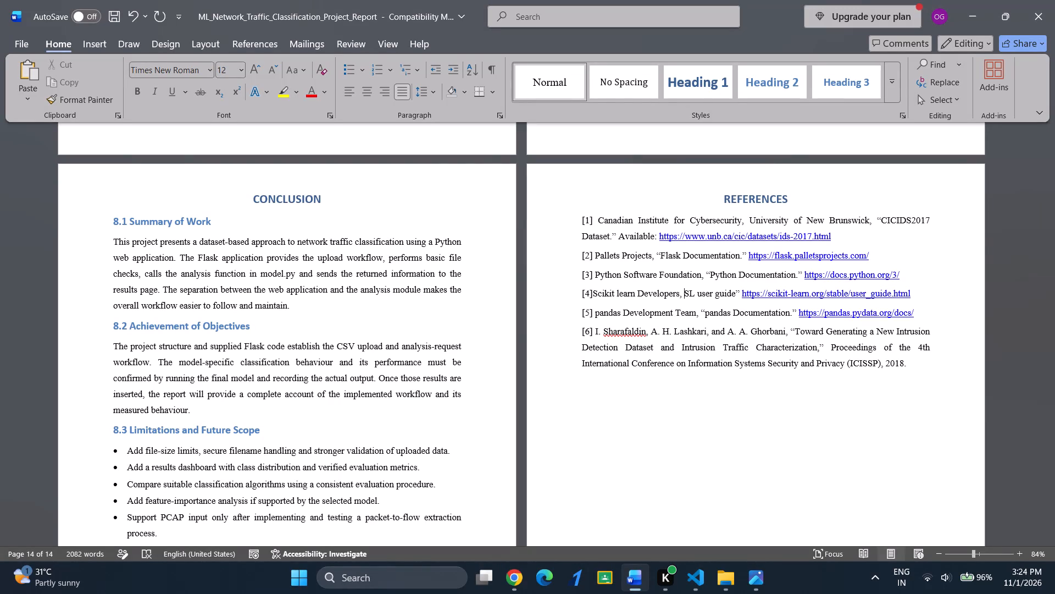
pyautogui.hotkey('shift', '"')
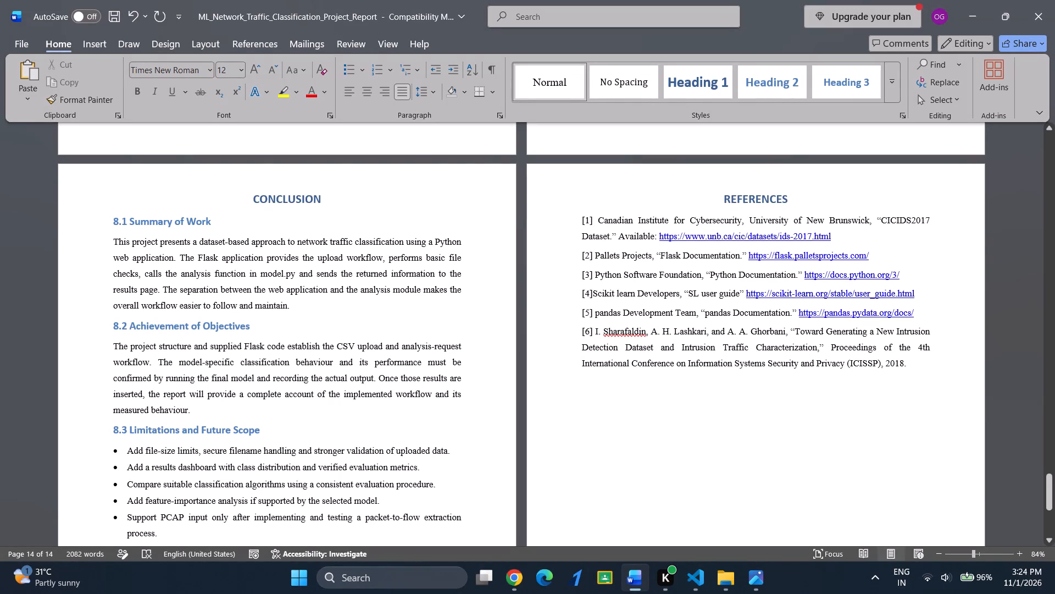
pyautogui.hotkey('ctrl', 's')
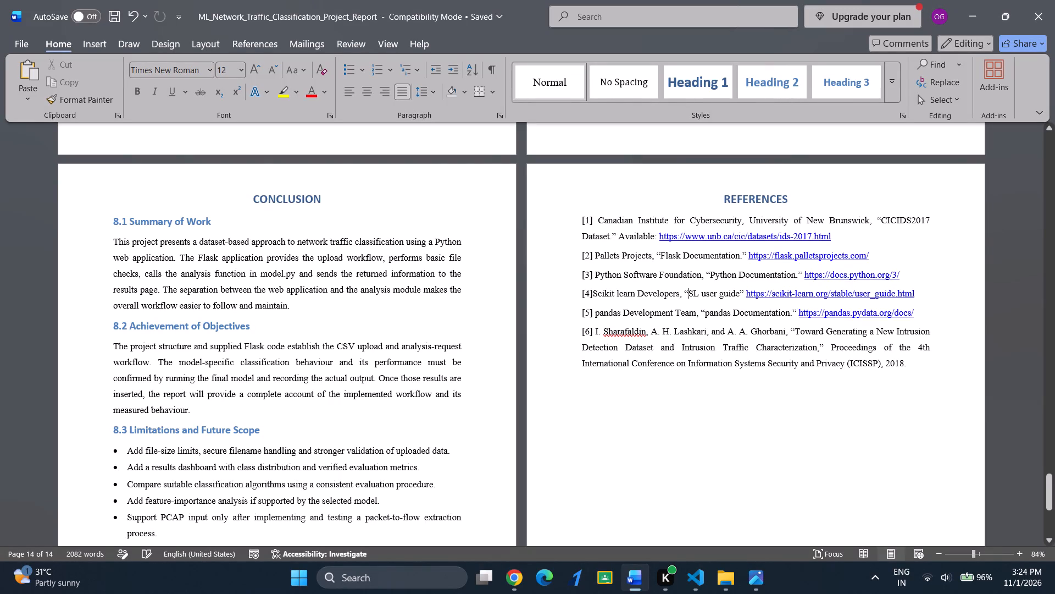
pyautogui.click(649, 334)
pyautogui.click(910, 355)
pyautogui.click(917, 369)
pyautogui.hotkey('ctrl', 's')
pyautogui.scroll(-1, 917, 369)
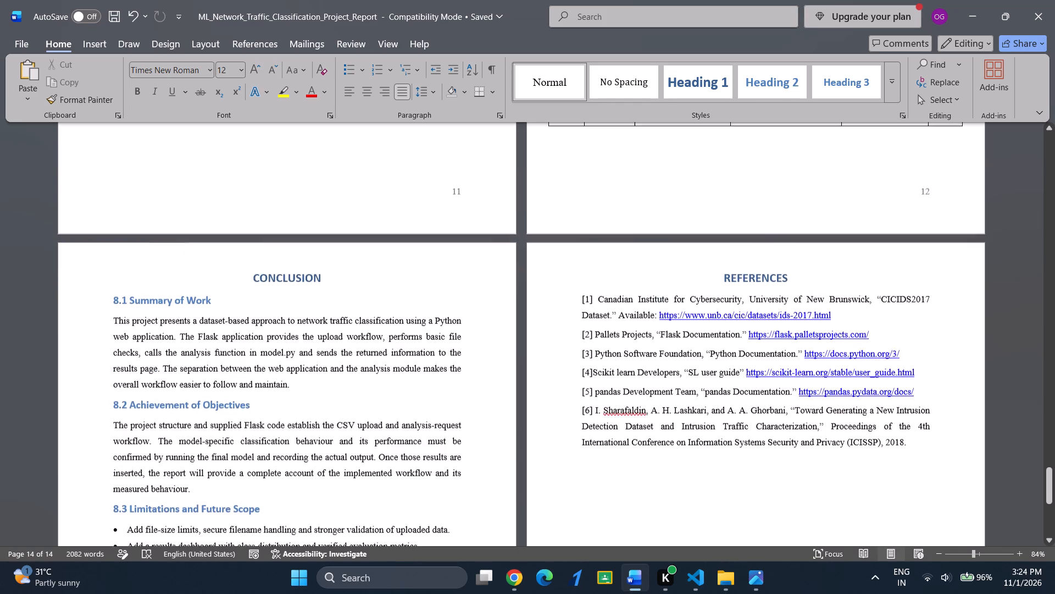
pyautogui.scroll(-2, 917, 369)
pyautogui.scroll(4, 917, 369)
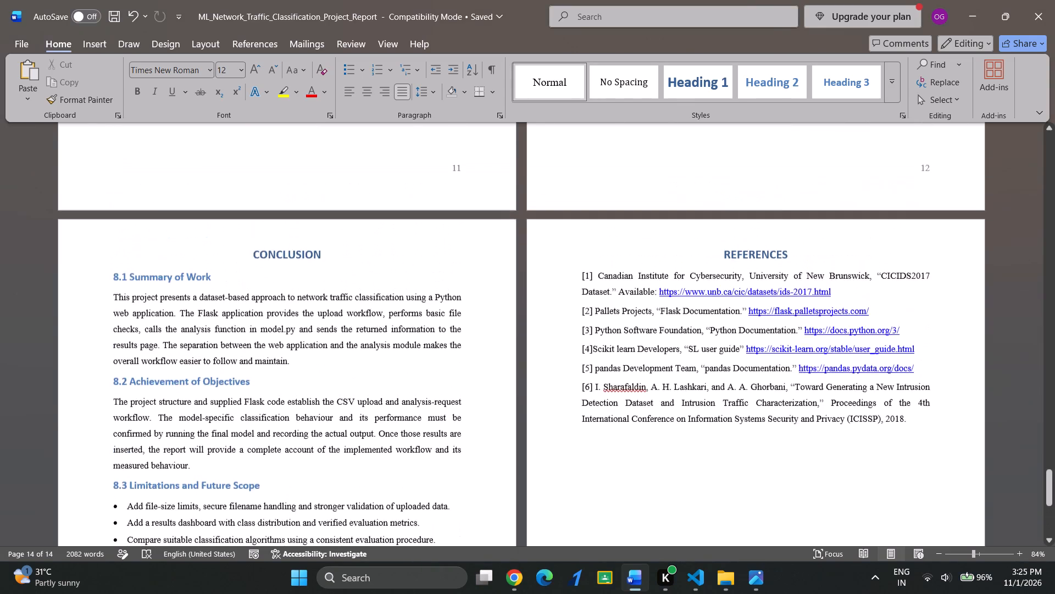
pyautogui.scroll(1, 917, 369)
pyautogui.scroll(-2, 917, 369)
pyautogui.scroll(3, 917, 369)
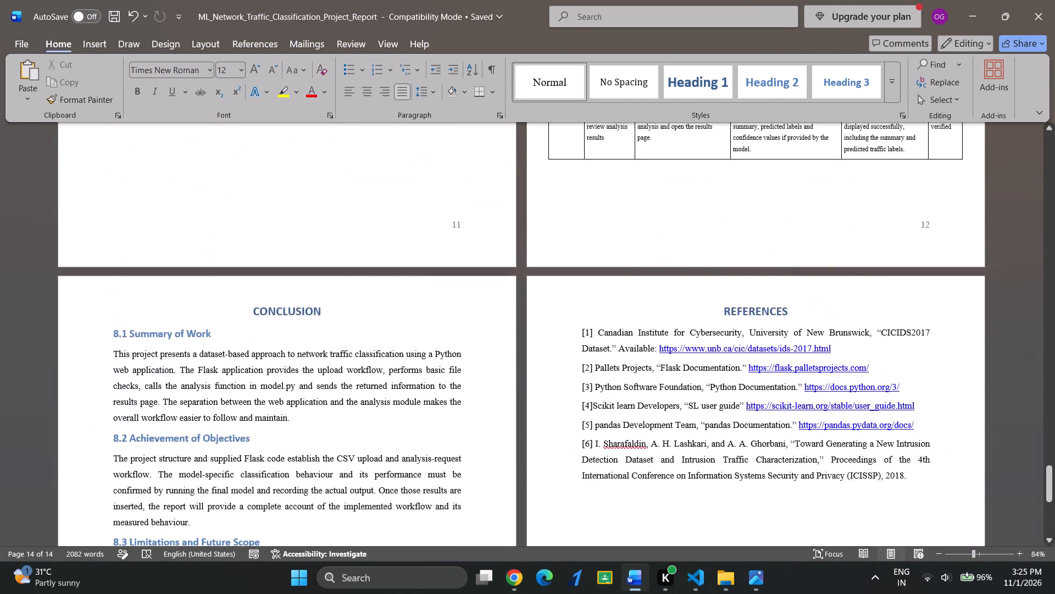
pyautogui.scroll(5, 917, 369)
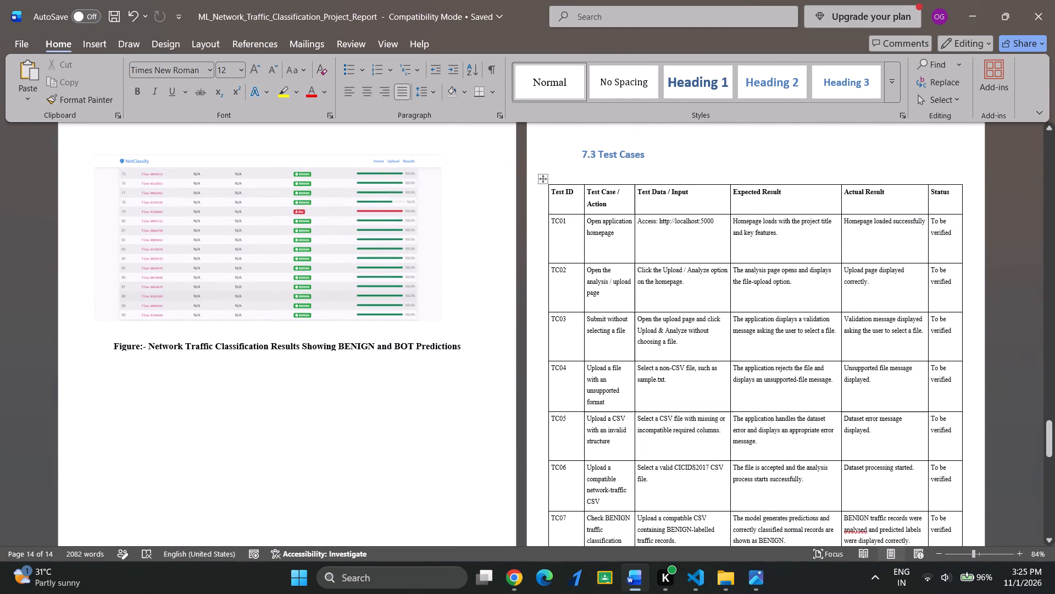